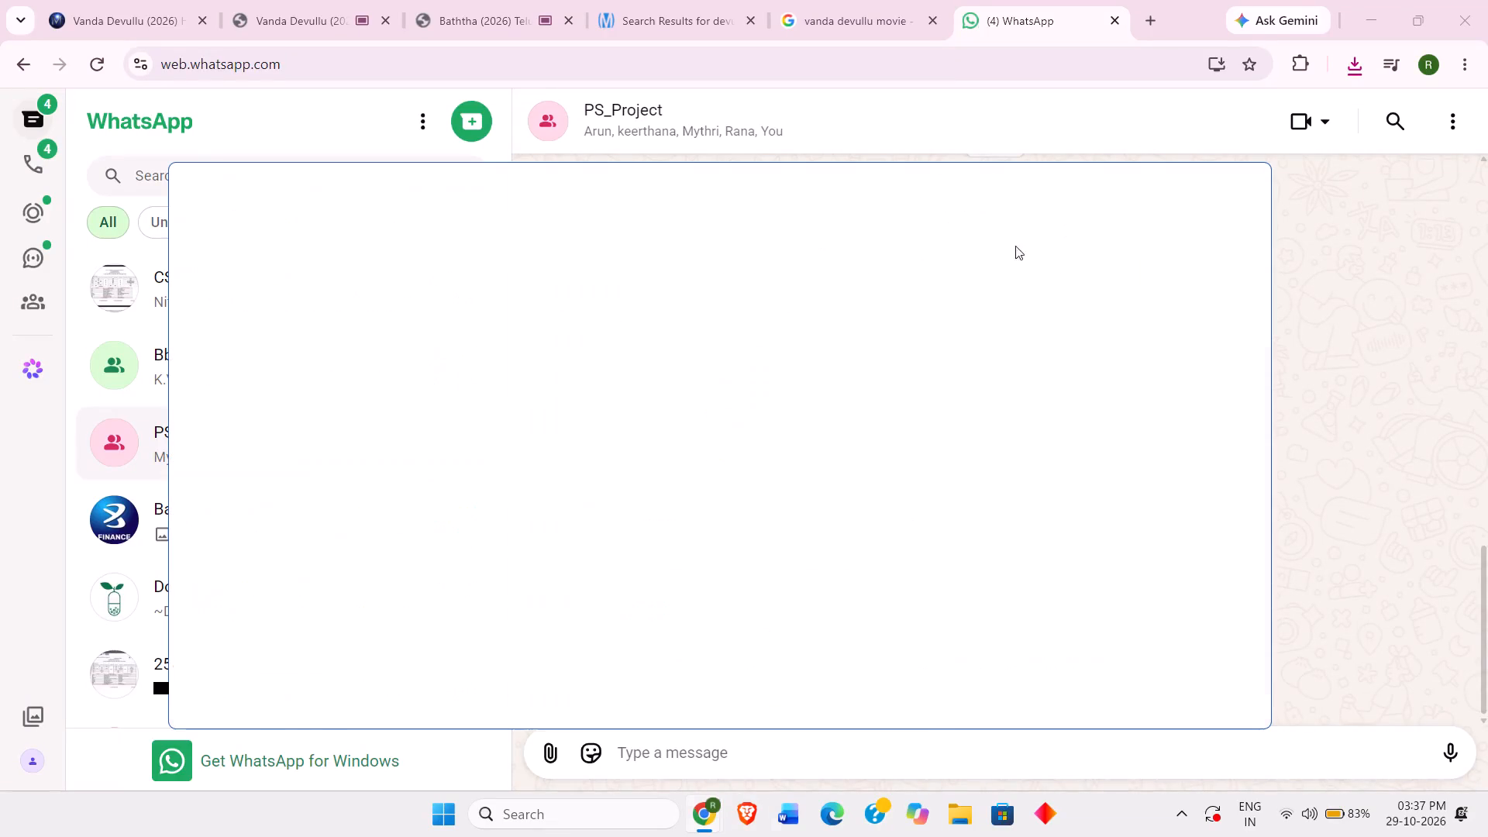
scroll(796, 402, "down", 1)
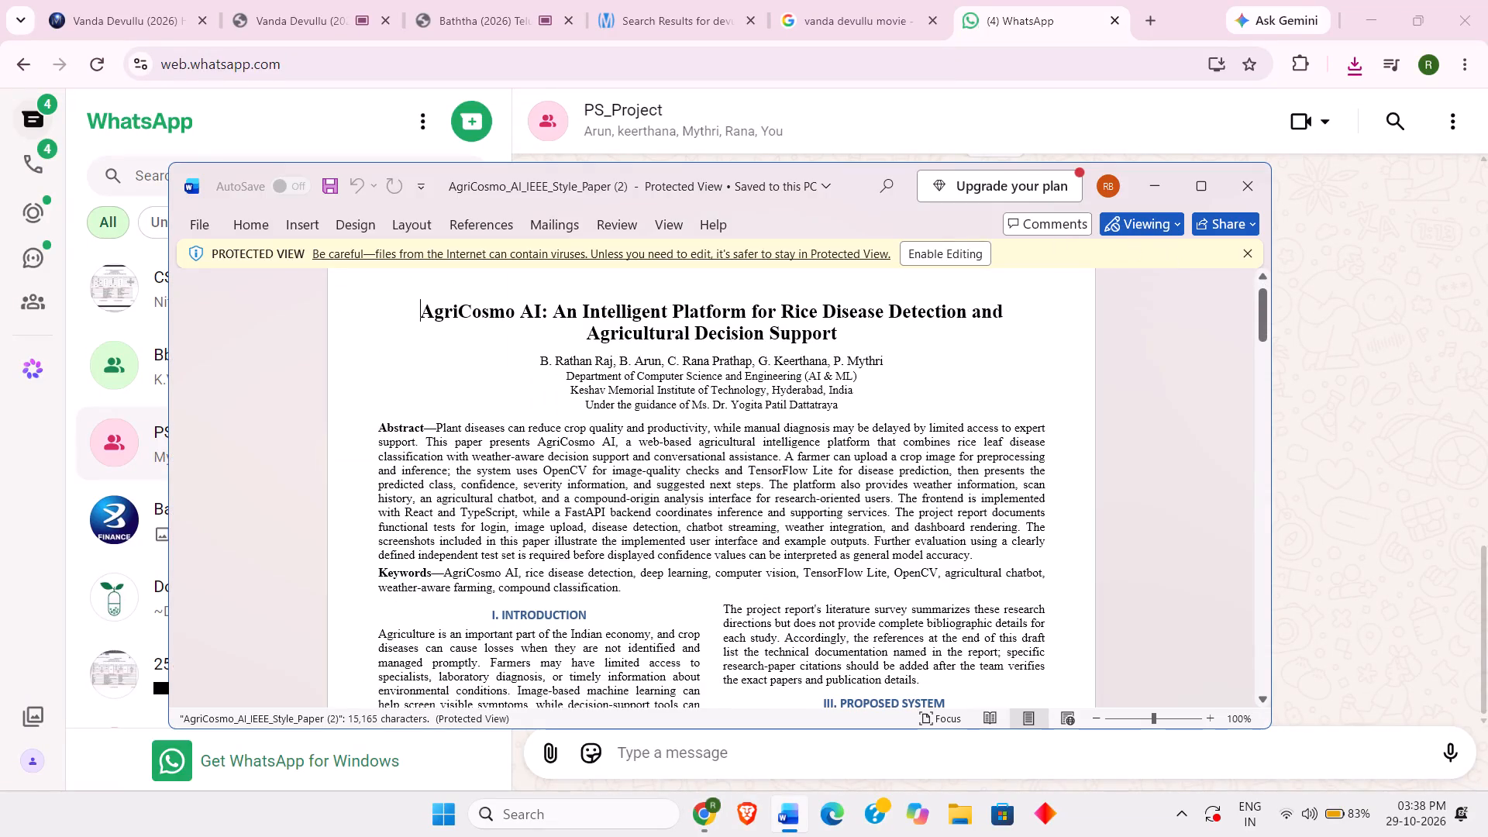
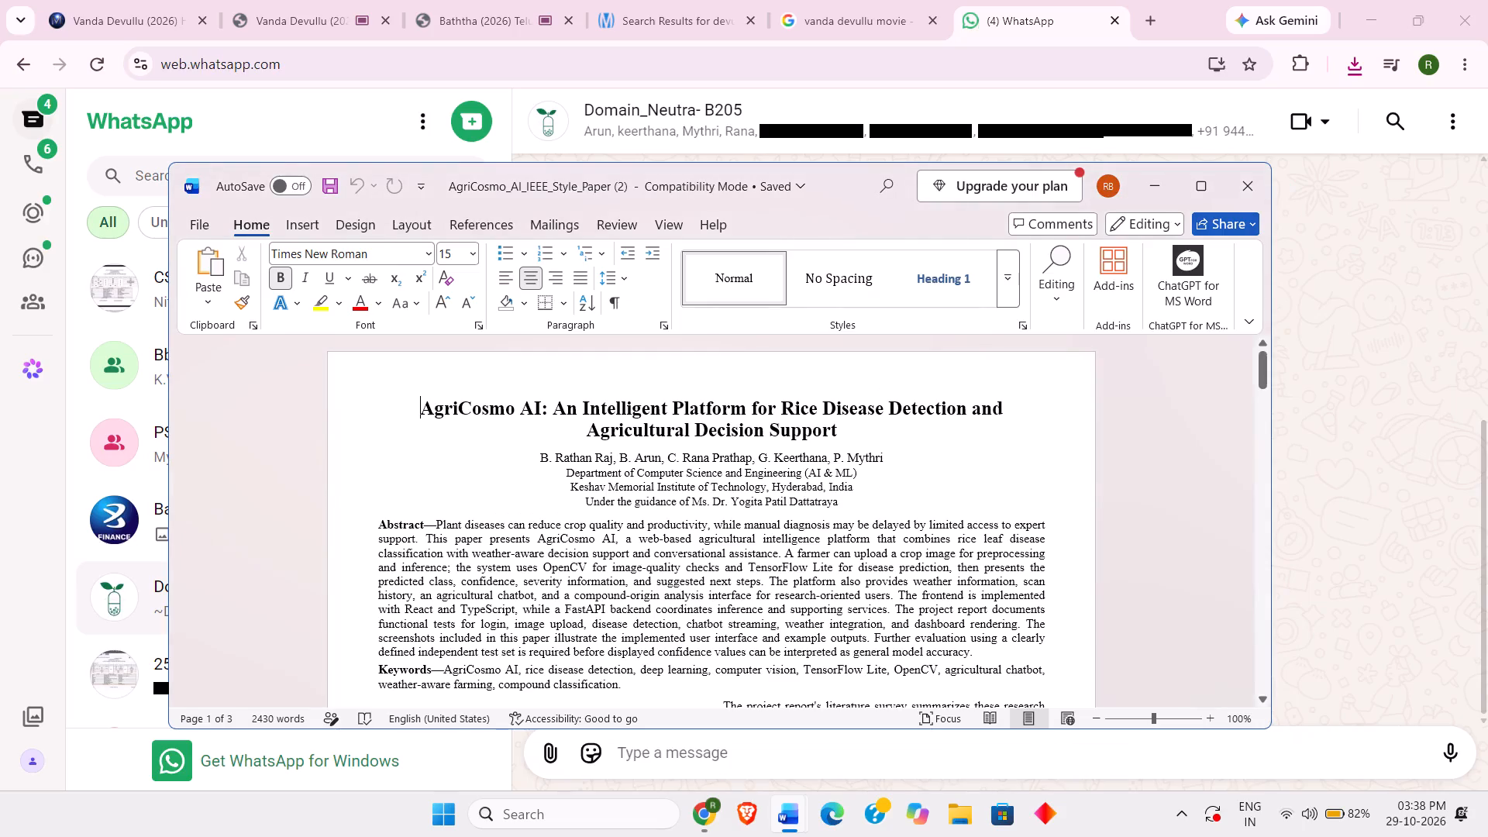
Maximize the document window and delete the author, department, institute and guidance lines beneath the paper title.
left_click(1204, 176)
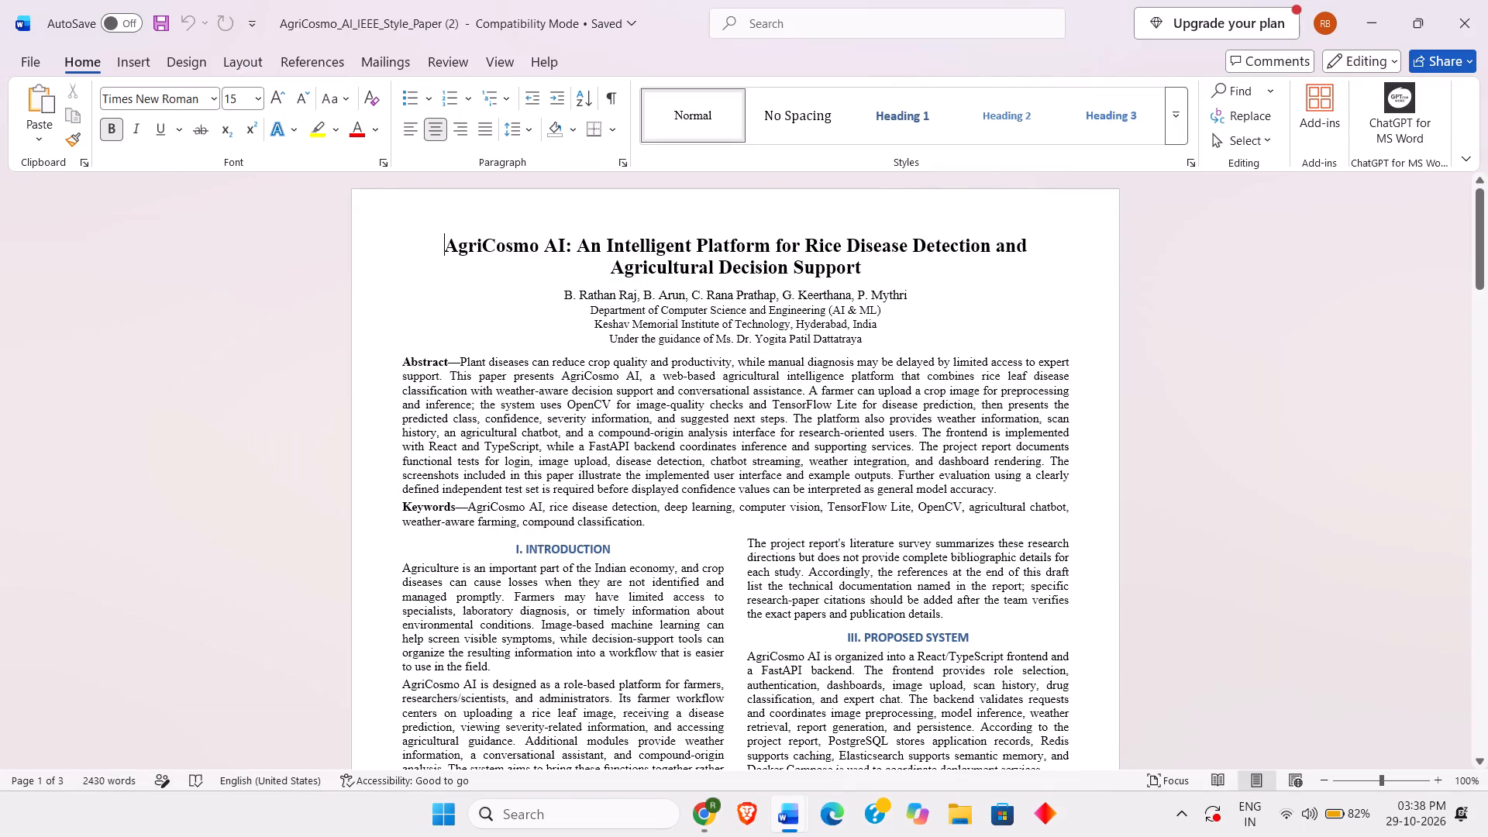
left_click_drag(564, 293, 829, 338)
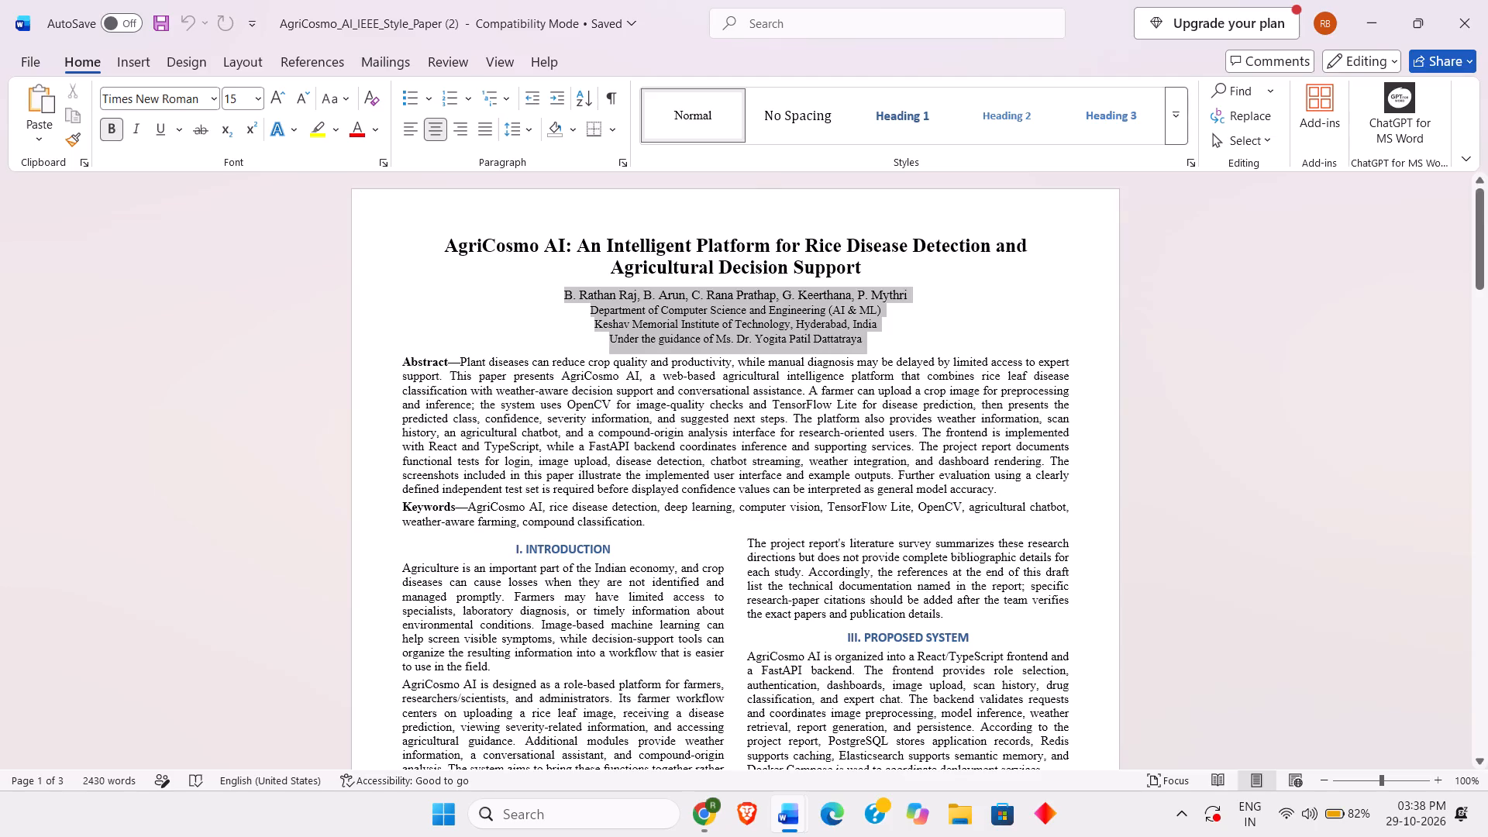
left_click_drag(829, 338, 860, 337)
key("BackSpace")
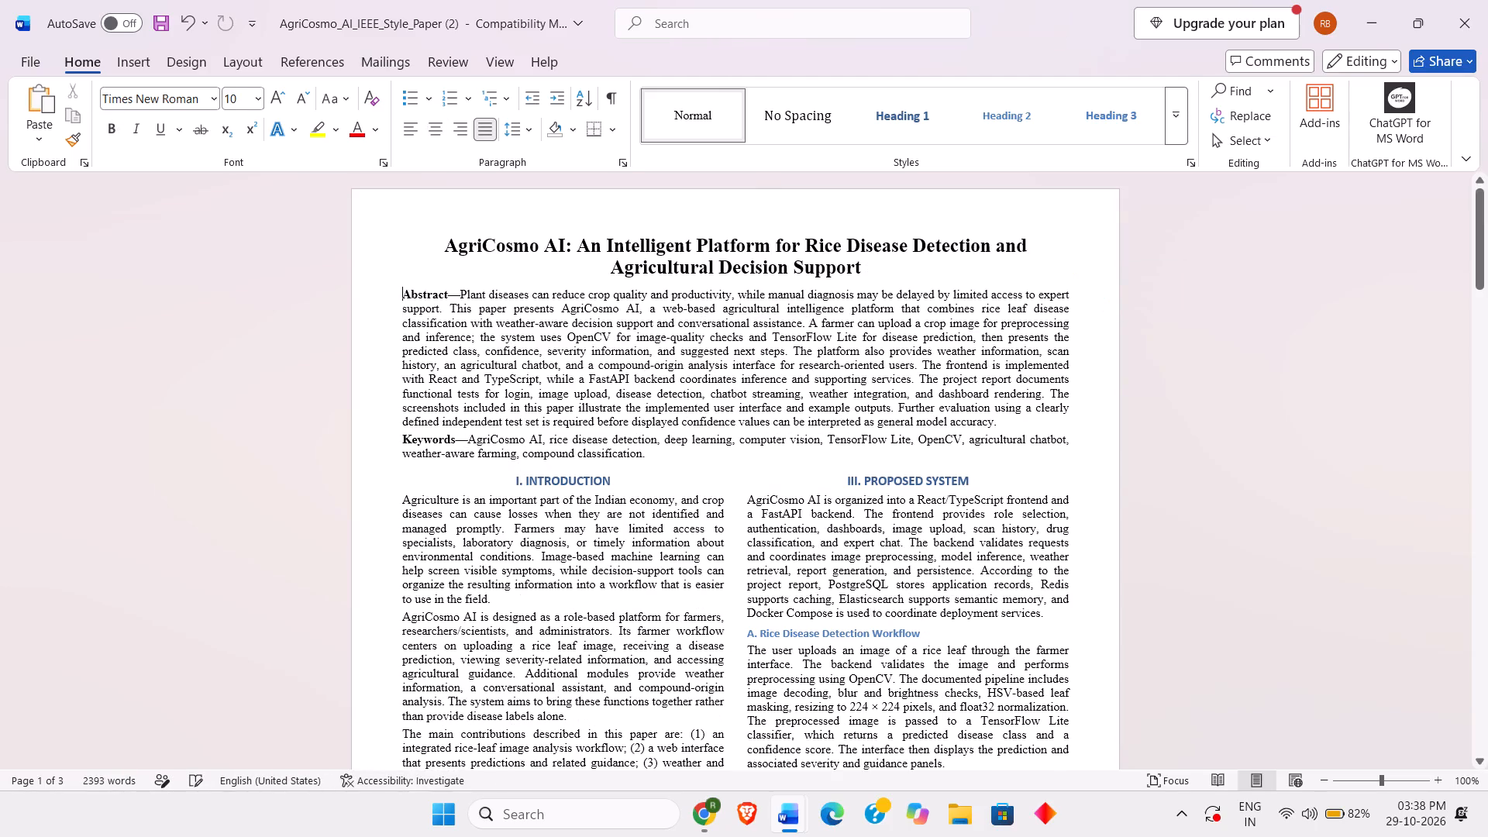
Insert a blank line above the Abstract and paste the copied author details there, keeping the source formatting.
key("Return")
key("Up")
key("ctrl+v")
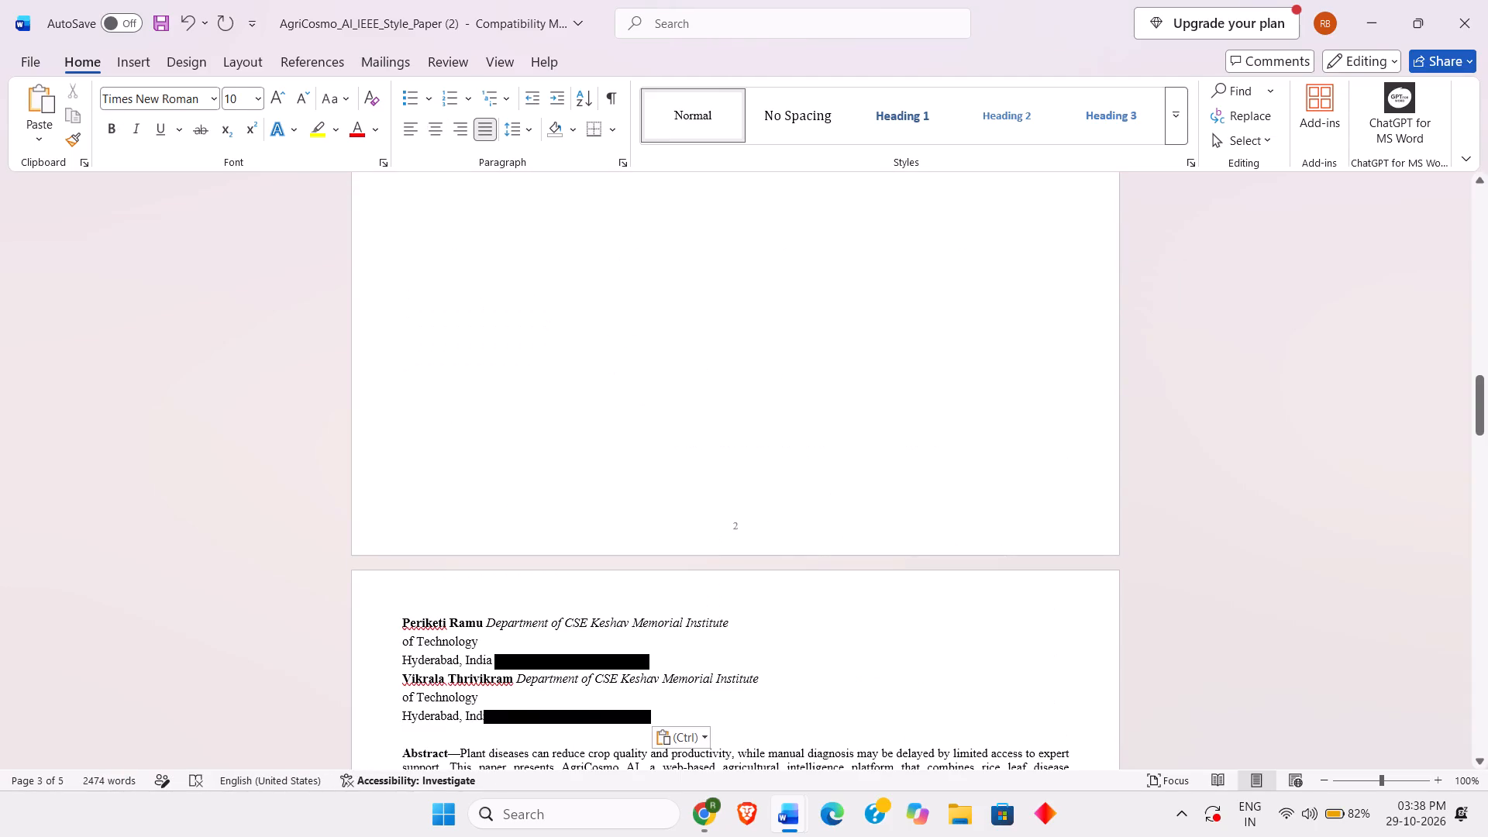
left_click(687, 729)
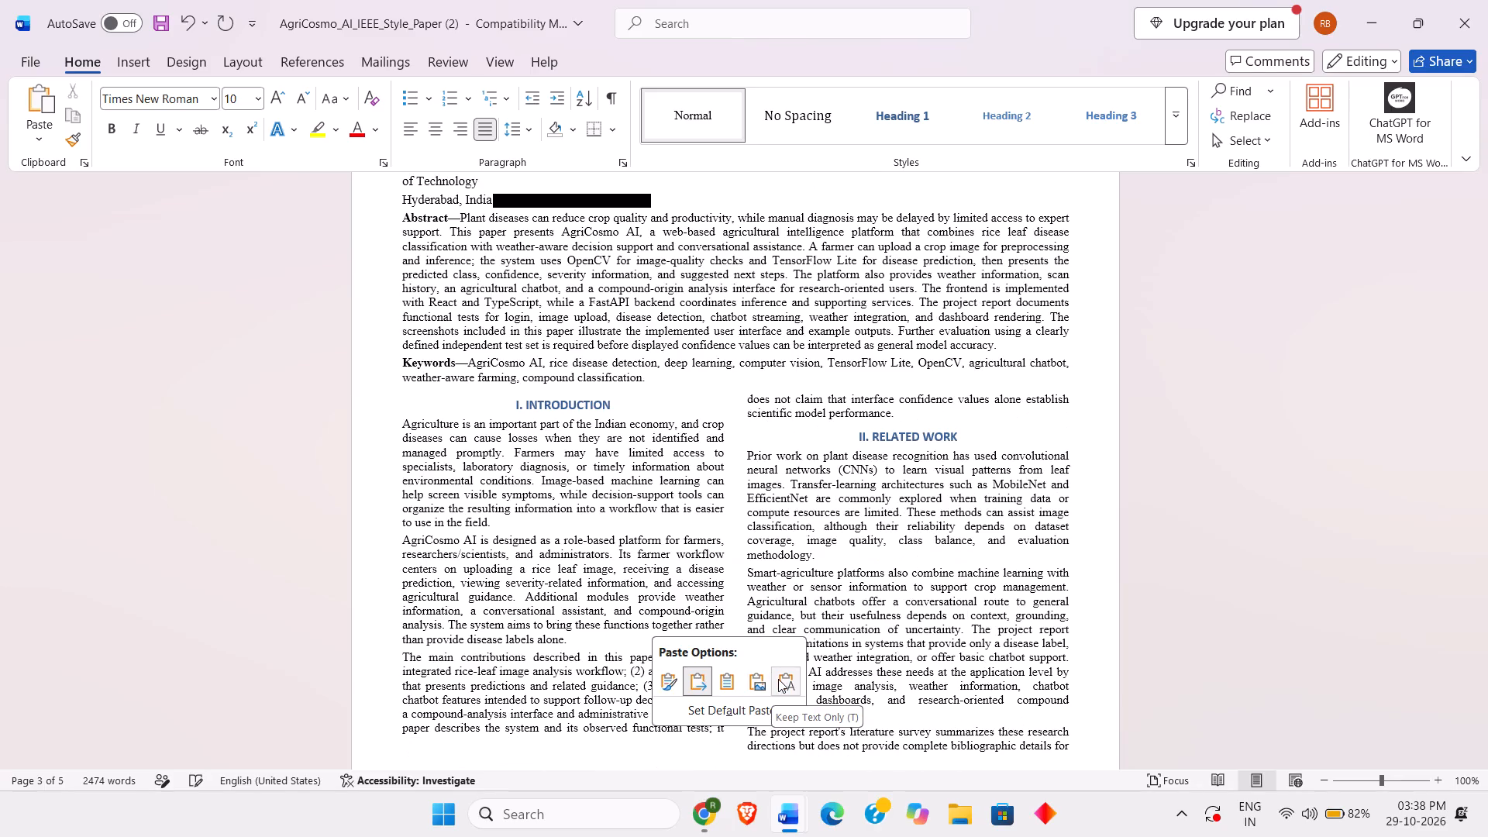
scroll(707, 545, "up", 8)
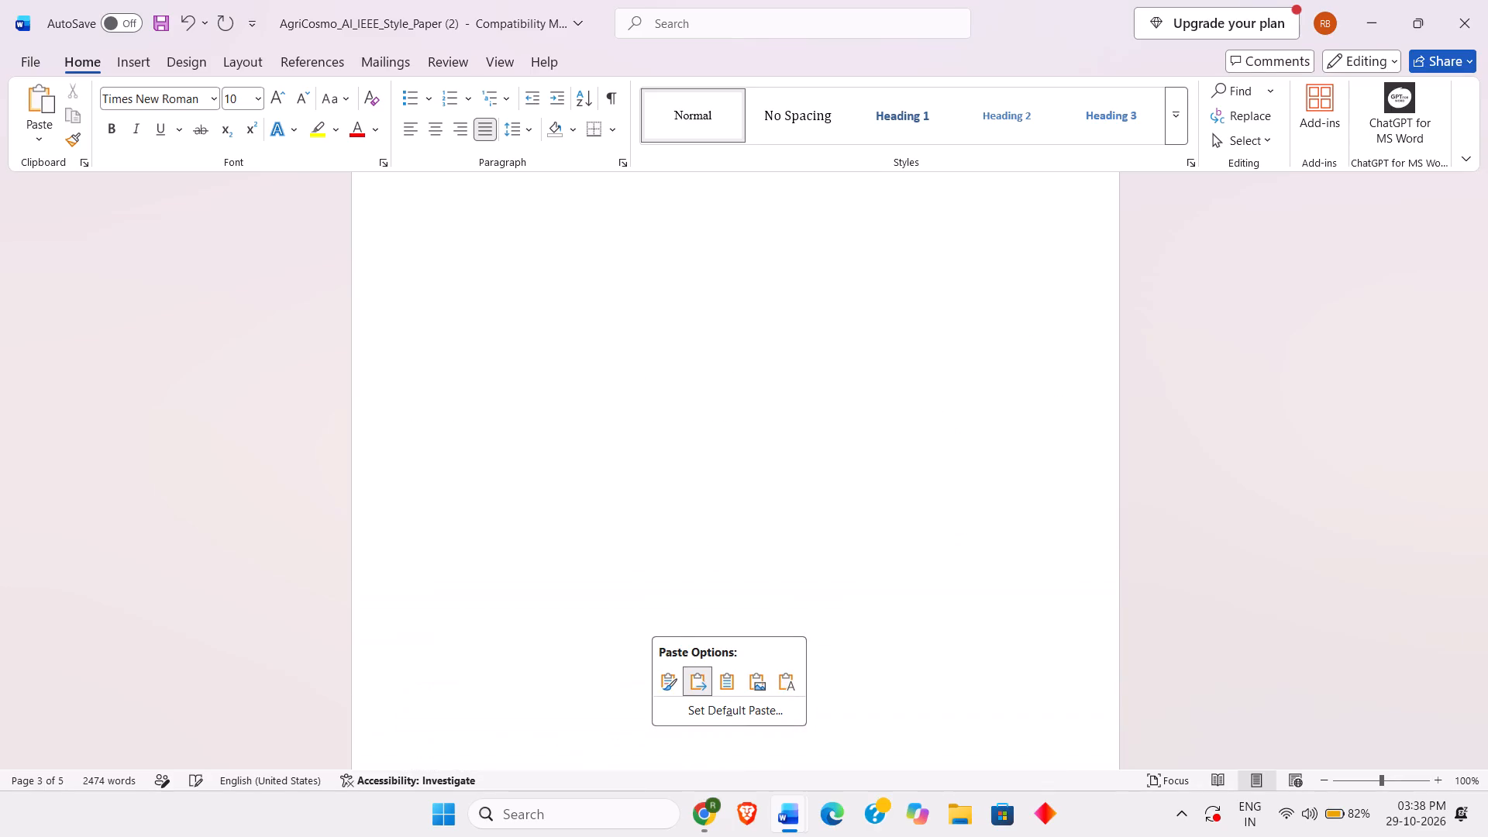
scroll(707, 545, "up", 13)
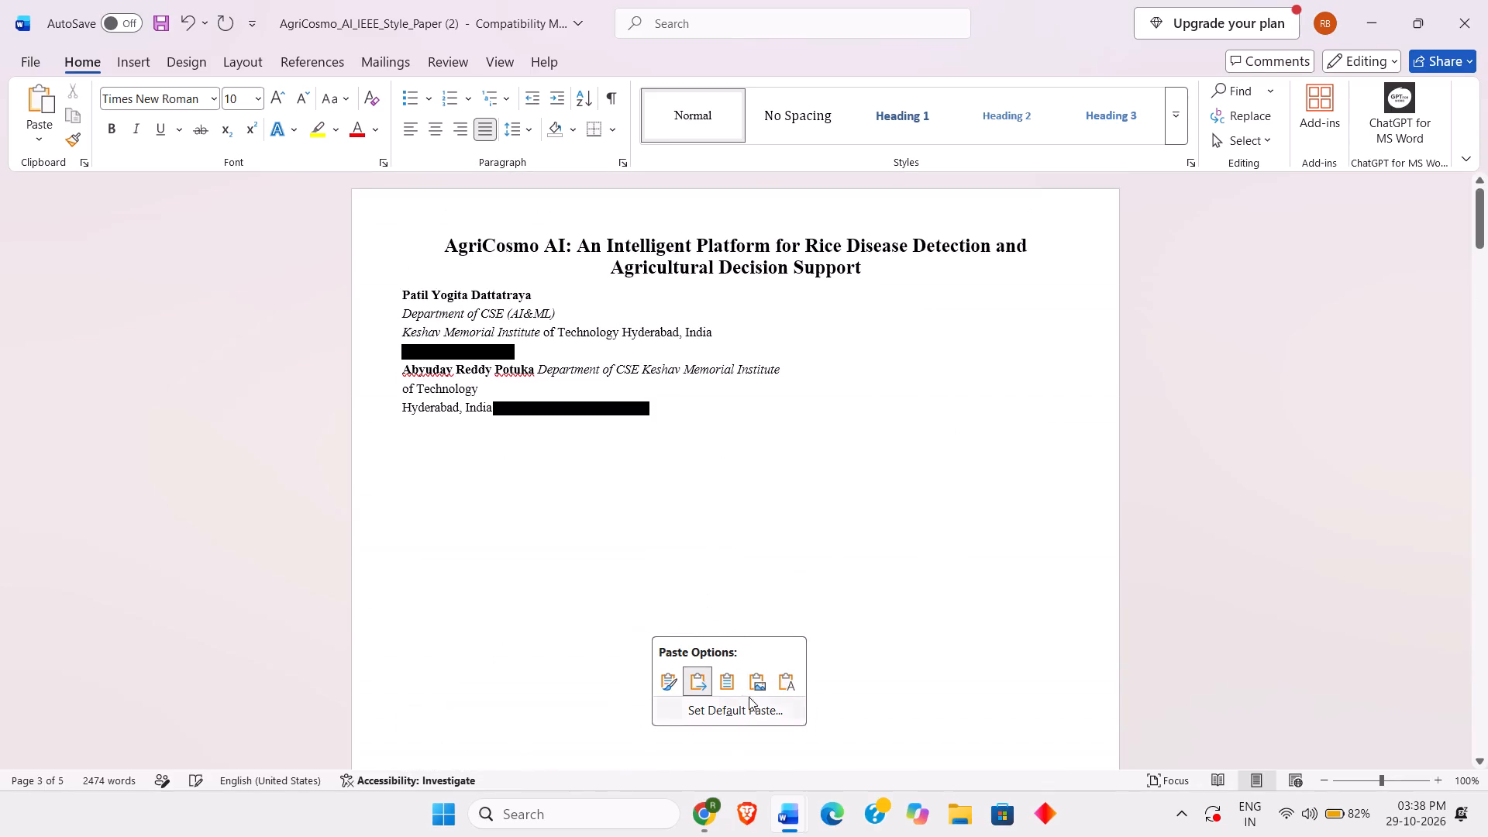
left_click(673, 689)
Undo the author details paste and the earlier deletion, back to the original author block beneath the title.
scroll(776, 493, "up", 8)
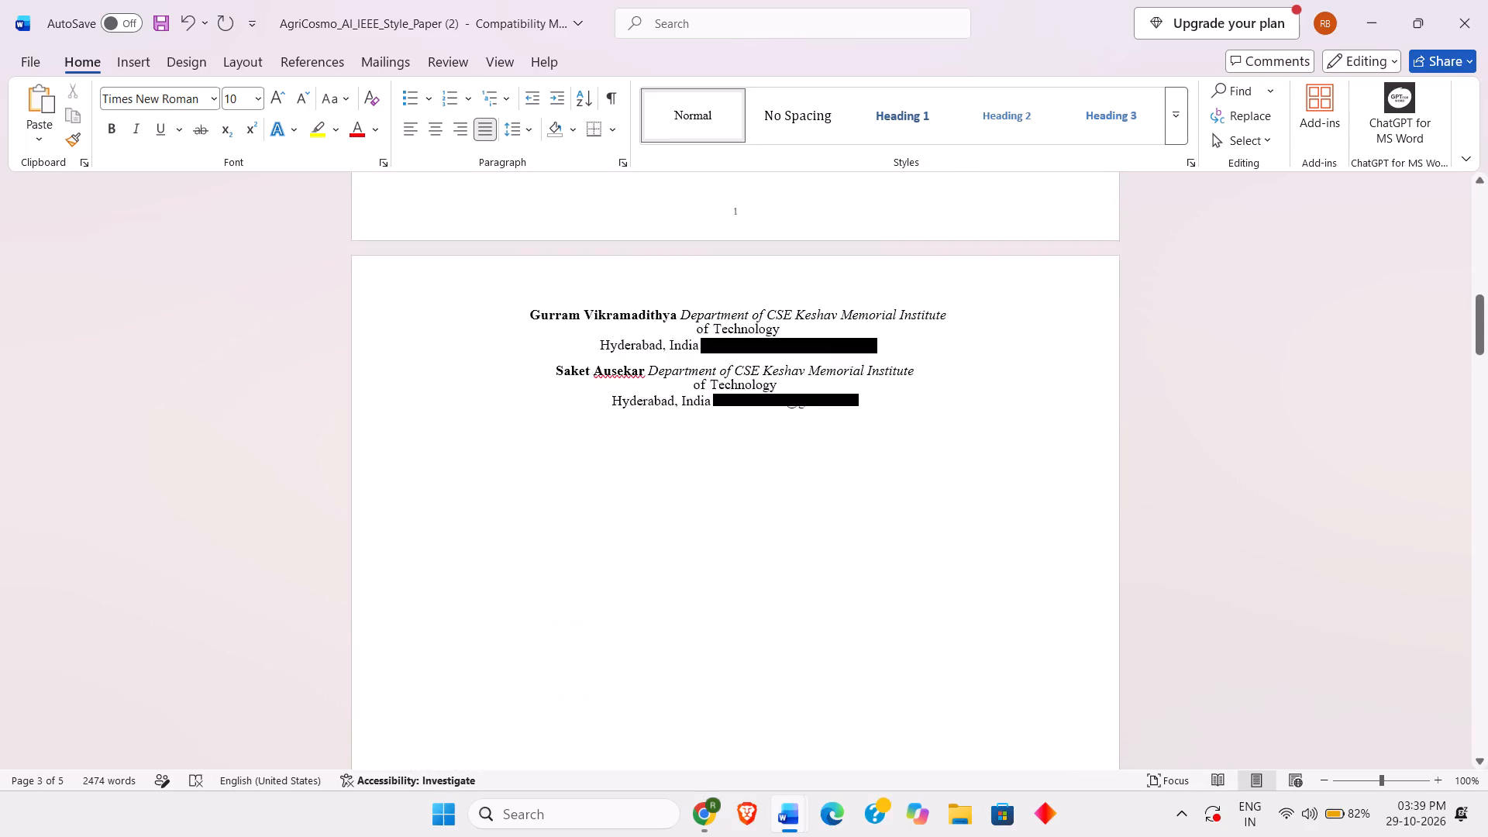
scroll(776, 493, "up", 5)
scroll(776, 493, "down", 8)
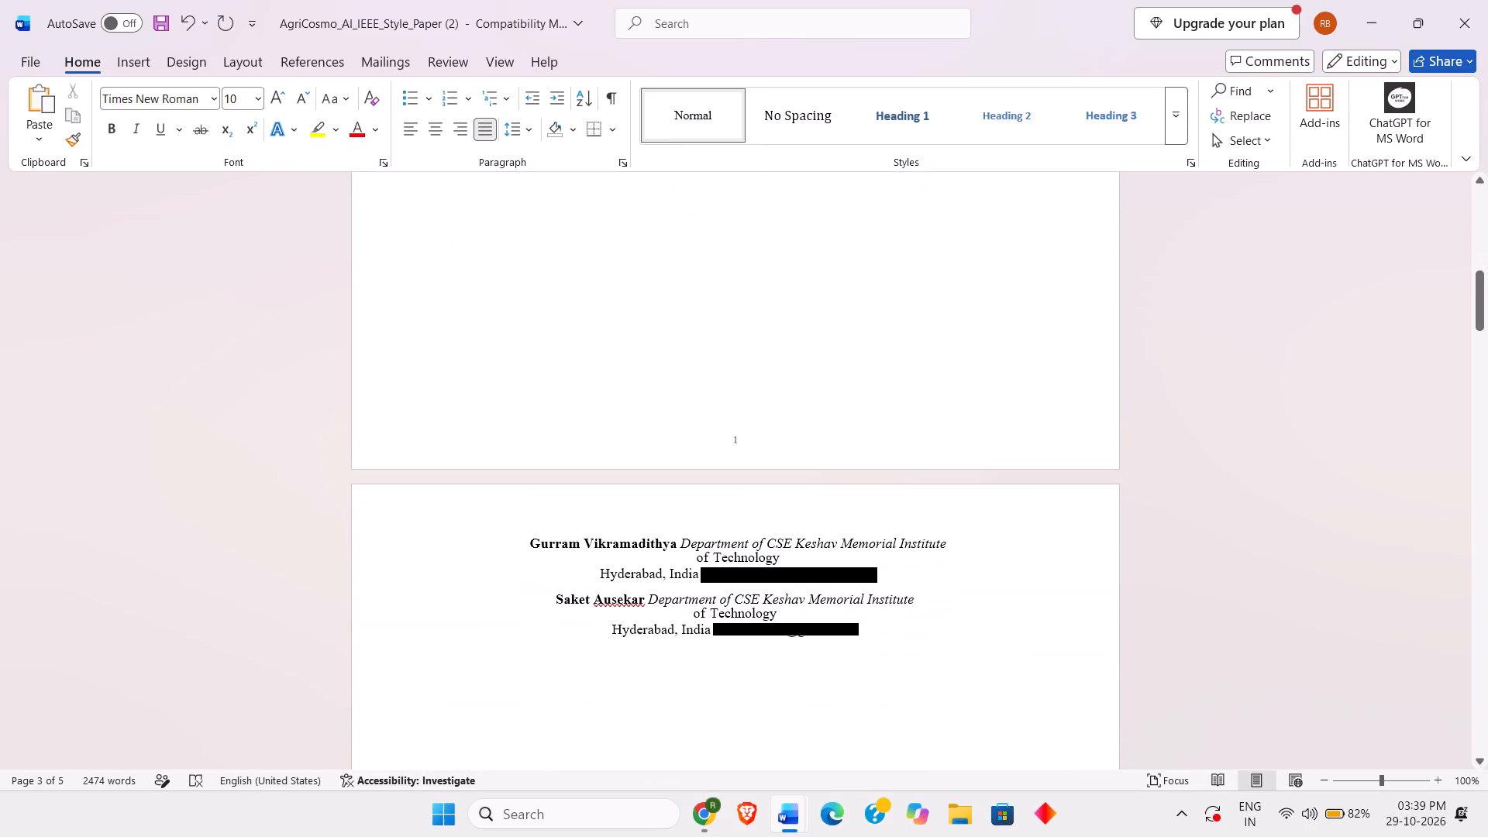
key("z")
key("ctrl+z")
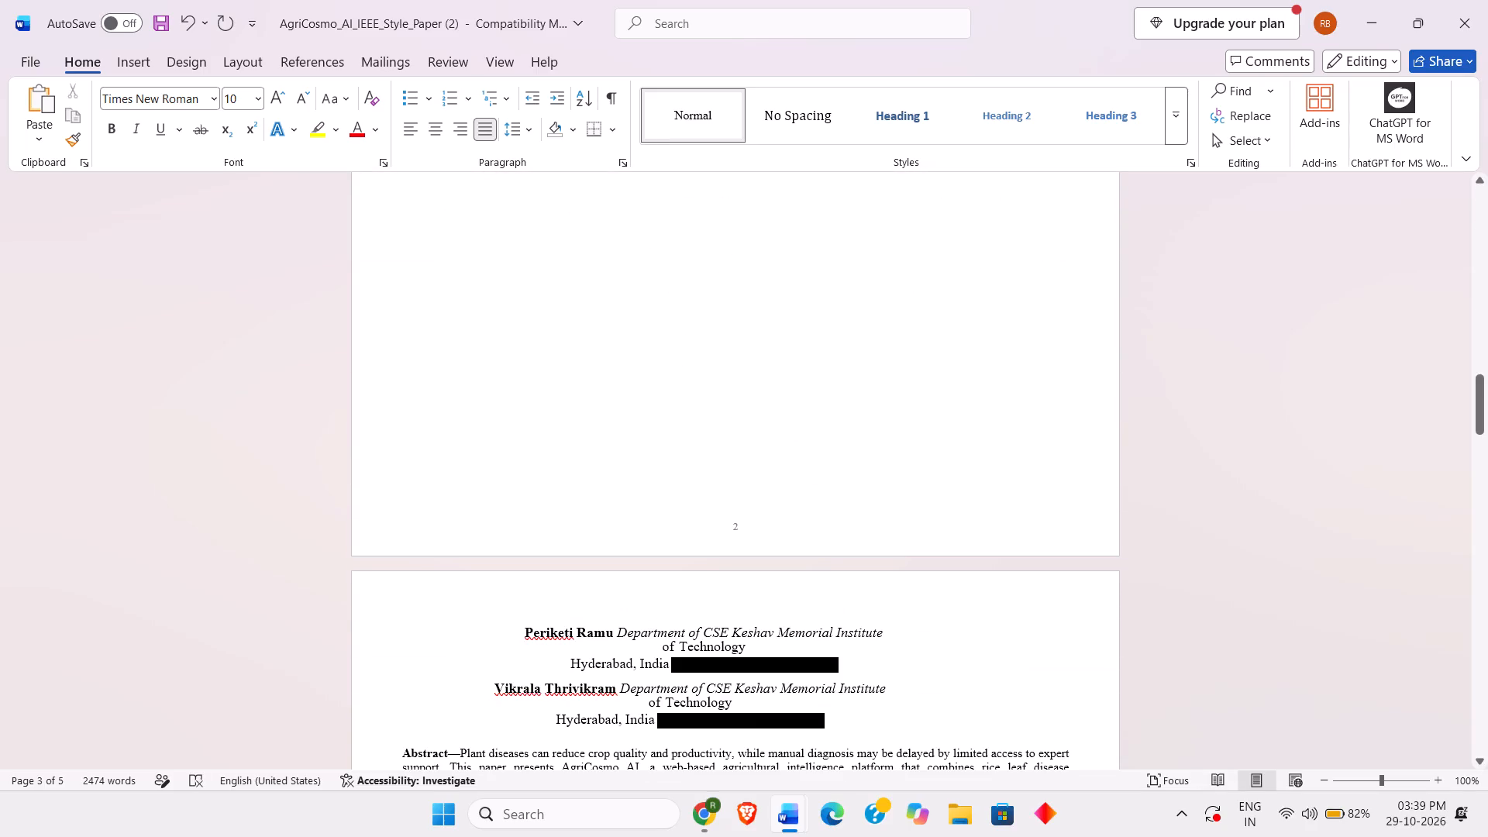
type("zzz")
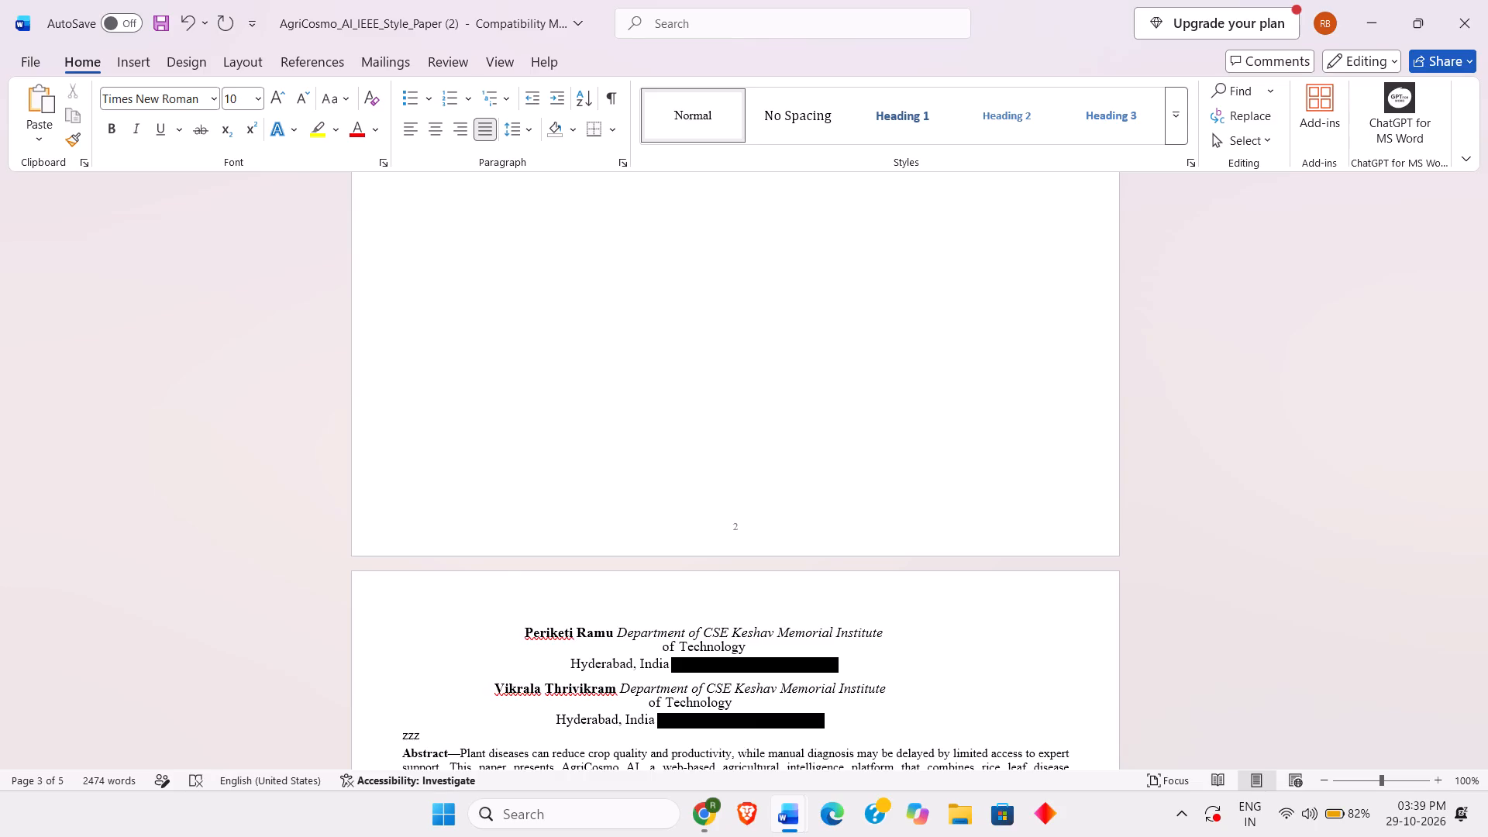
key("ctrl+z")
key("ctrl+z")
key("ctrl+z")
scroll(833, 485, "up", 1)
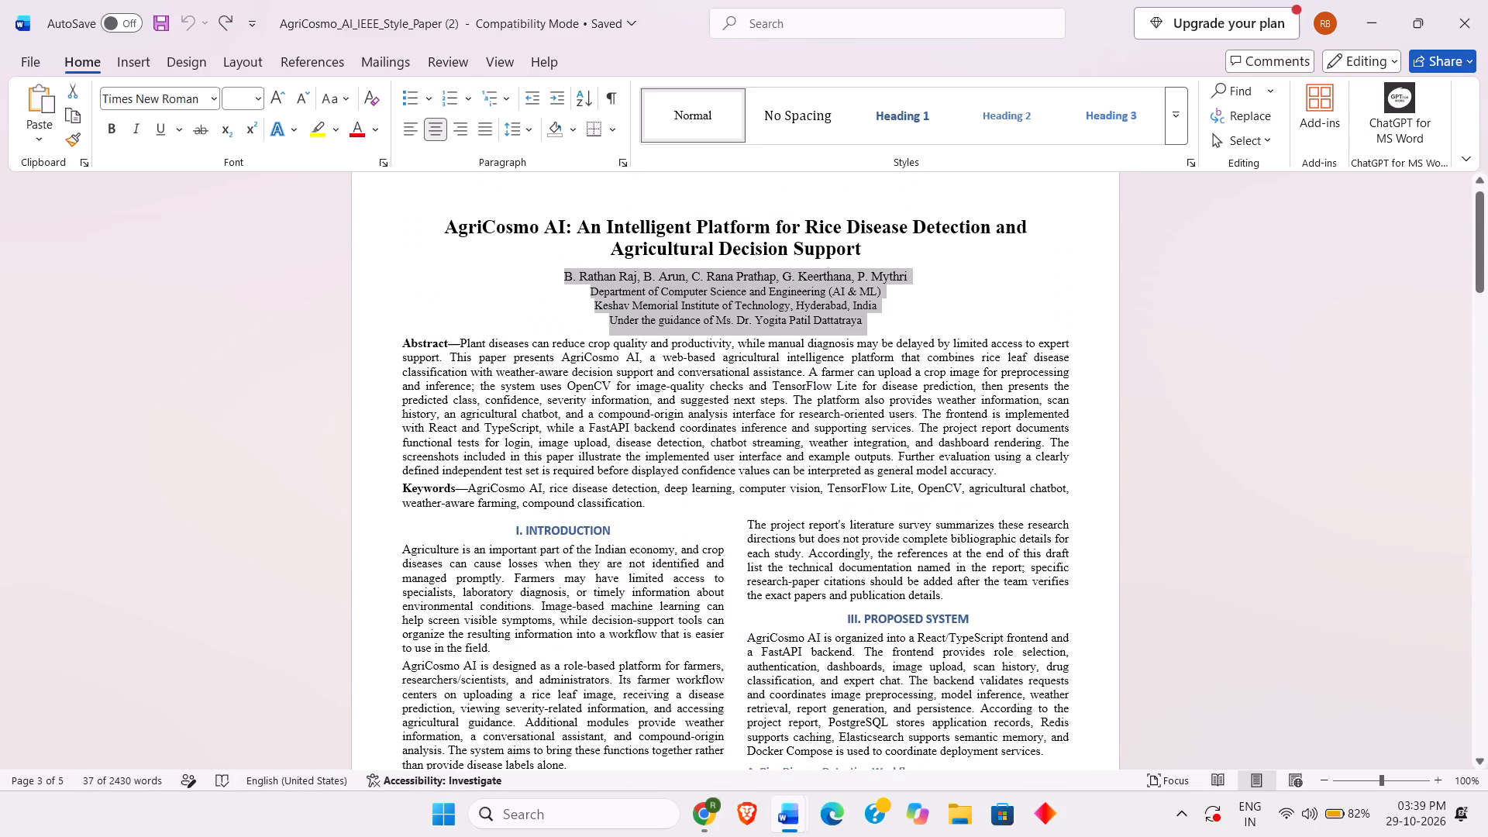
Delete the original author block beneath the title and add two blank lines above the Abstract.
key("BackSpace")
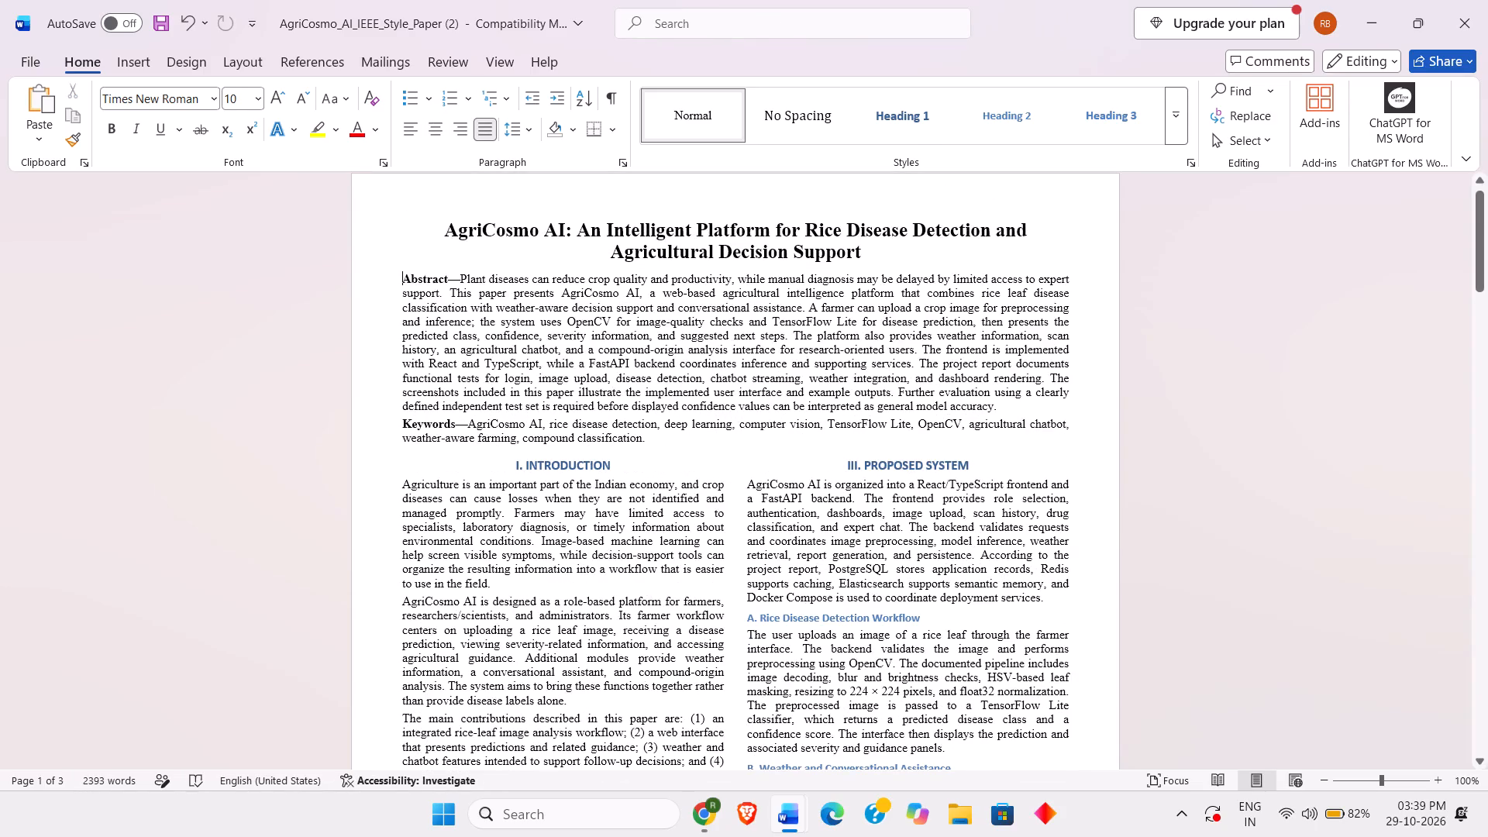
key("Return")
key("Return")
key("Up")
key("Up")
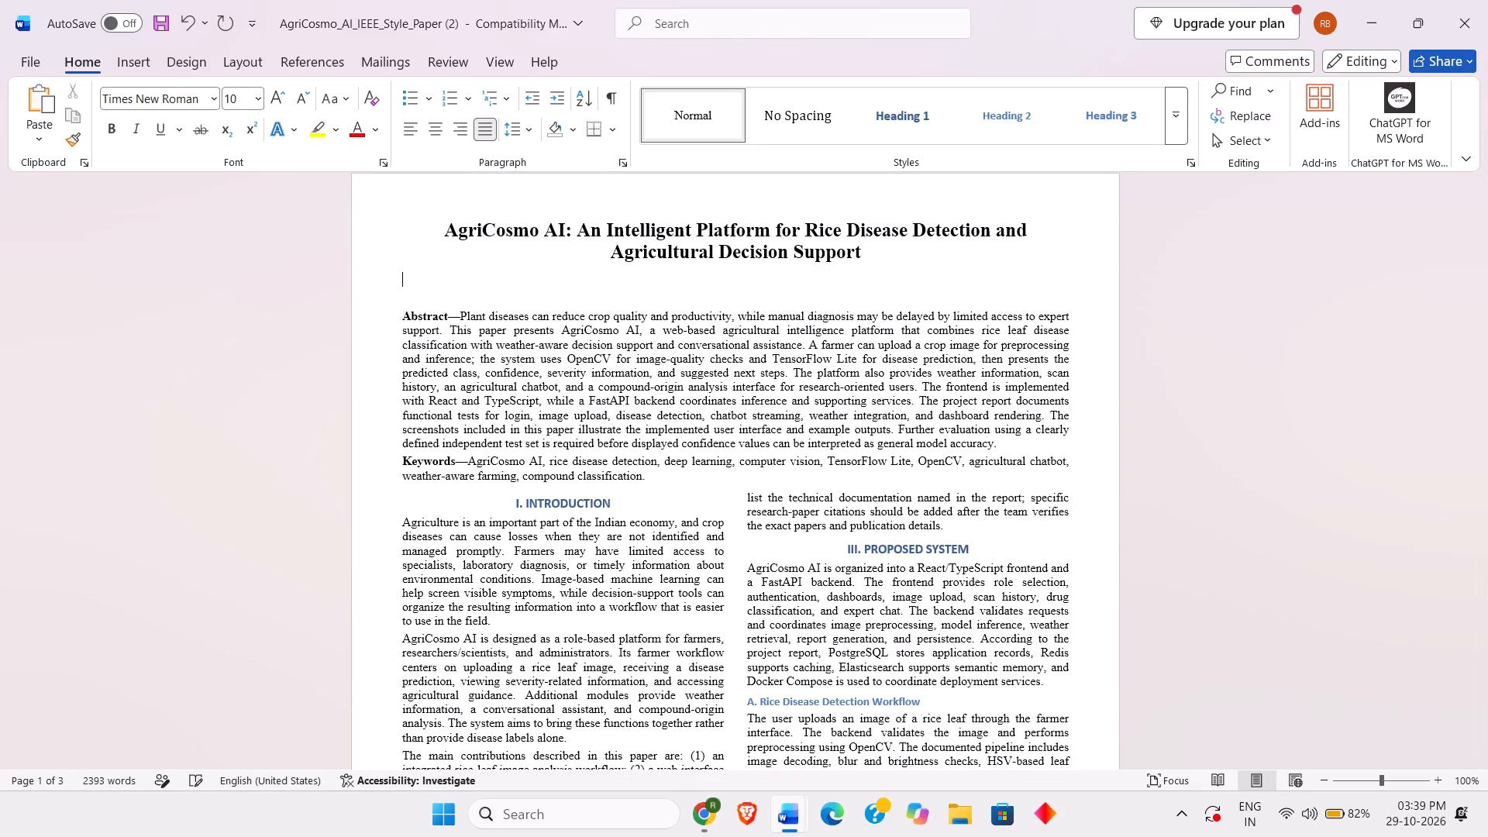
Paste the copied author details into the space between the title and the Abstract, keeping the source formatting.
left_click(835, 298)
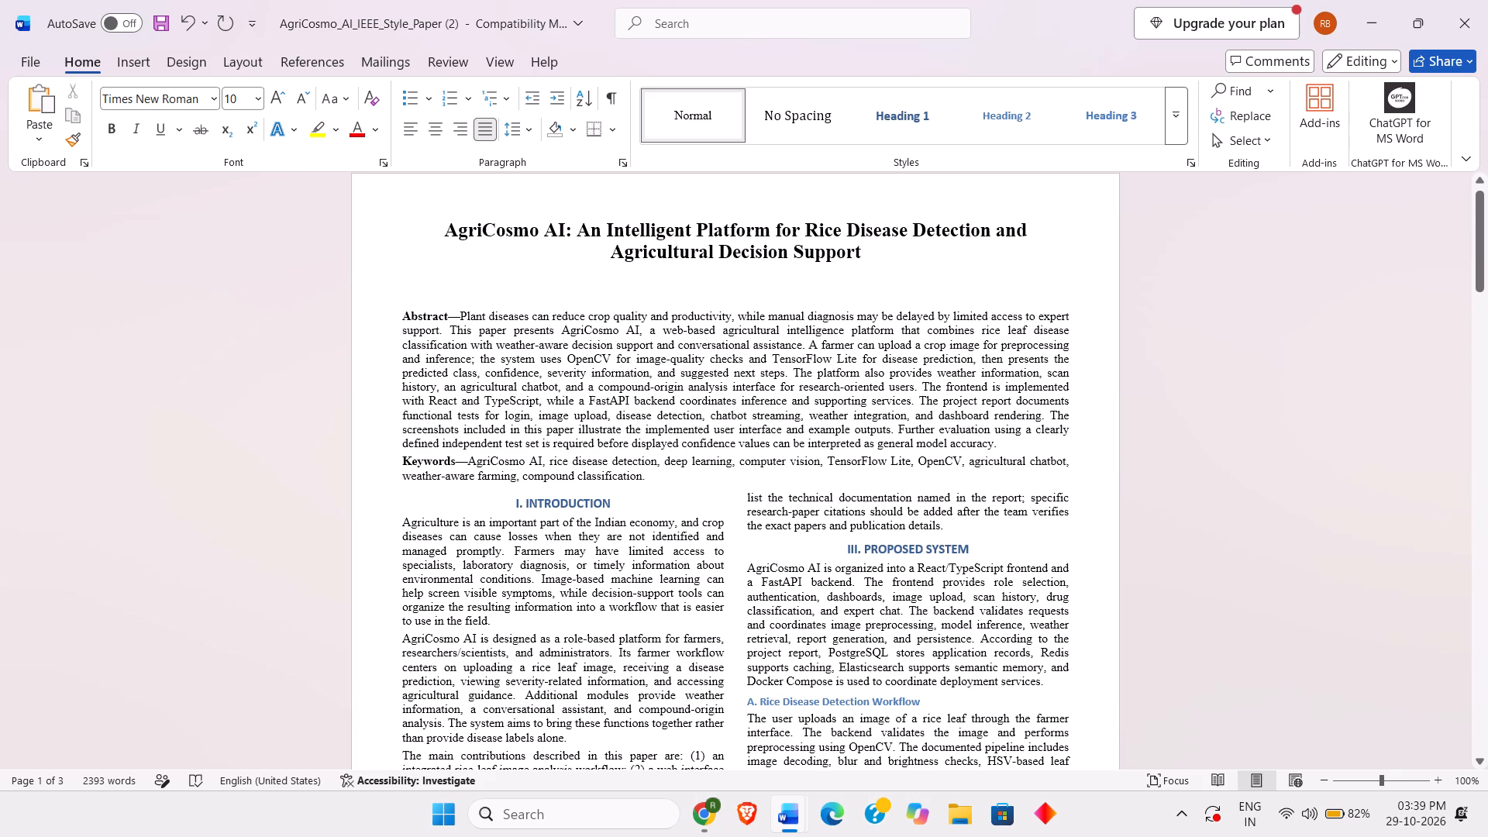
scroll(442, 281, "down", 11)
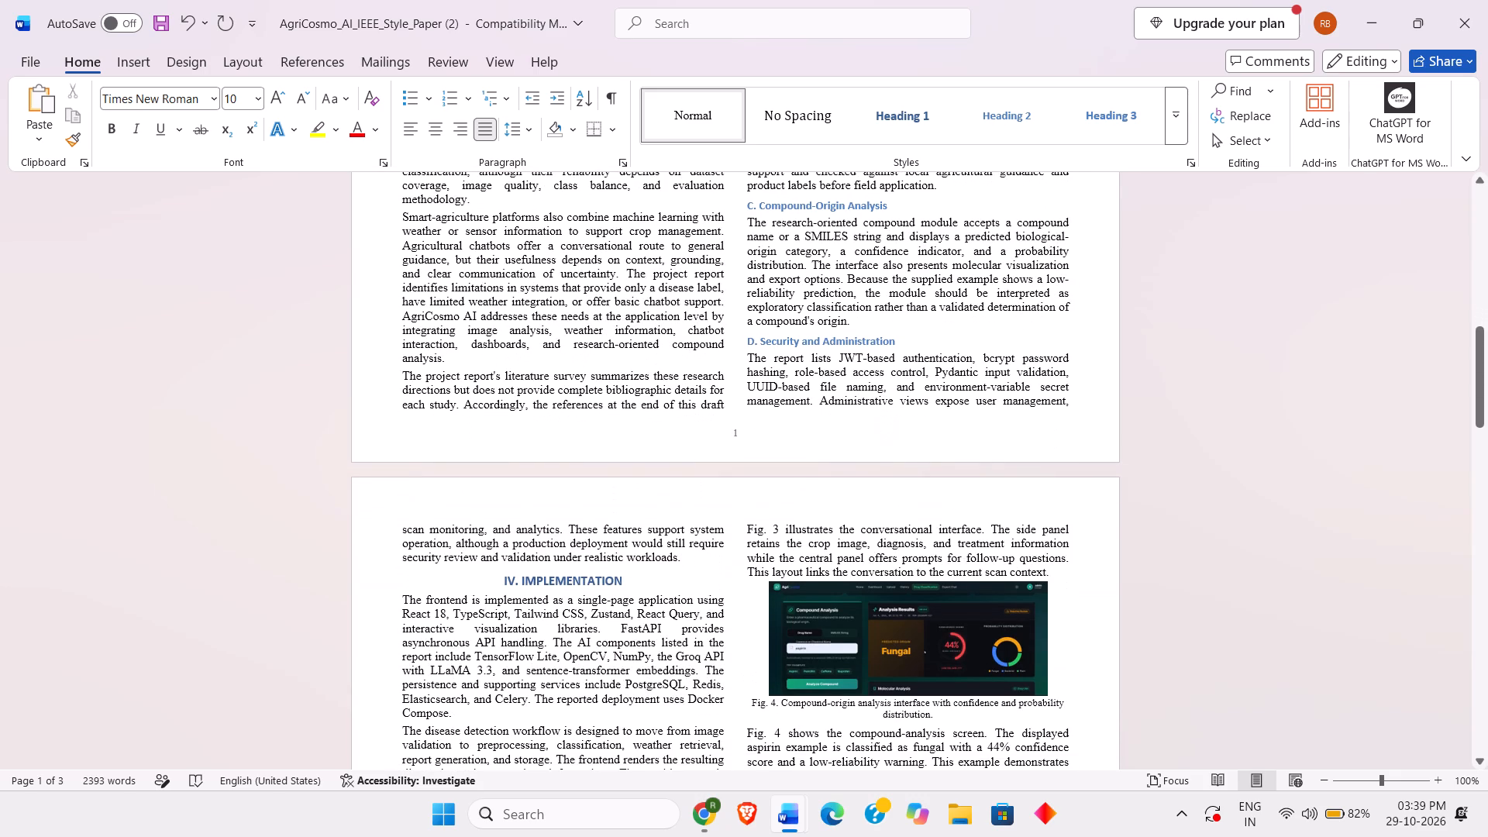
scroll(442, 281, "down", 1)
scroll(442, 281, "up", 10)
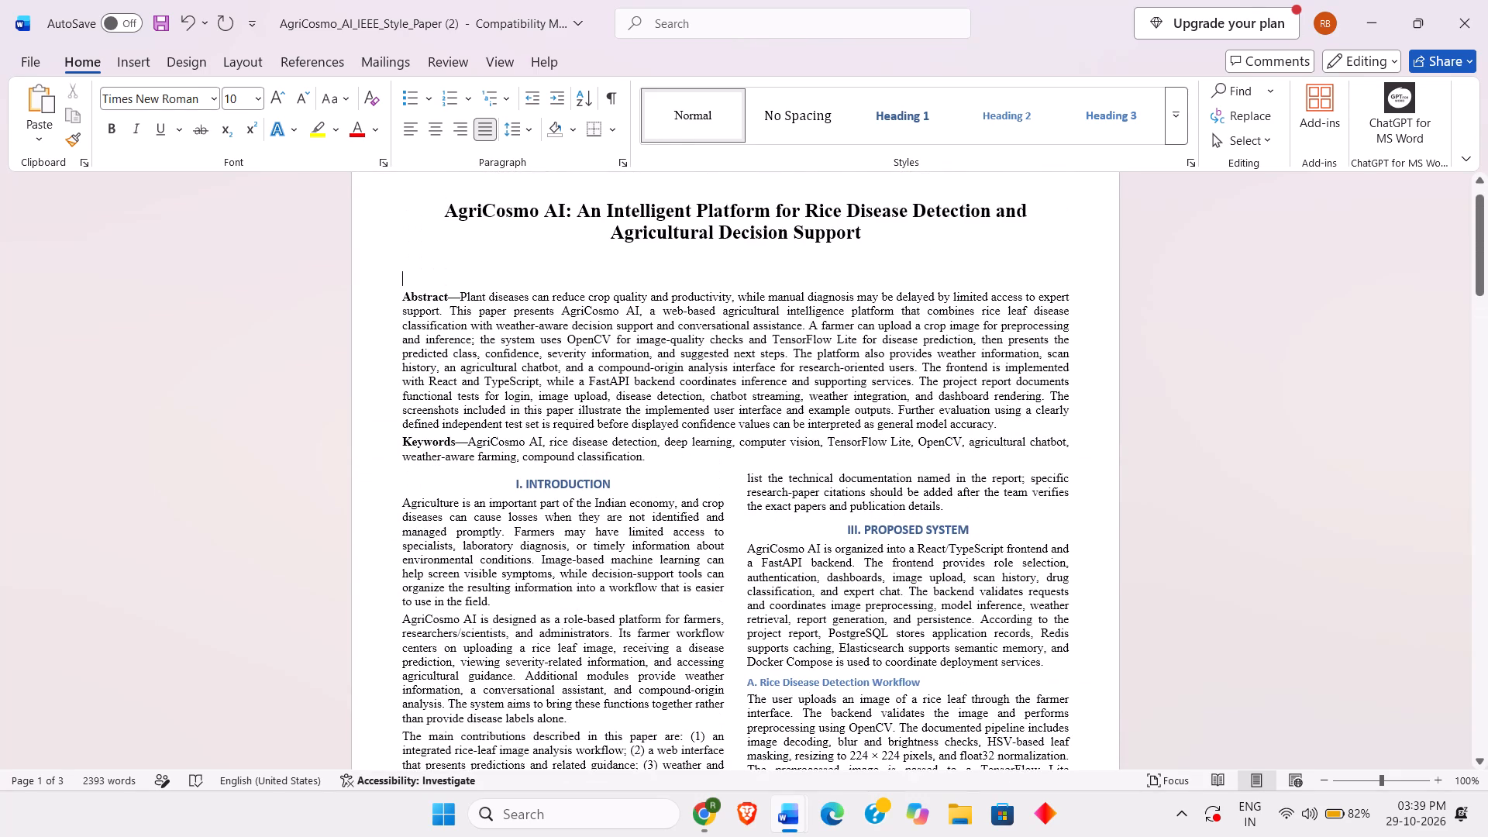
right_click(449, 276)
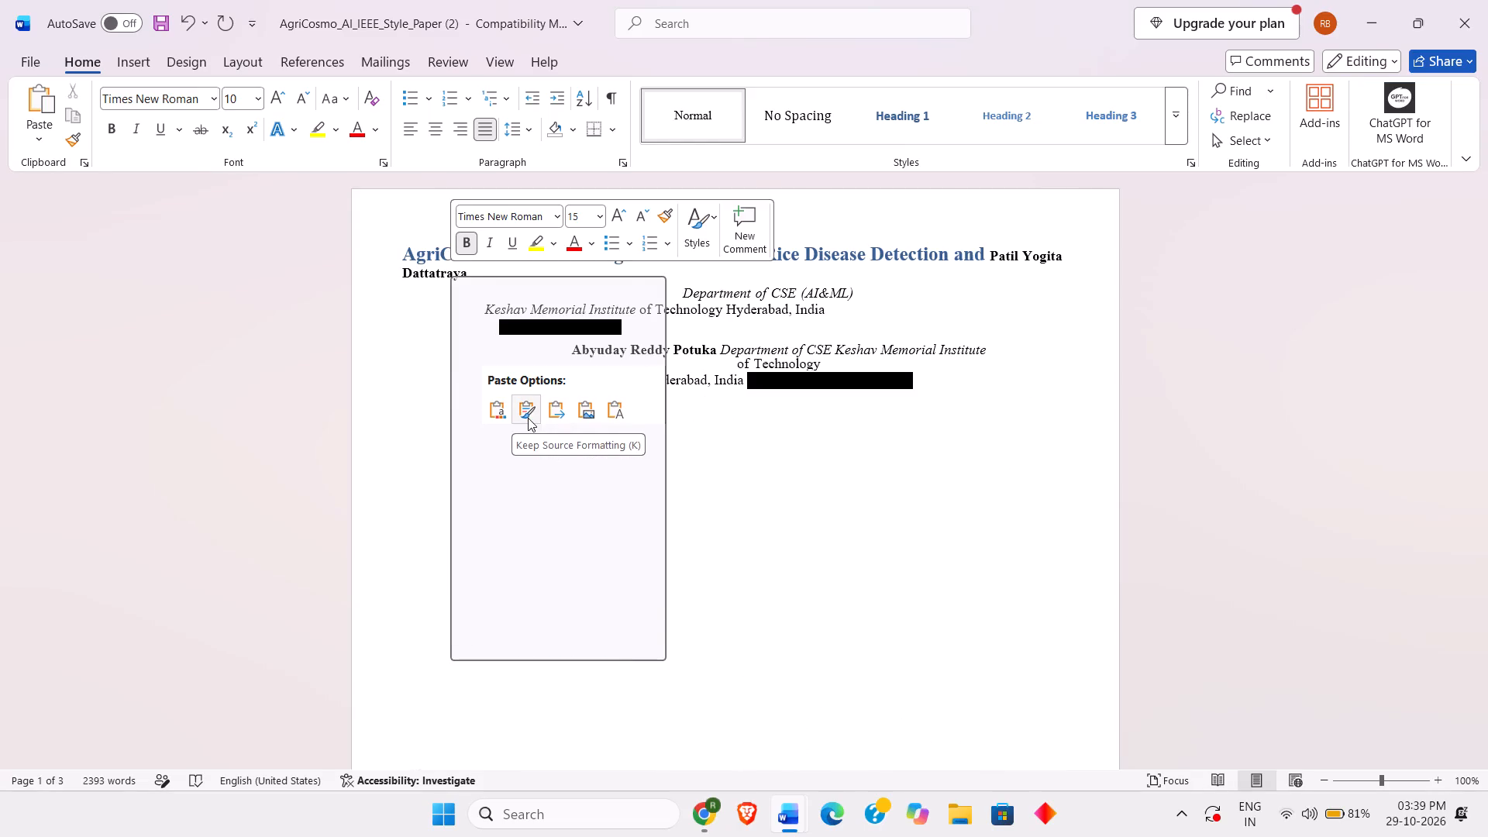
left_click(528, 418)
Remove the break before the first author entry on page 2 so it follows the entries on page 1.
scroll(590, 492, "up", 13)
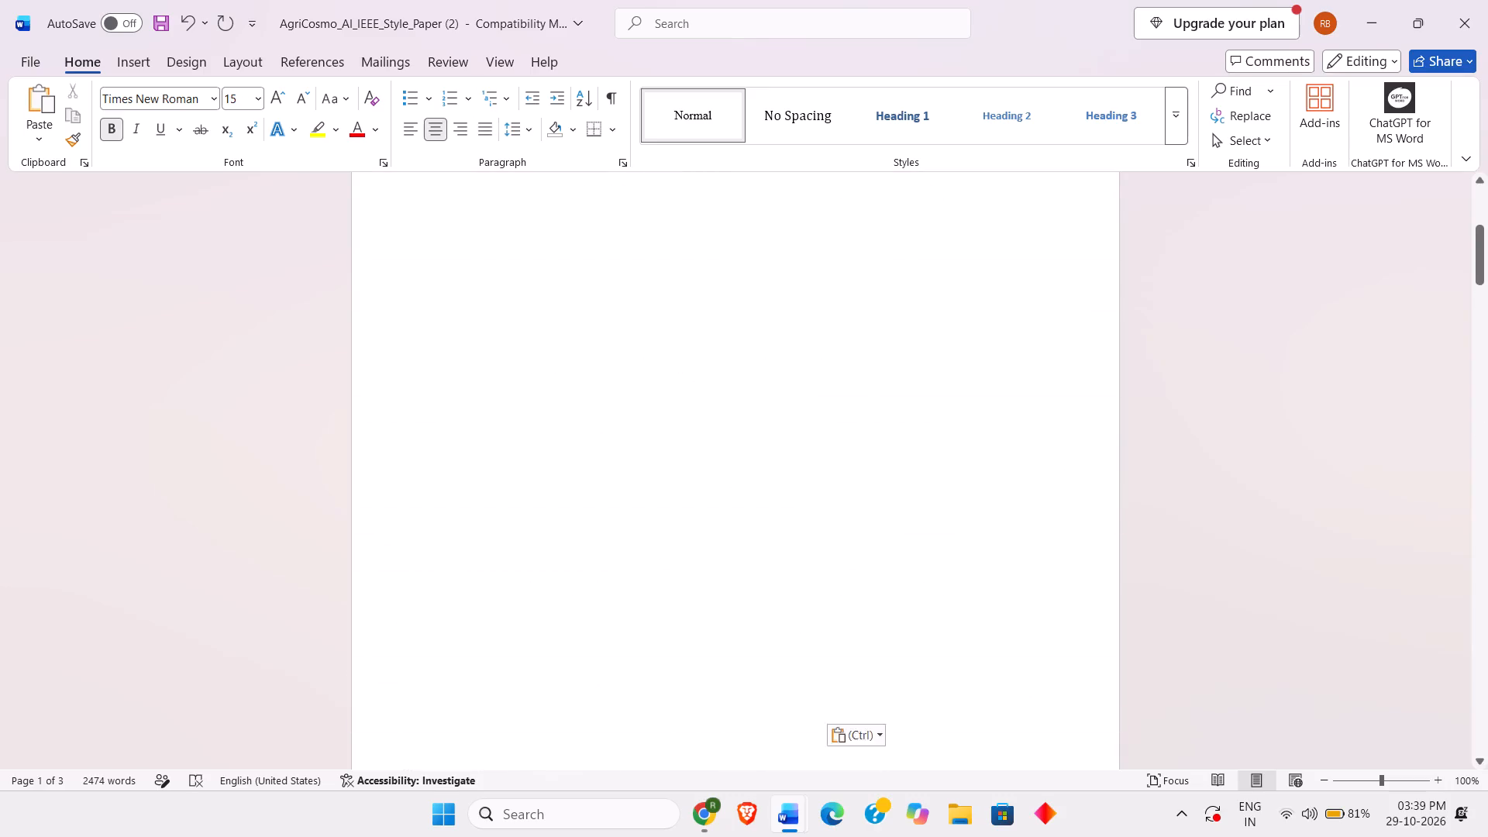
scroll(590, 492, "up", 15)
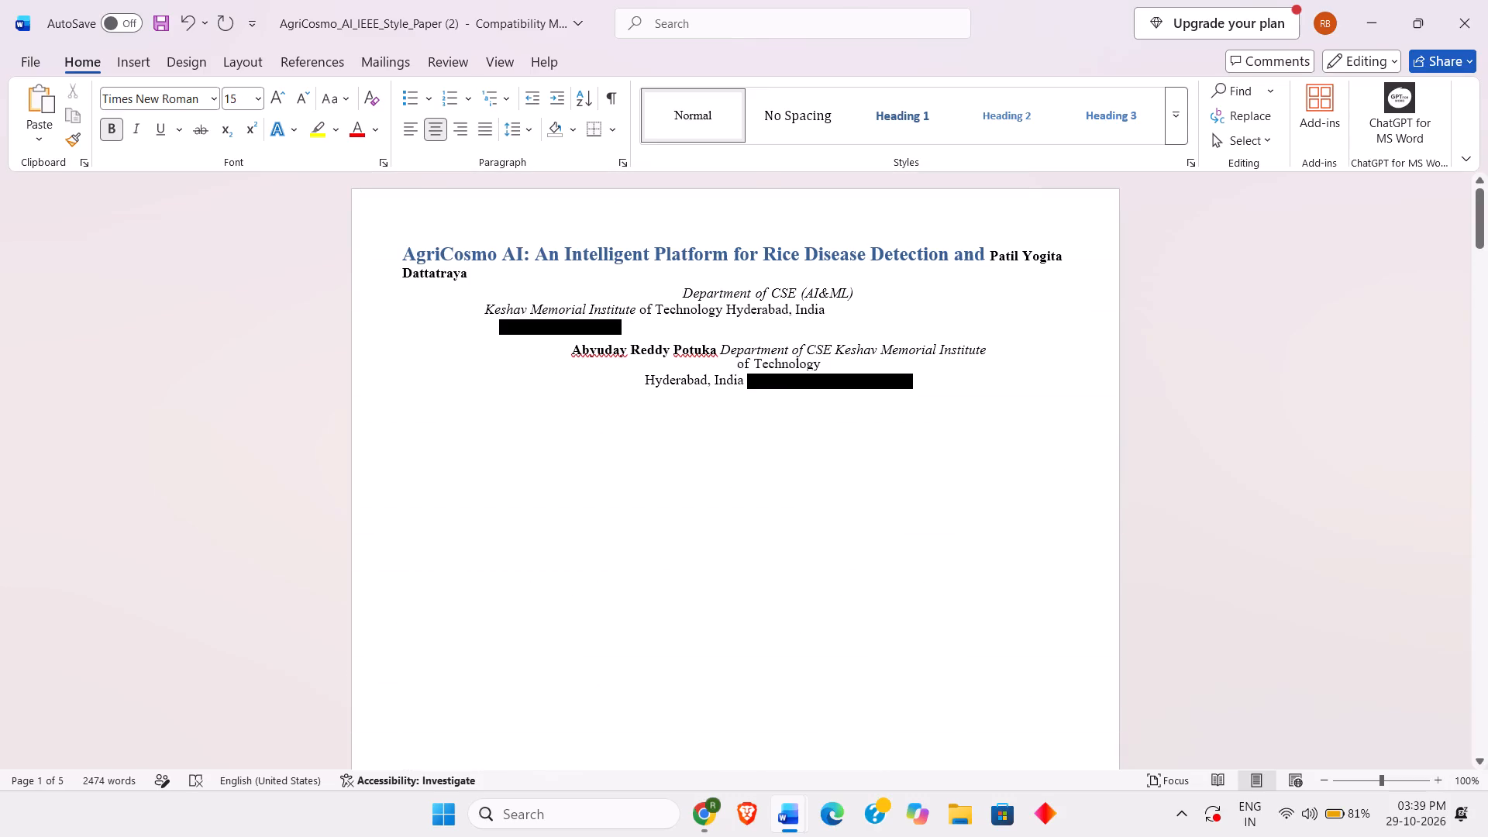
left_click(548, 397)
left_click(573, 553)
scroll(573, 553, "down", 9)
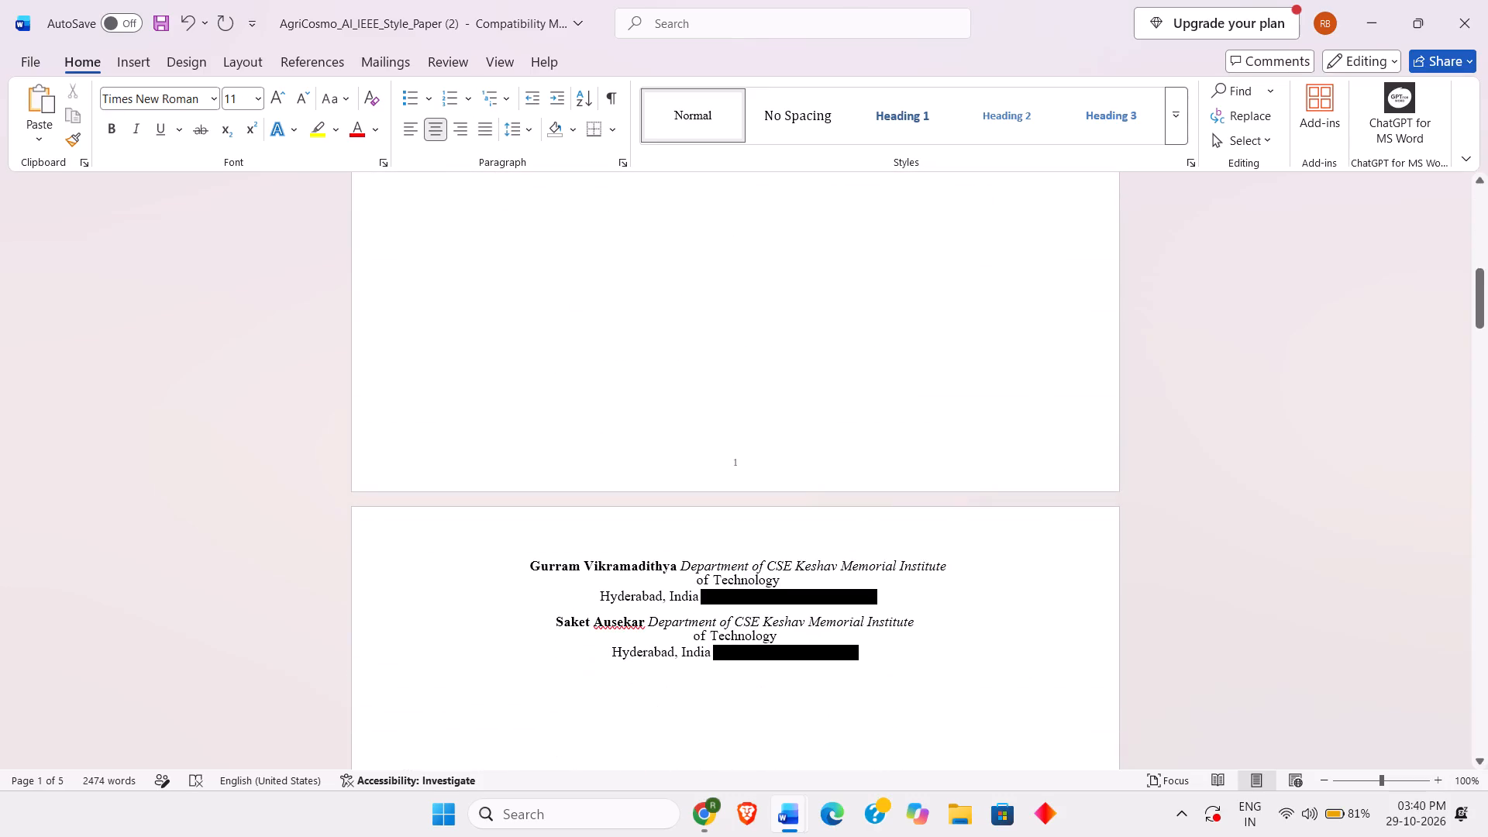
left_click(525, 565)
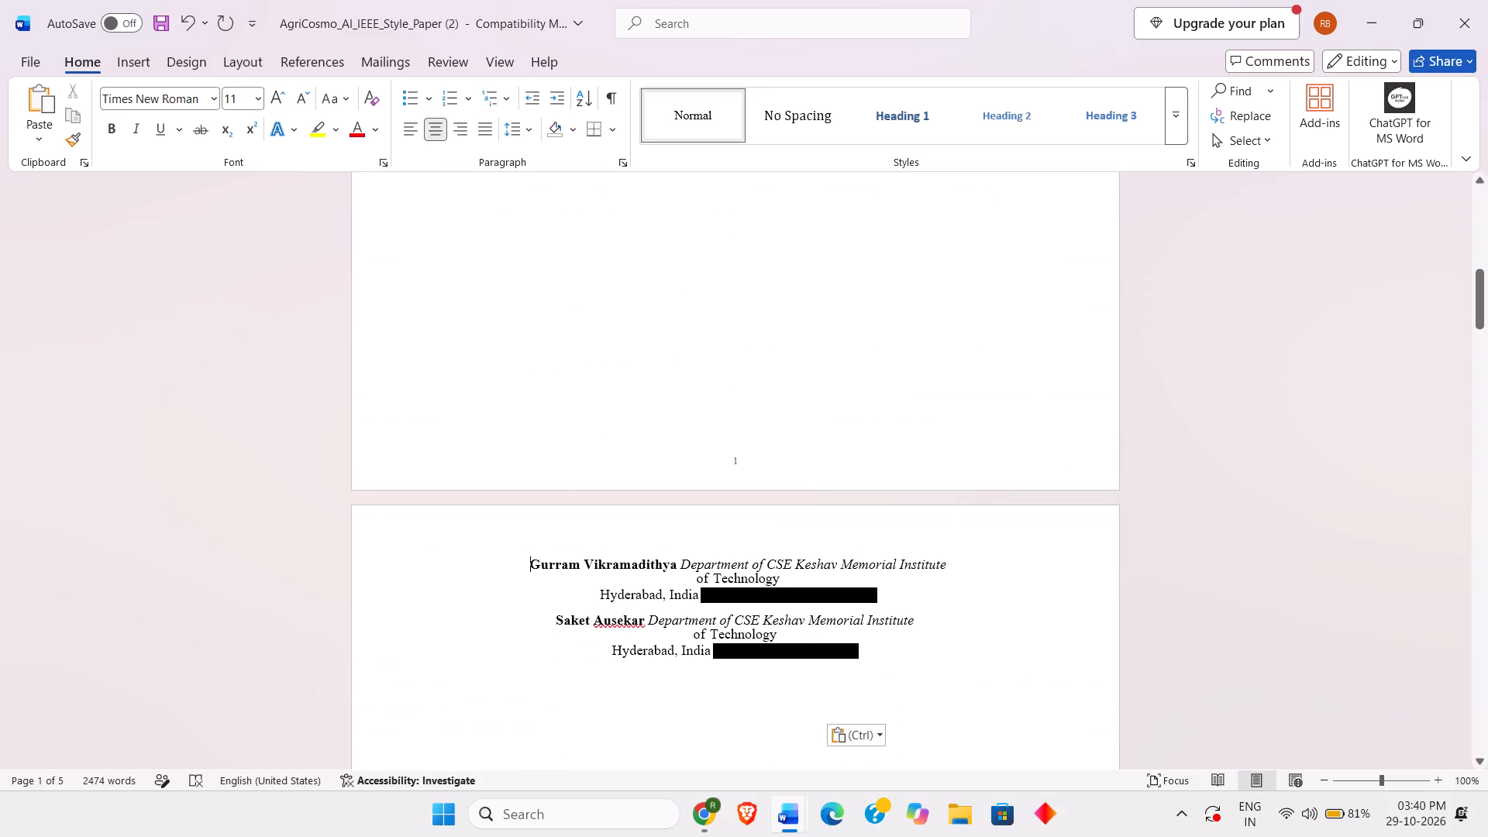
key("BackSpace")
key("BackSpace")
key("BackSpace")
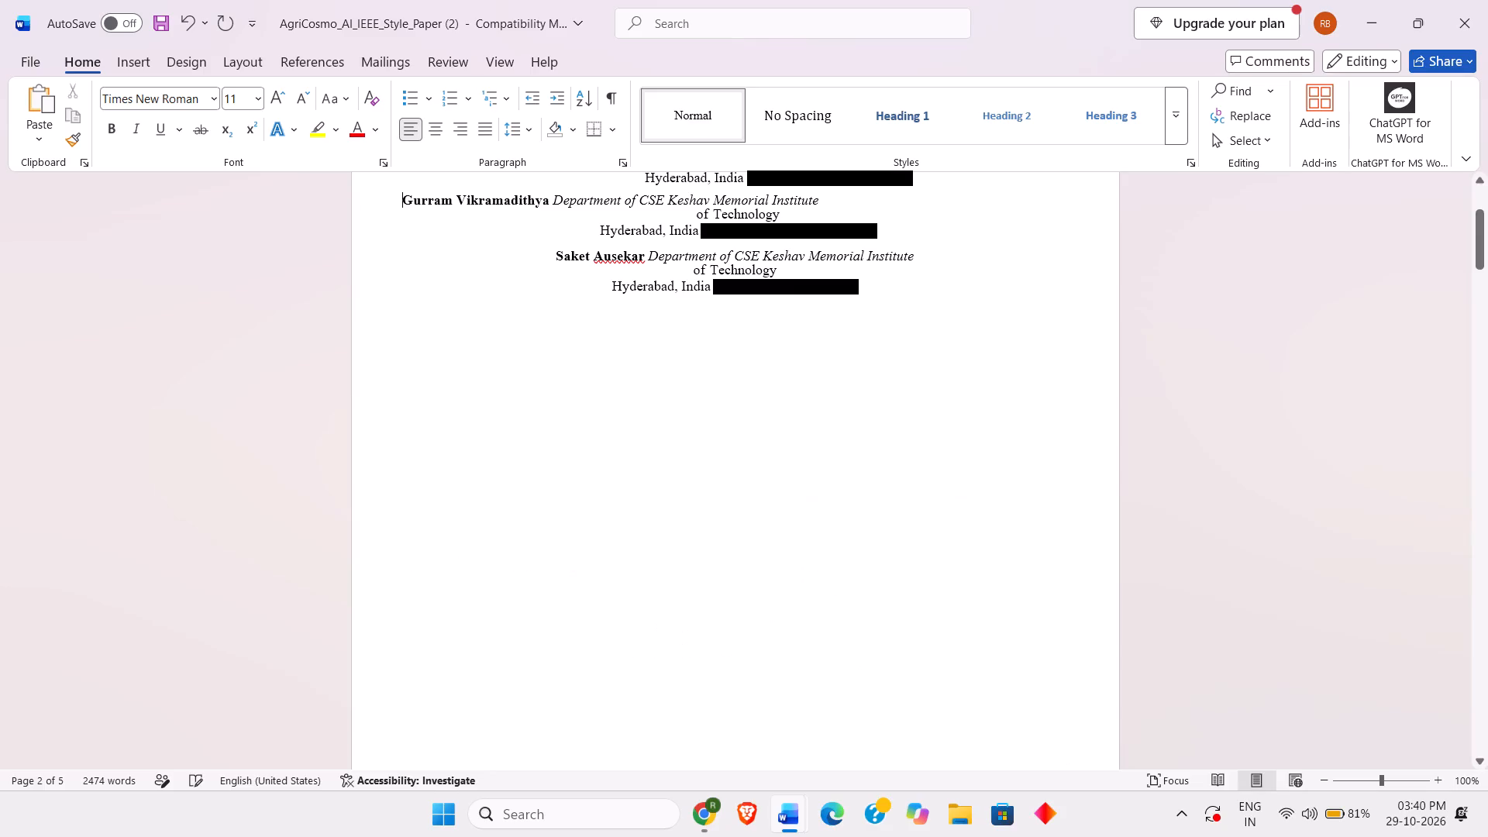
Indent the name line of the third author entry with spaces to roughly centre it under the entries above.
scroll(525, 565, "up", 4)
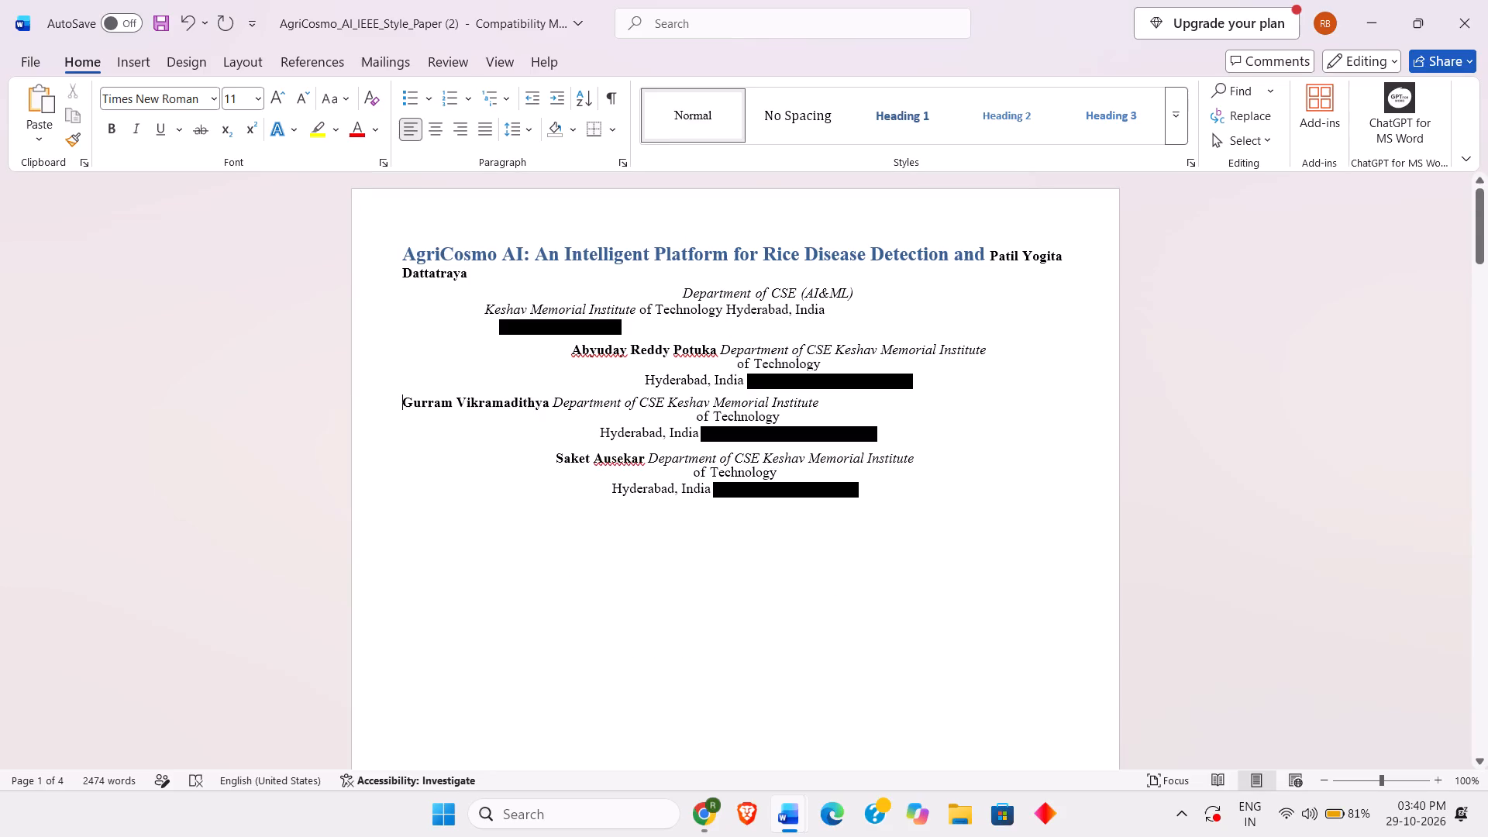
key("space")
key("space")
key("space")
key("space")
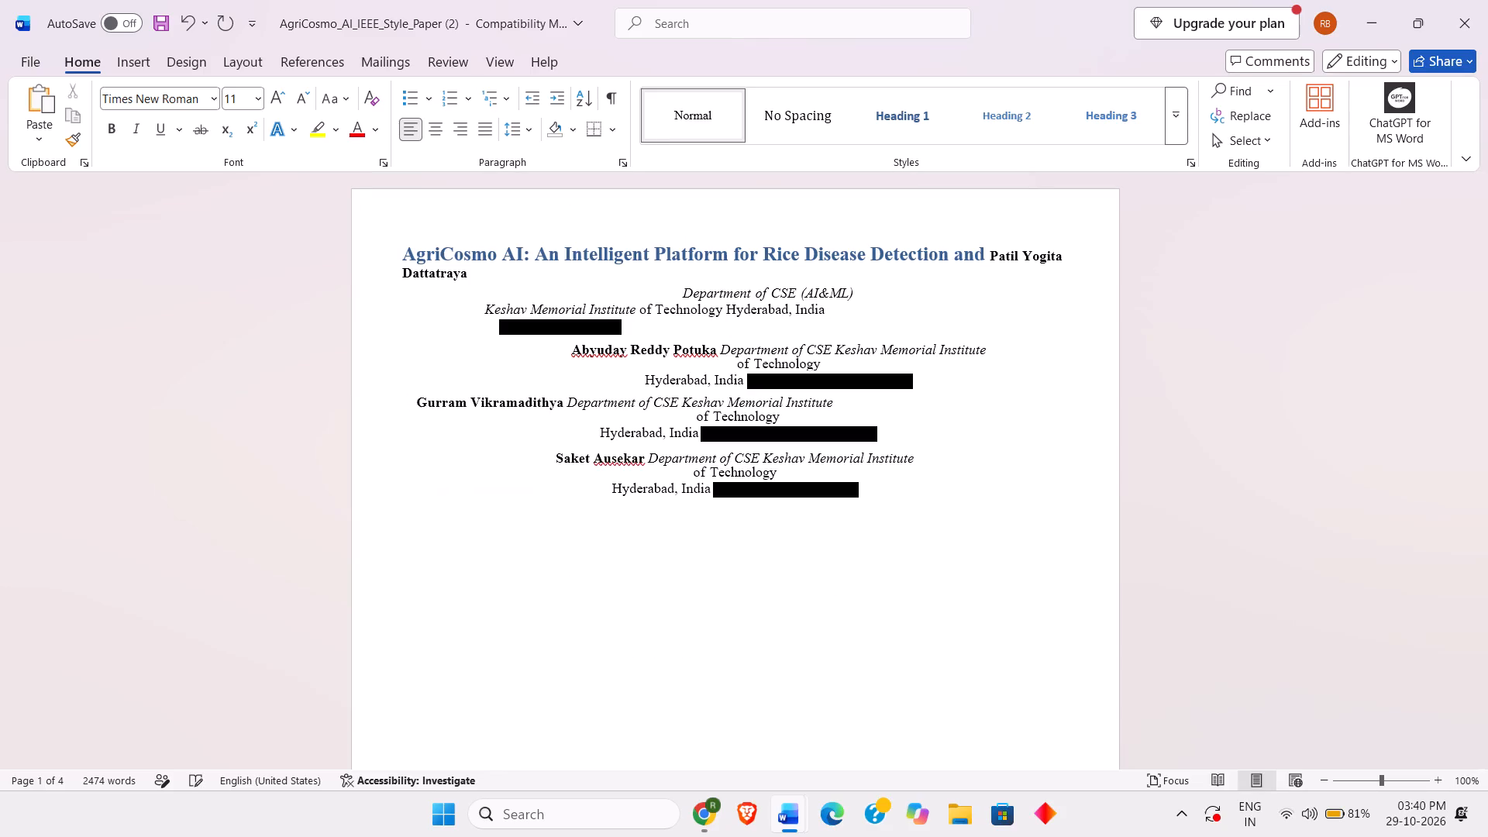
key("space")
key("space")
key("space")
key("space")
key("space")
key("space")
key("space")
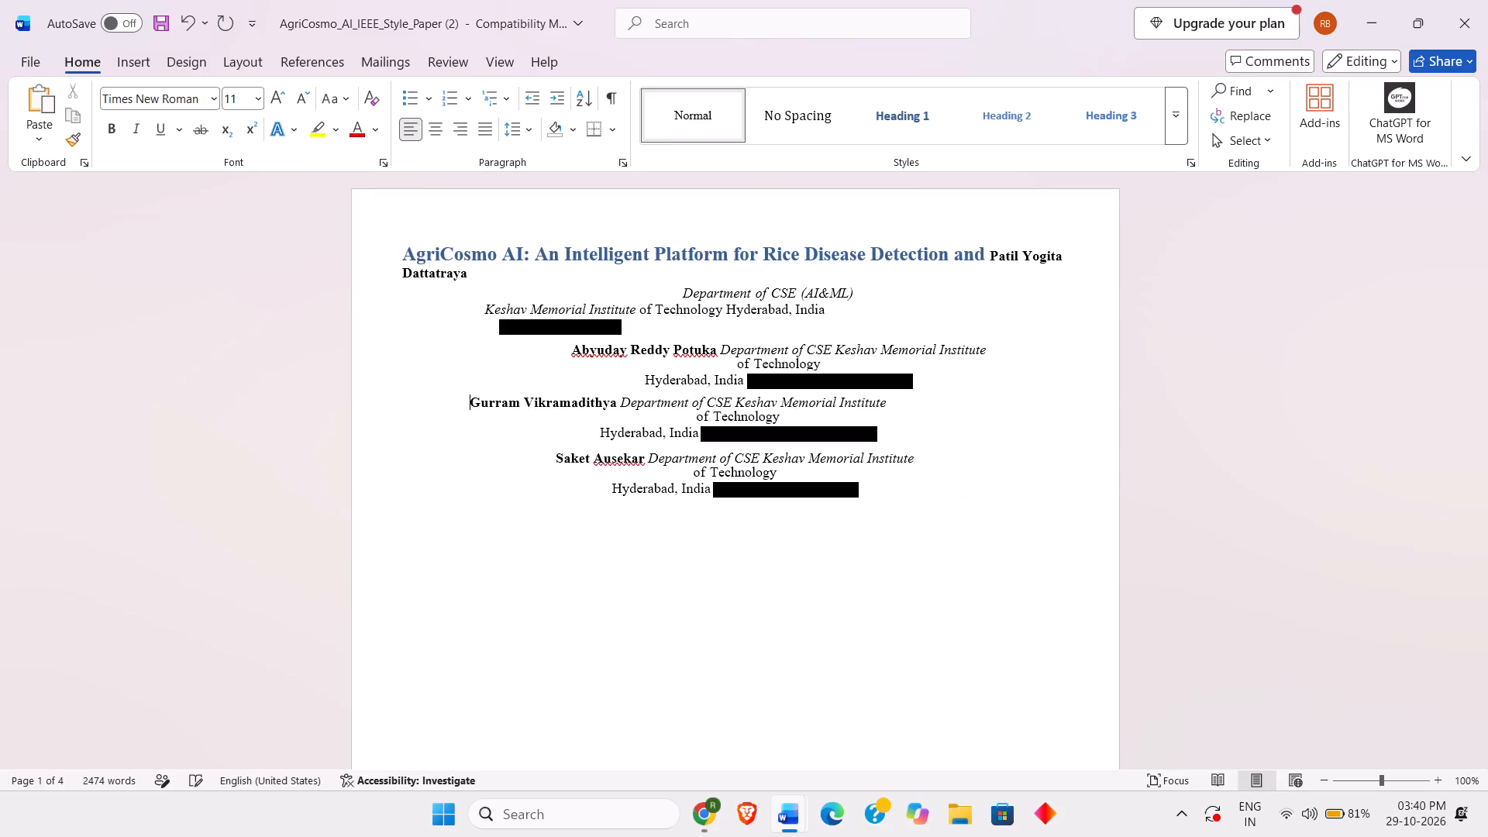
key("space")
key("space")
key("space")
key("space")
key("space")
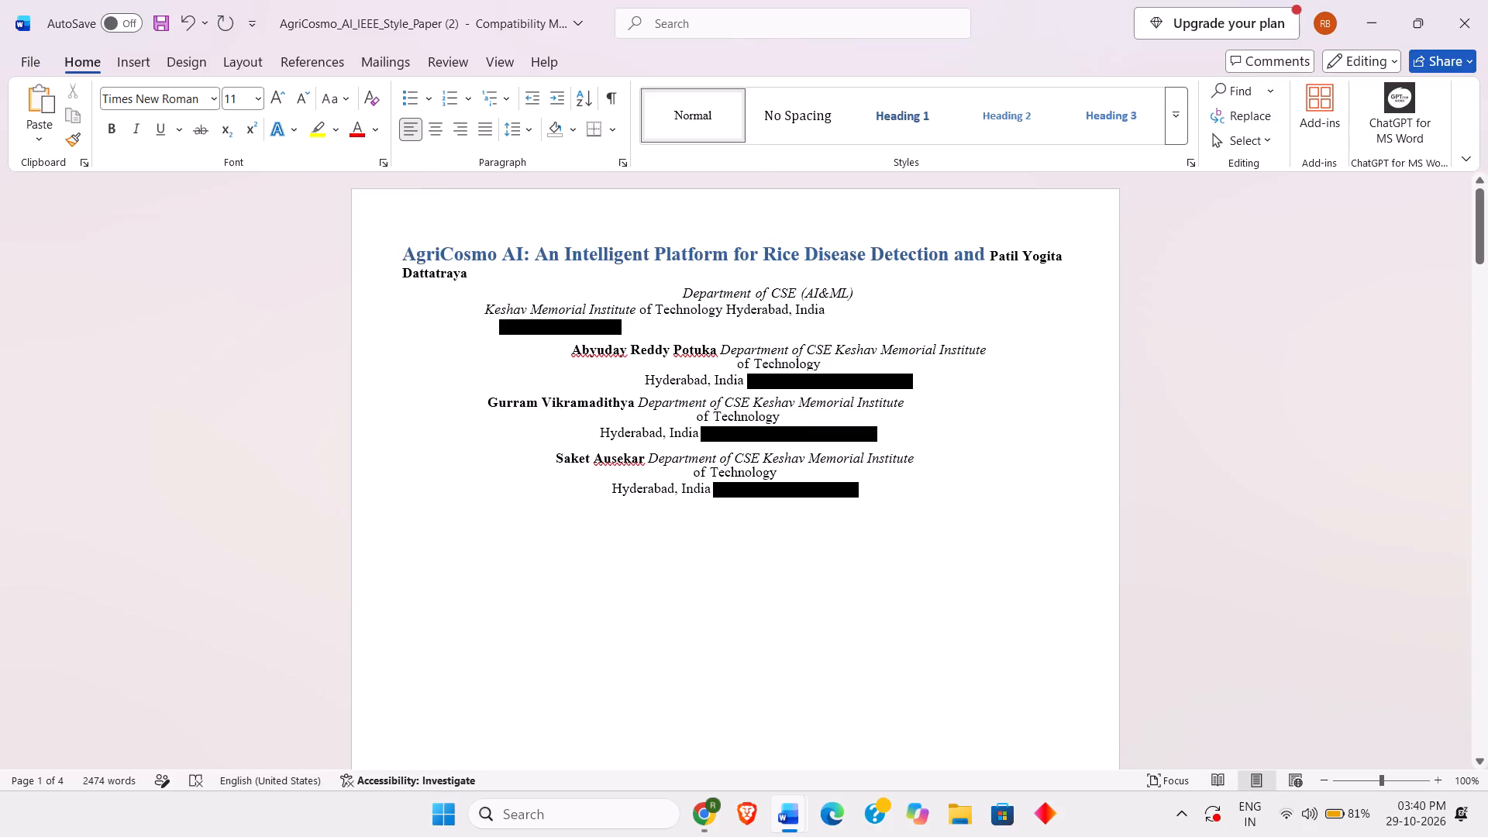
Move the first author's name onto its own line below the title and indent it with spaces.
left_click(984, 256)
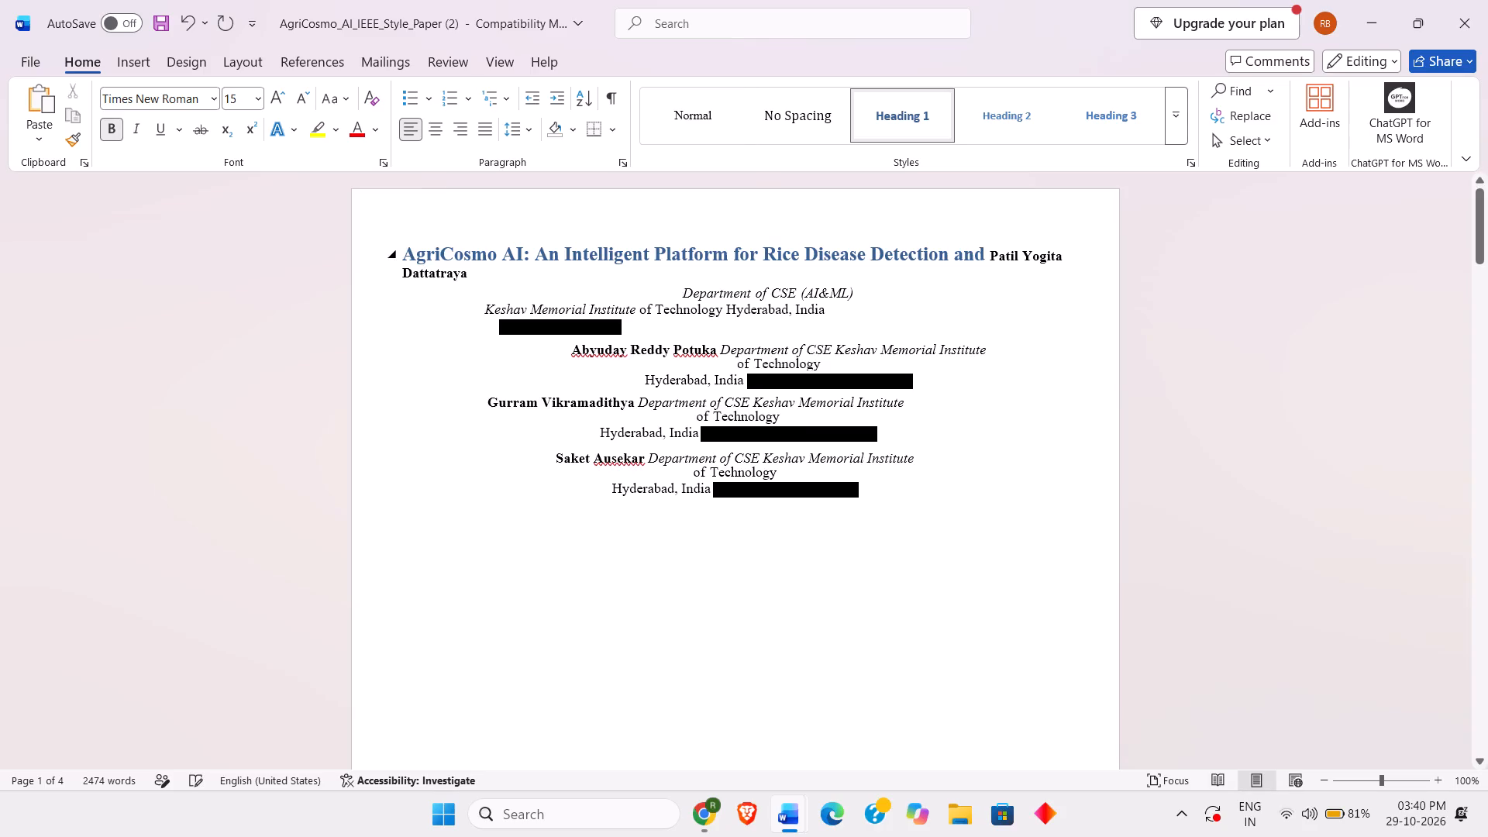
key("Return")
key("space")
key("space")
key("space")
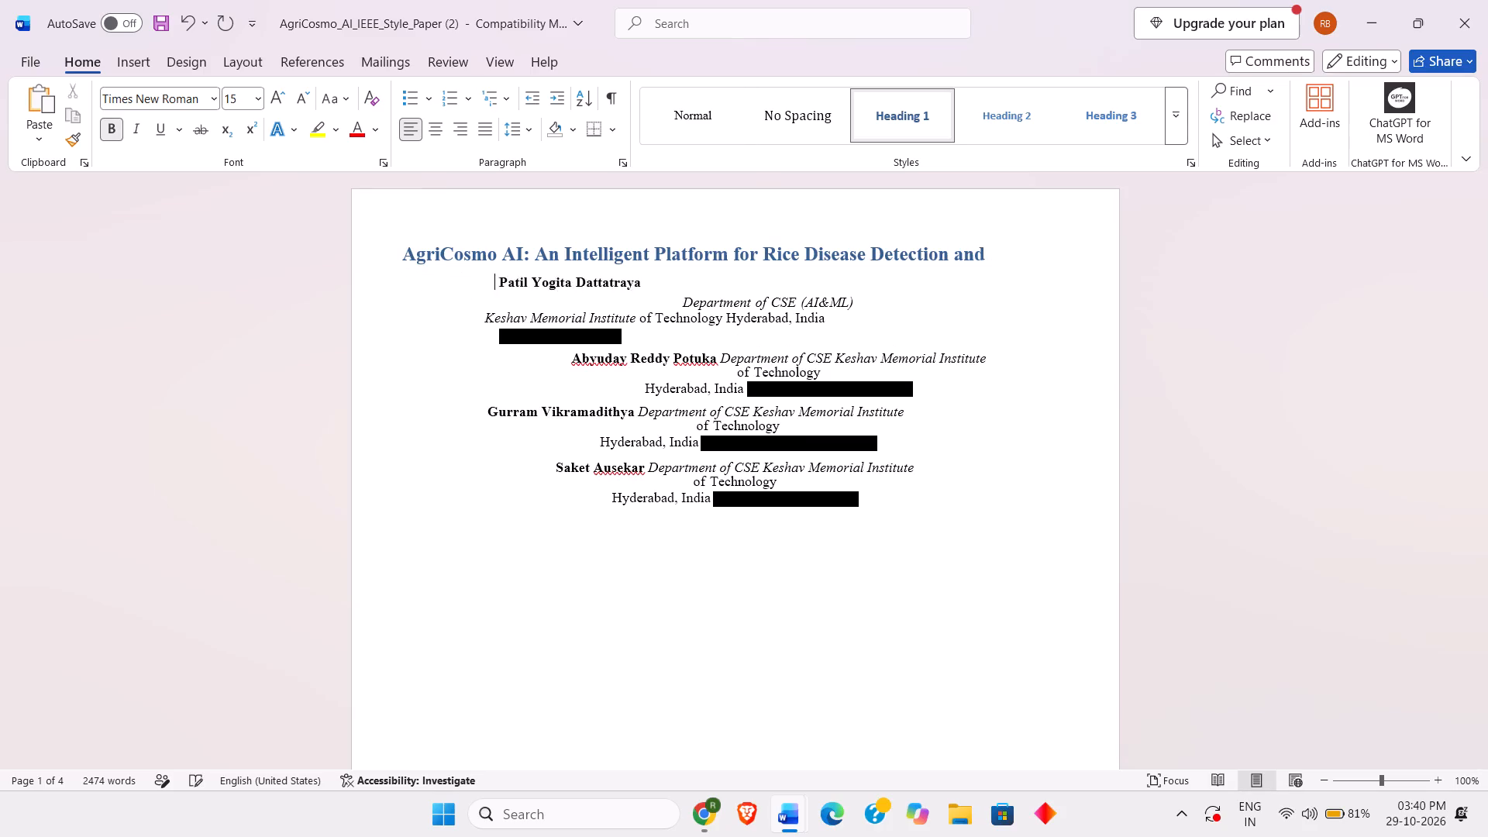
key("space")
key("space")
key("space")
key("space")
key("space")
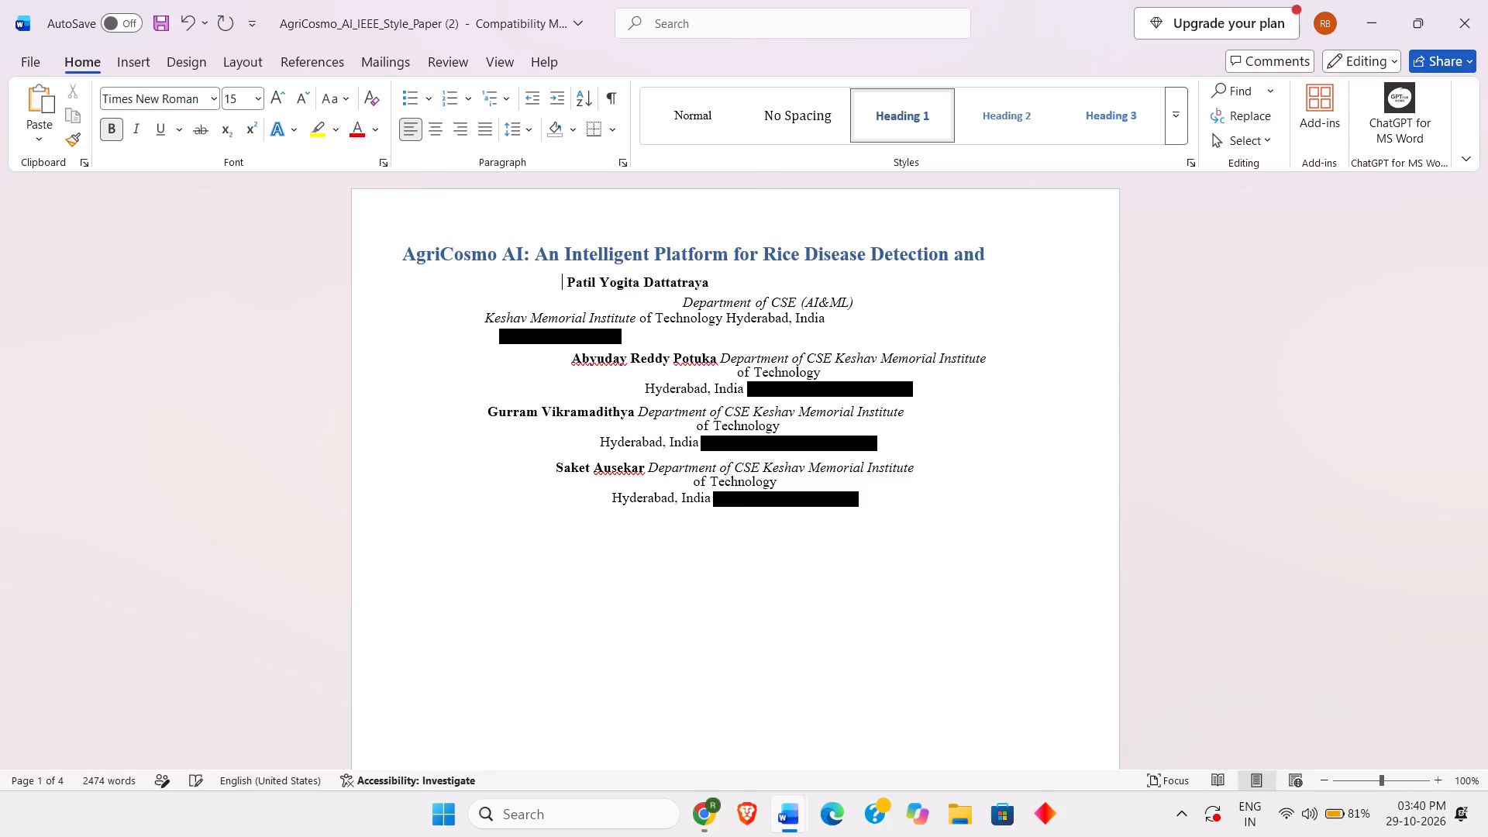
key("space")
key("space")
Reduce the indent in front of the first author's name by removing some of the spaces.
key("BackSpace")
key("BackSpace")
key("BackSpace")
key("BackSpace")
key("BackSpace")
key("BackSpace")
key("BackSpace")
key("BackSpace")
key("BackSpace")
key("BackSpace")
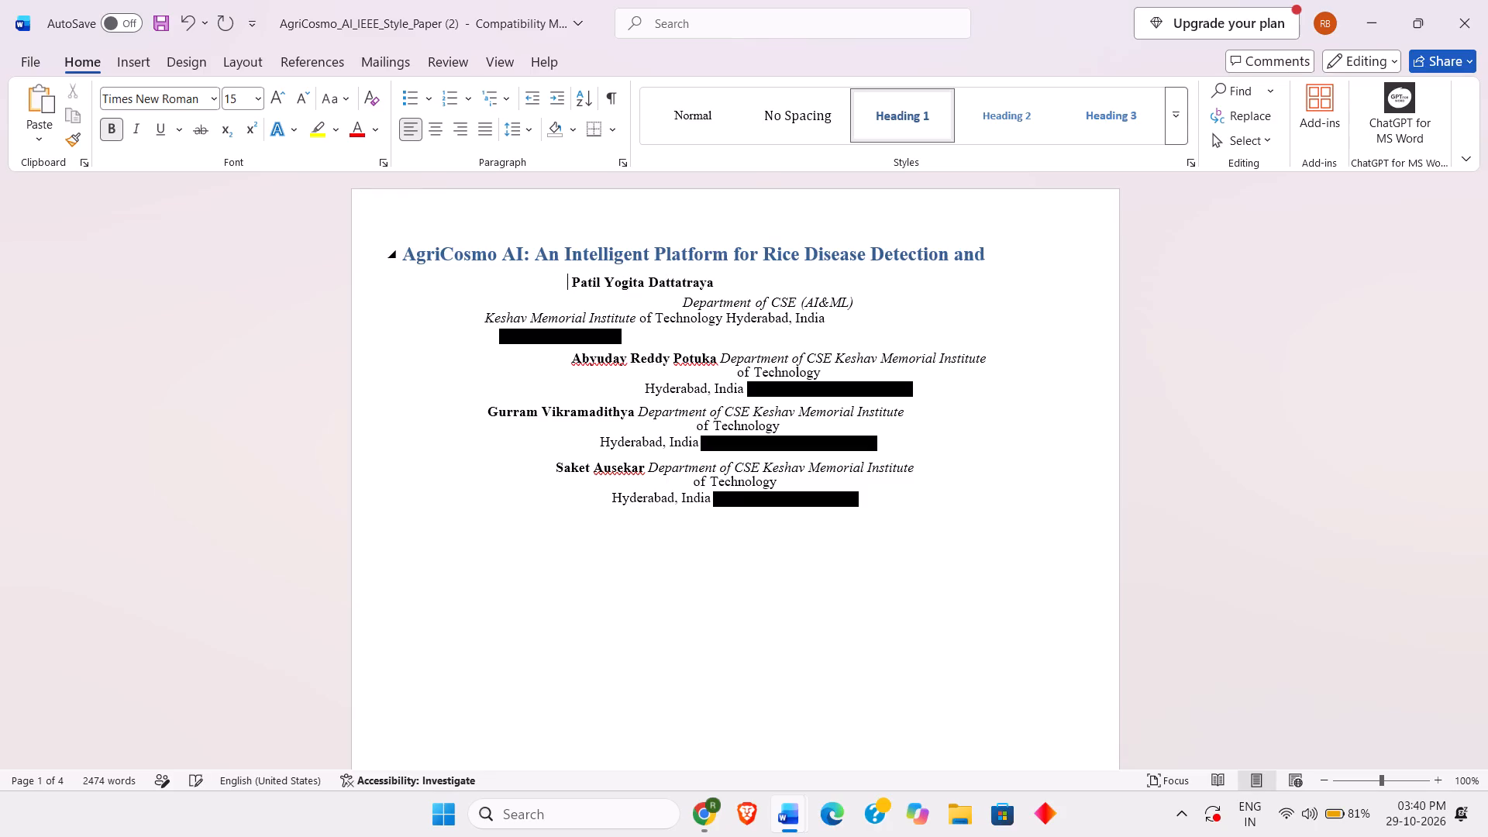
key("BackSpace")
key("BackSpace")
key("BackSpace")
key("BackSpace")
key("BackSpace")
key("BackSpace")
key("BackSpace")
key("BackSpace")
key("BackSpace")
key("BackSpace")
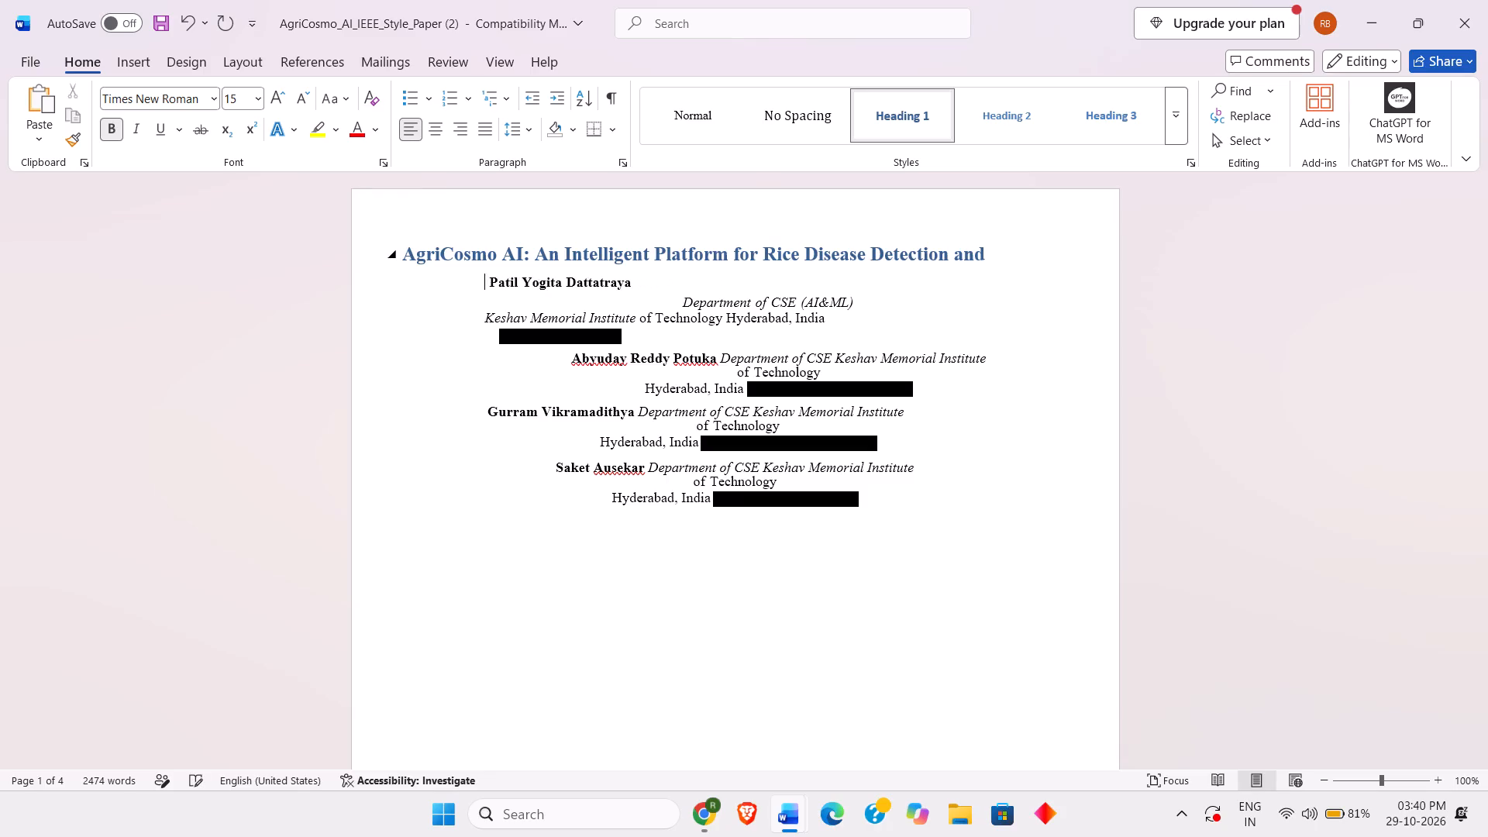
key("BackSpace")
key("BackSpace")
key("BackSpace")
key("BackSpace")
key("BackSpace")
key("BackSpace")
key("BackSpace")
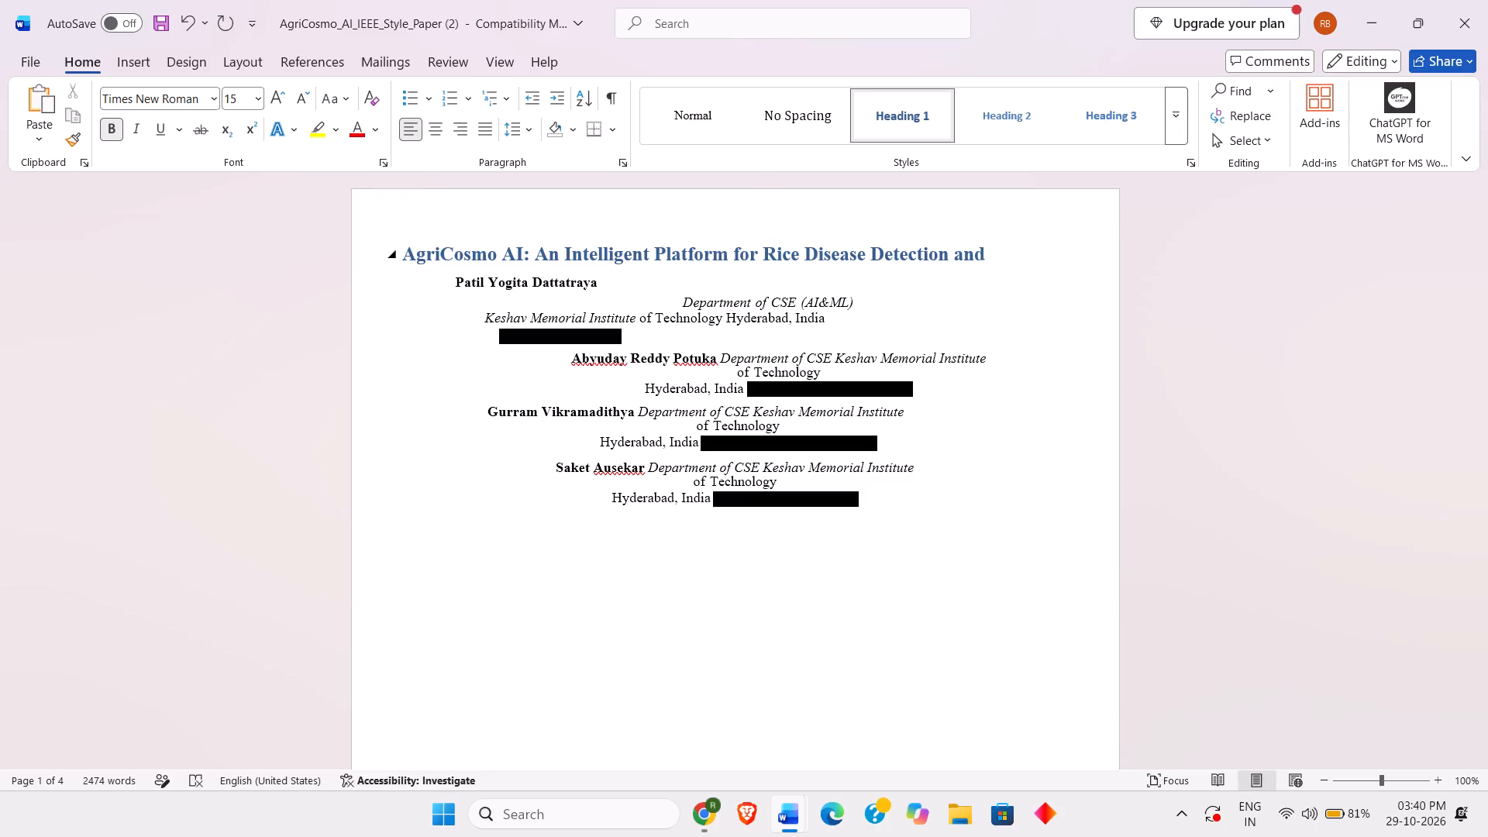
Undo all edits to the author block, back to the original centred author and guidance lines beneath the title.
scroll(758, 448, "down", 12)
scroll(758, 448, "up", 1)
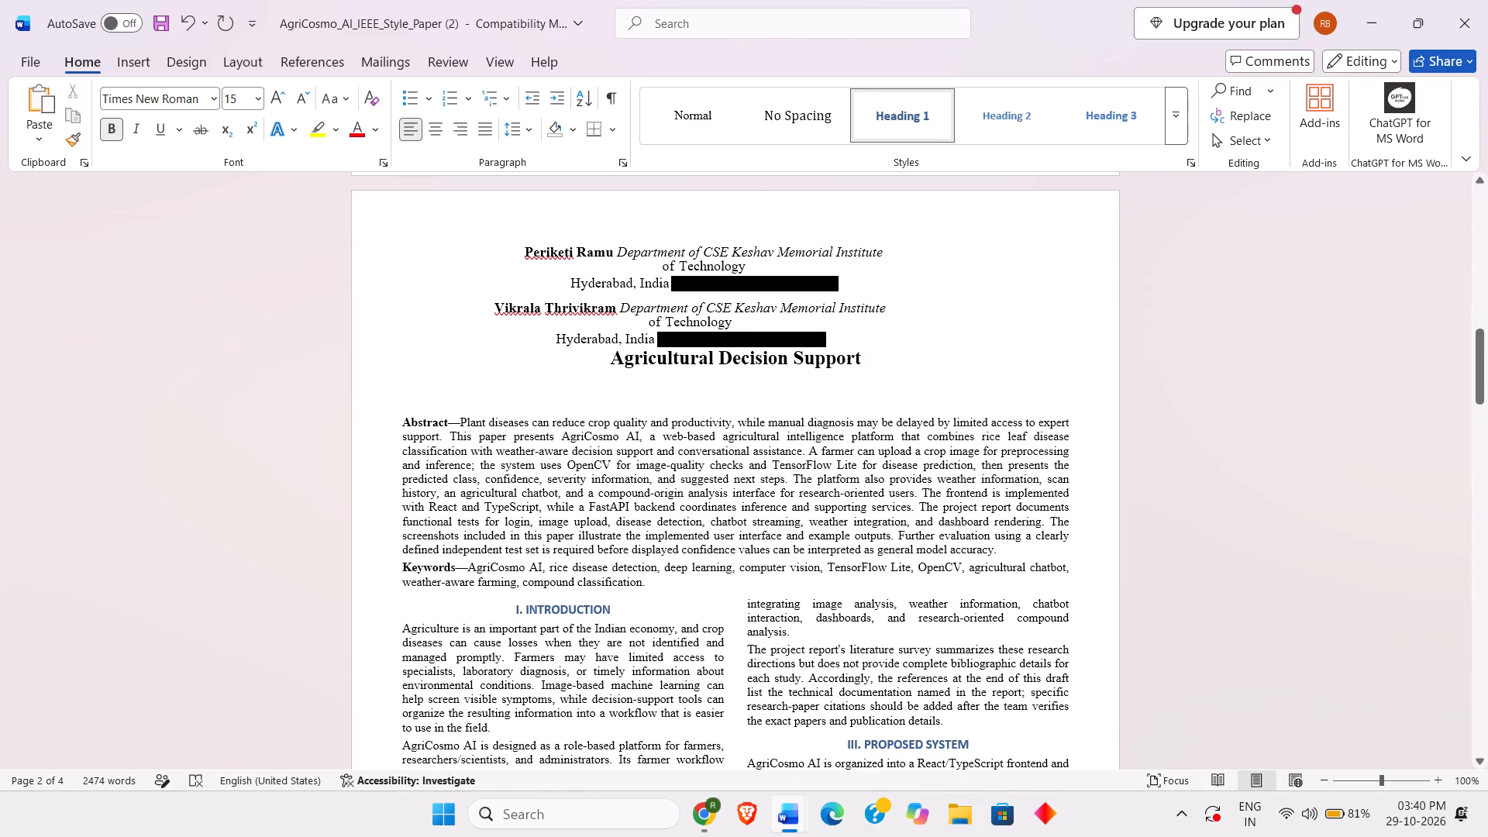
key("ctrl+z")
key("ctrl+z")
key("ctrl+z")
key("ctrl+z")
key("ctrl+z")
key("ctrl+z")
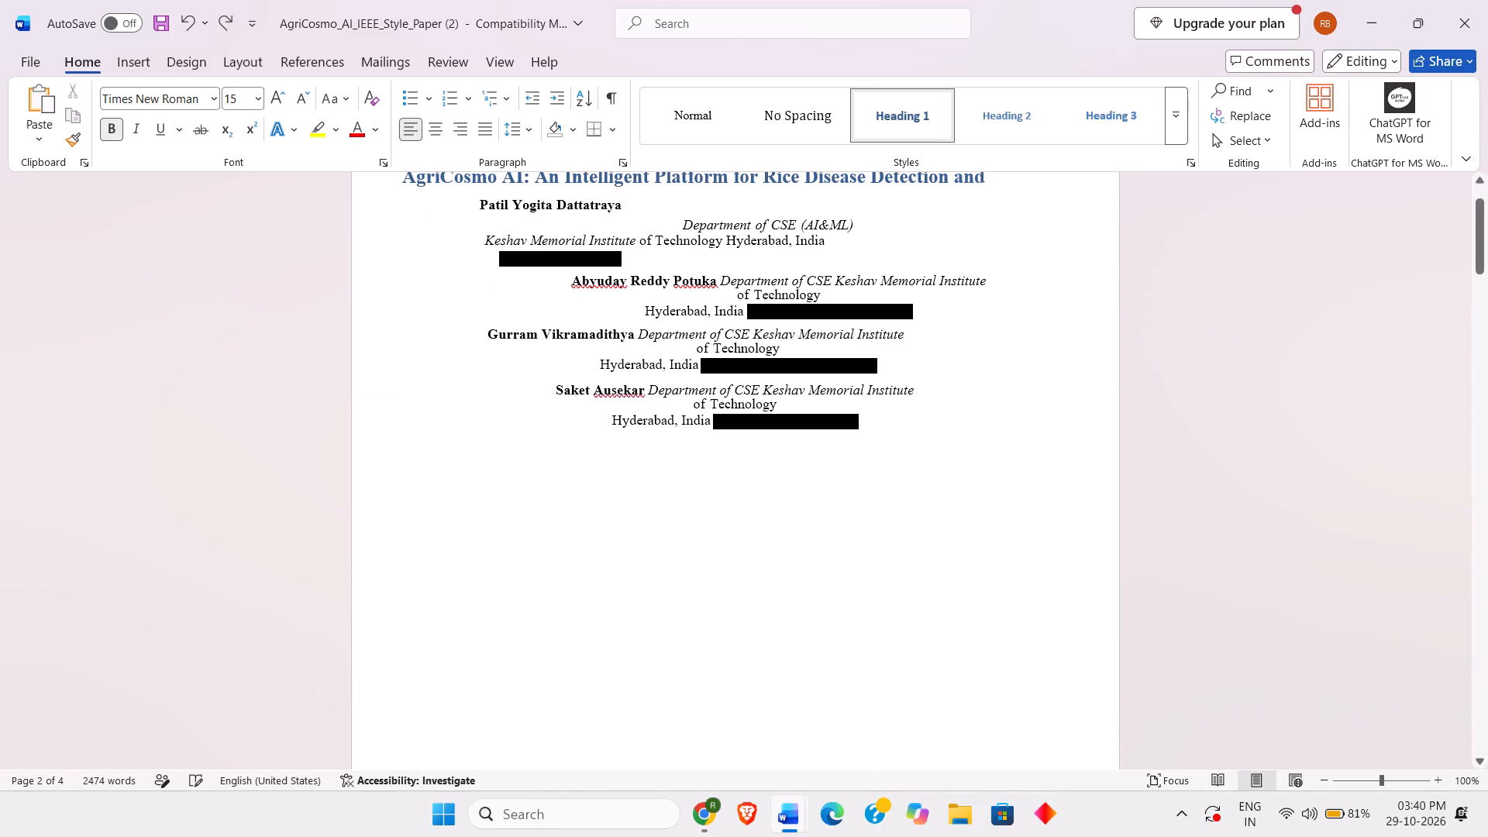
key("ctrl+z")
key("ctrl+z")
key("ctrl+z")
key("ctrl+z")
key("ctrl+z")
key("ctrl+z")
key("ctrl+z")
key("ctrl+z")
key("ctrl+z")
key("ctrl+z")
key("ctrl+z")
key("ctrl+z")
key("ctrl+z")
key("ctrl+z")
key("ctrl+z")
key("ctrl+z")
key("ctrl+z")
key("ctrl+z")
key("ctrl+z")
key("ctrl+z")
key("ctrl+z")
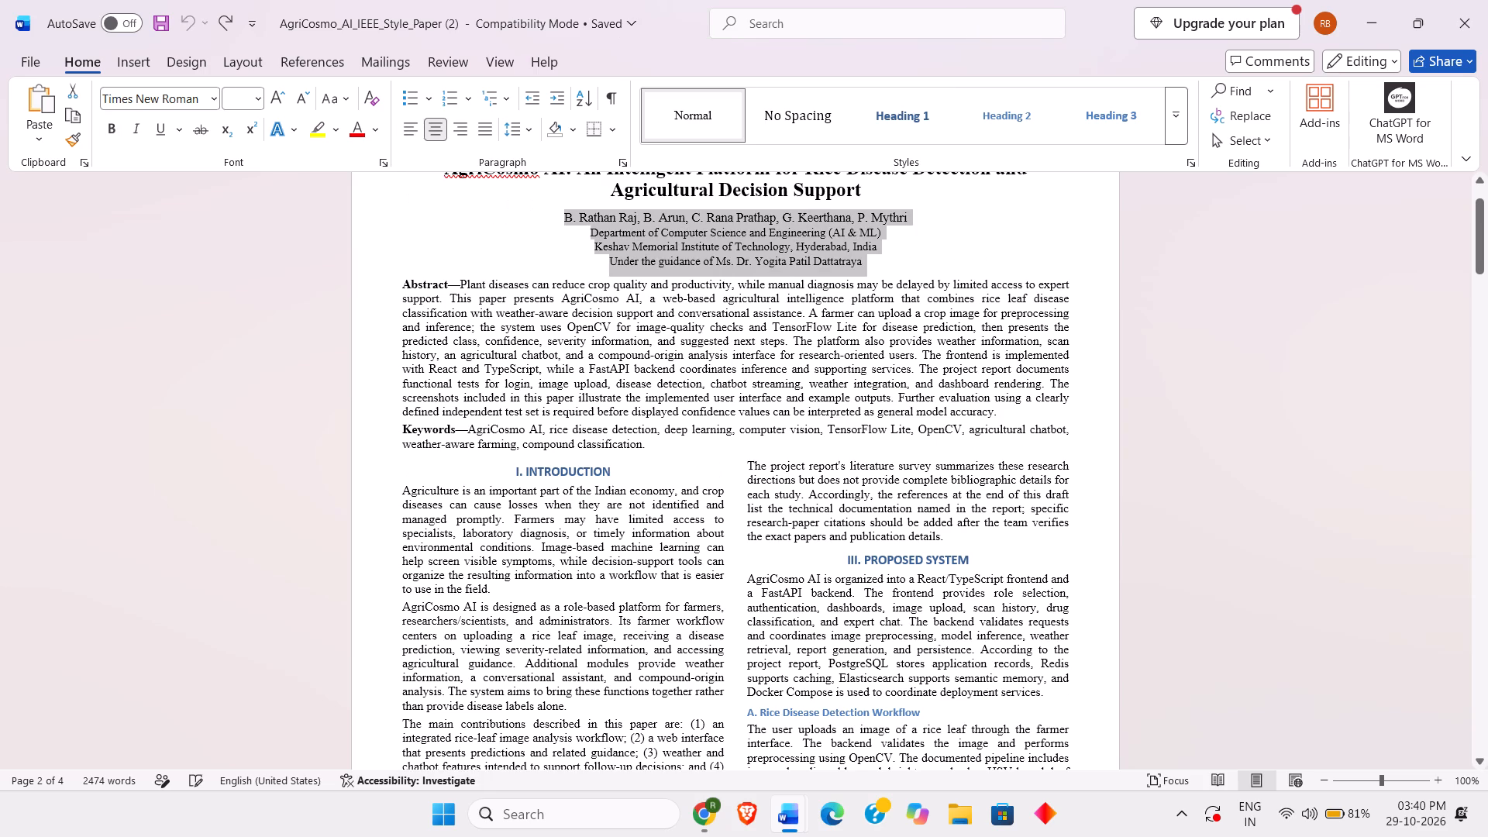
Replace the original author block with eight blank lines above the Abstract, leaving the insertion point on the first one.
key("BackSpace")
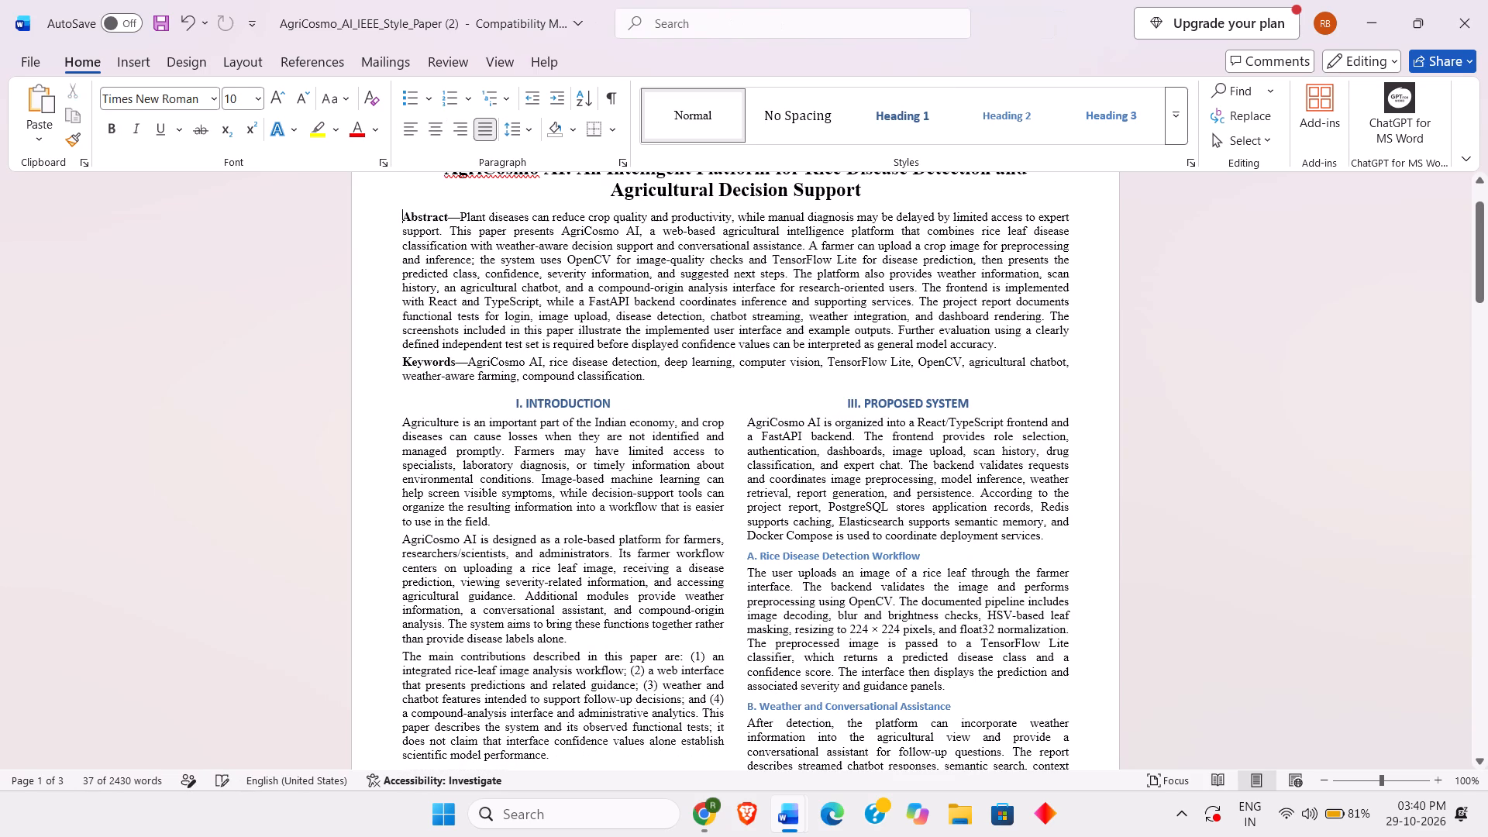
key("Return")
key("Return")
key("Return")
key("Return")
key("Return")
key("Return")
key("Return")
key("Return")
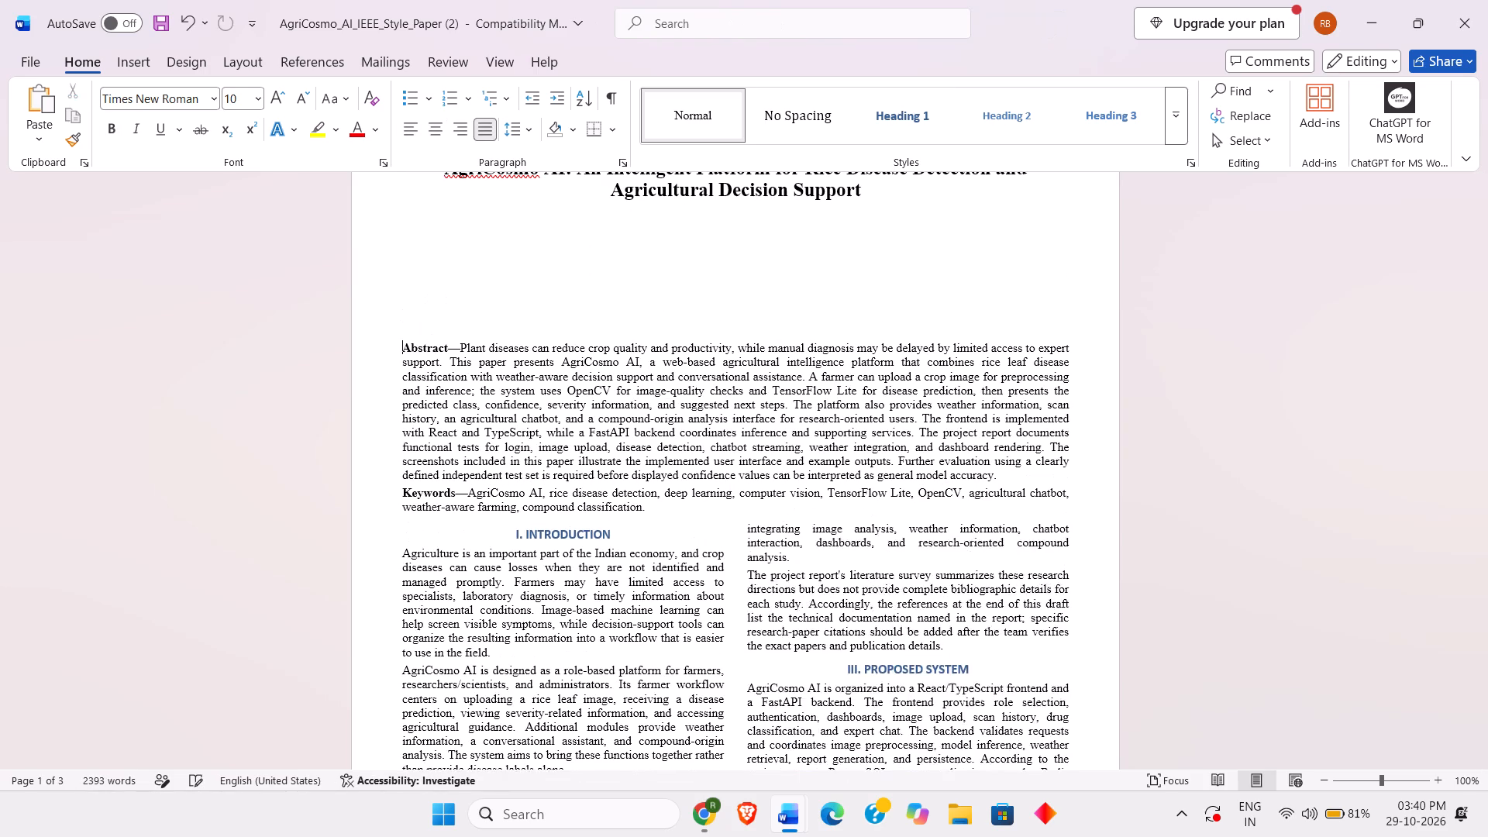
key("Up")
key("Up")
key("Up")
key("Up")
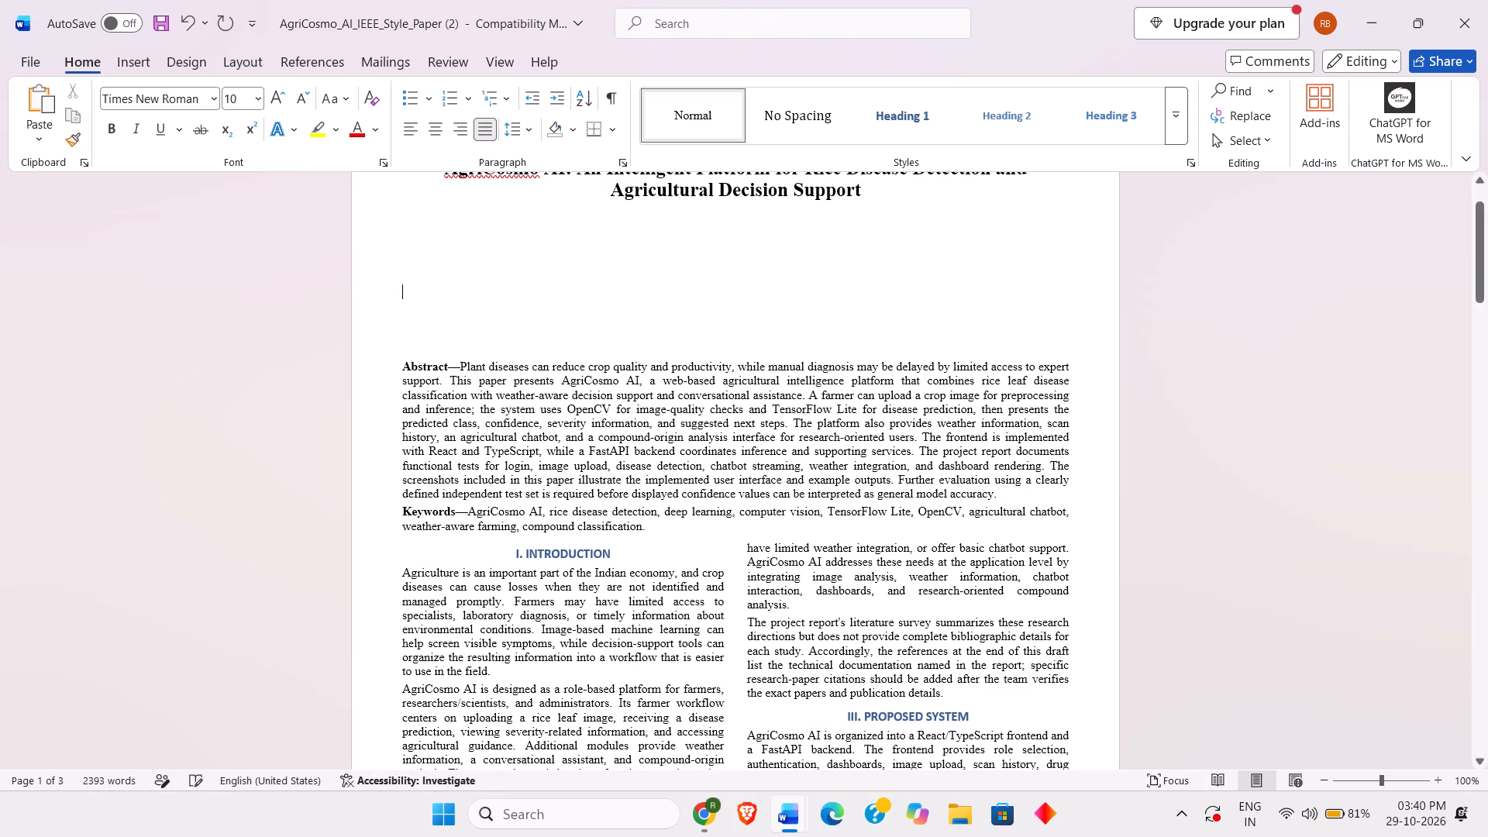
key("Up")
key("Up")
key("Up")
key("Up")
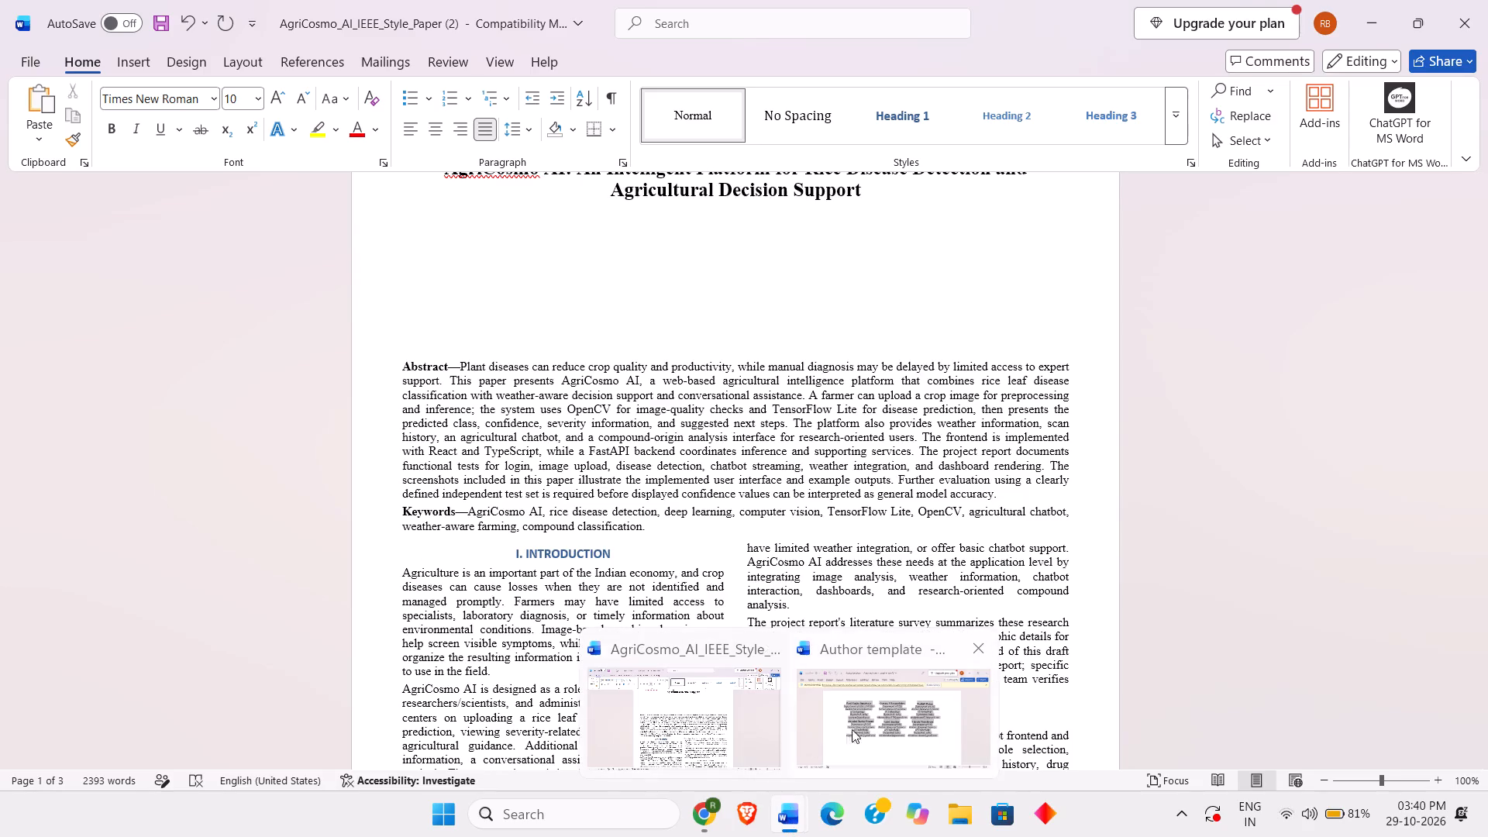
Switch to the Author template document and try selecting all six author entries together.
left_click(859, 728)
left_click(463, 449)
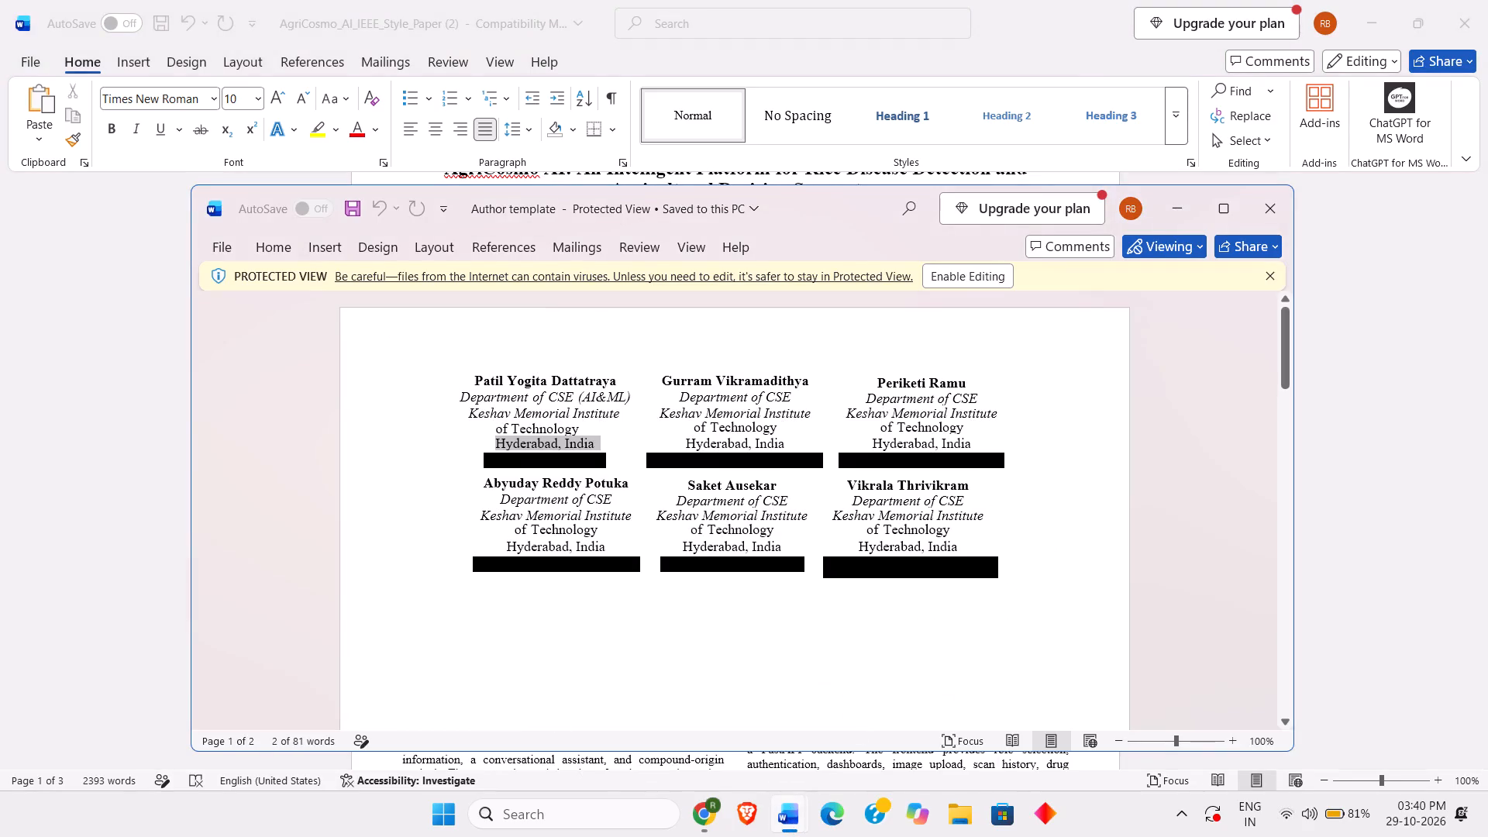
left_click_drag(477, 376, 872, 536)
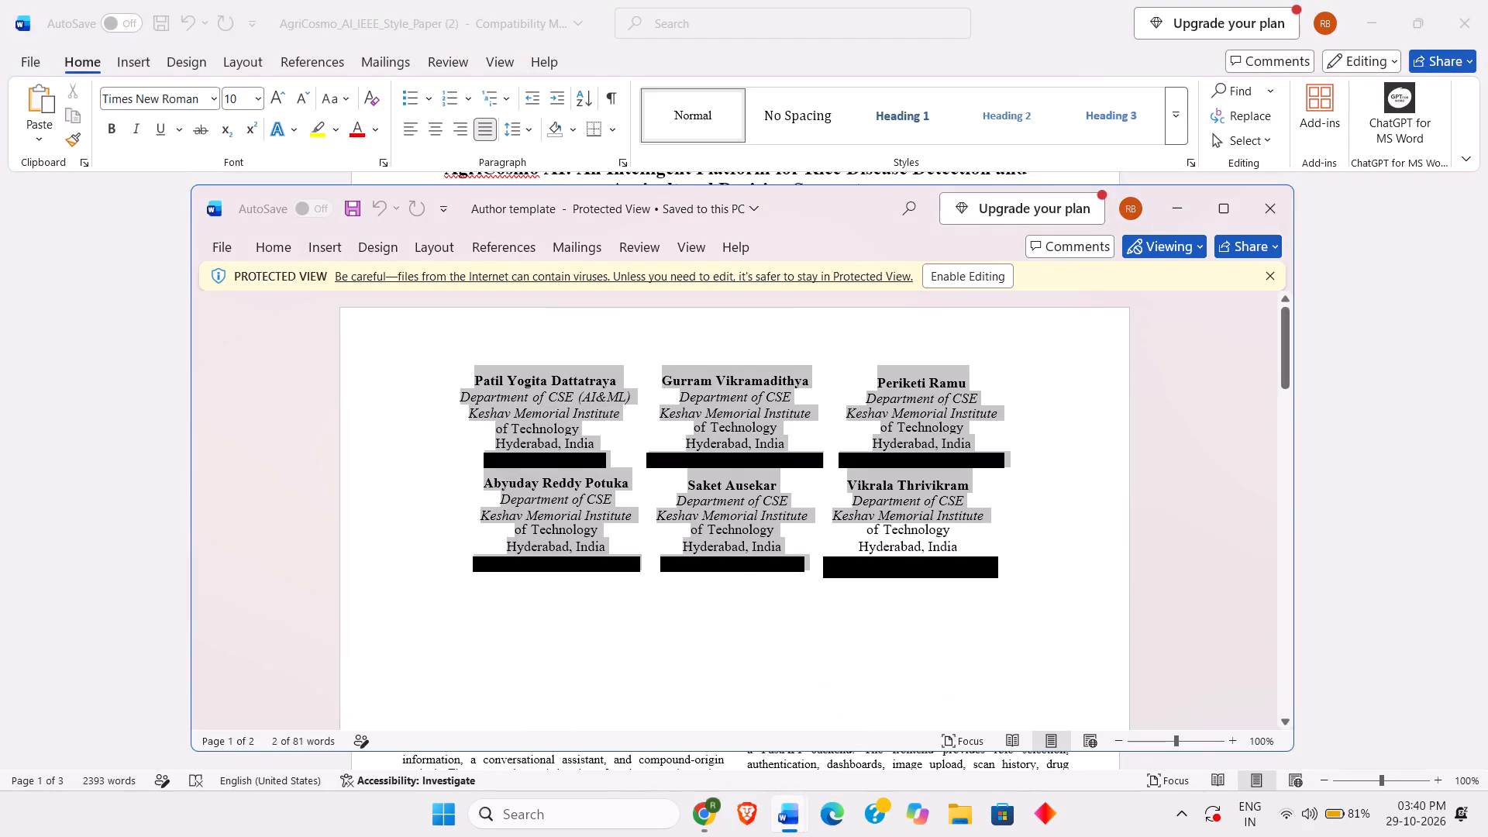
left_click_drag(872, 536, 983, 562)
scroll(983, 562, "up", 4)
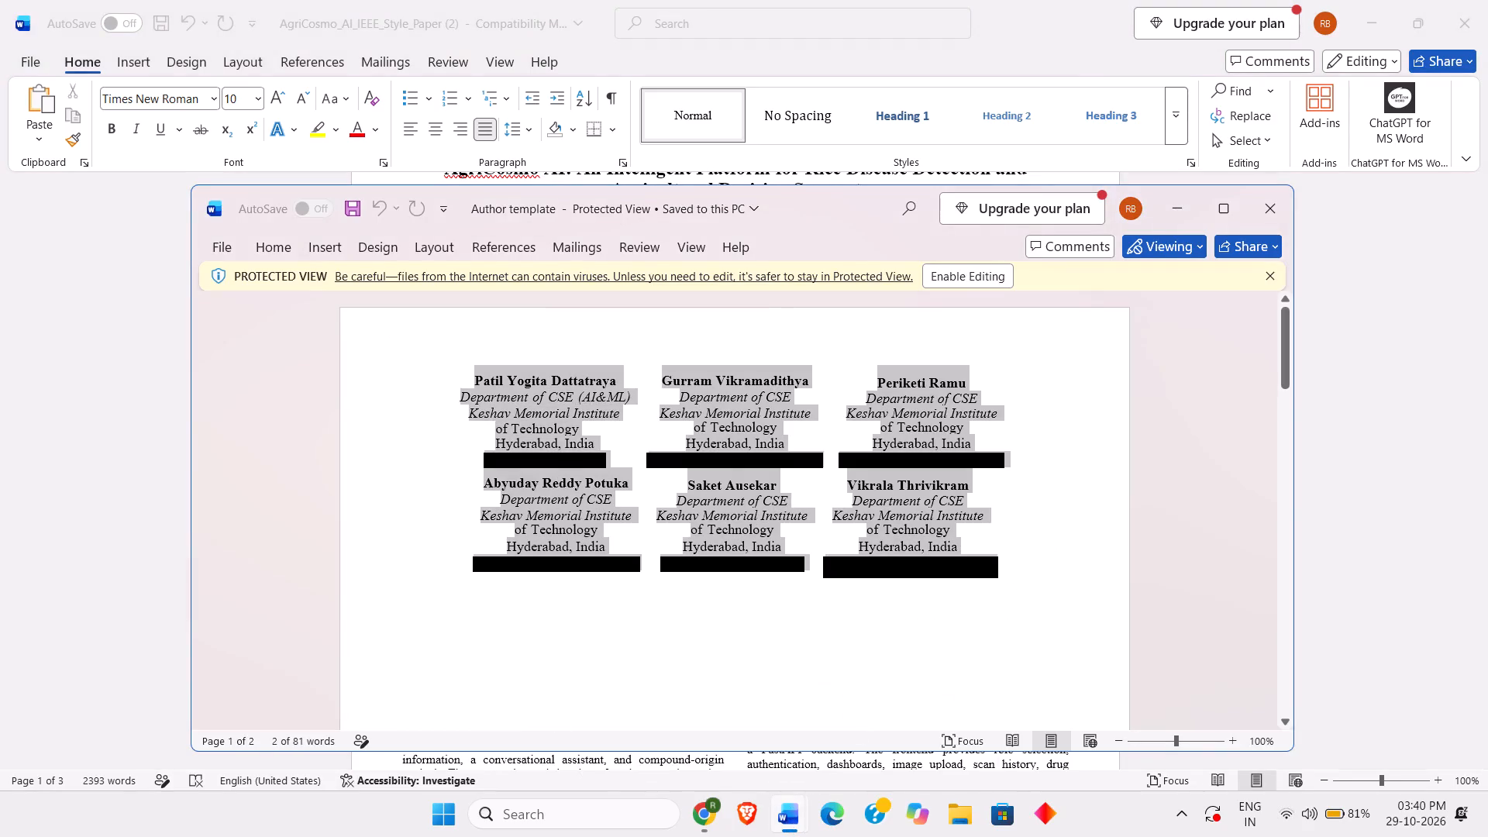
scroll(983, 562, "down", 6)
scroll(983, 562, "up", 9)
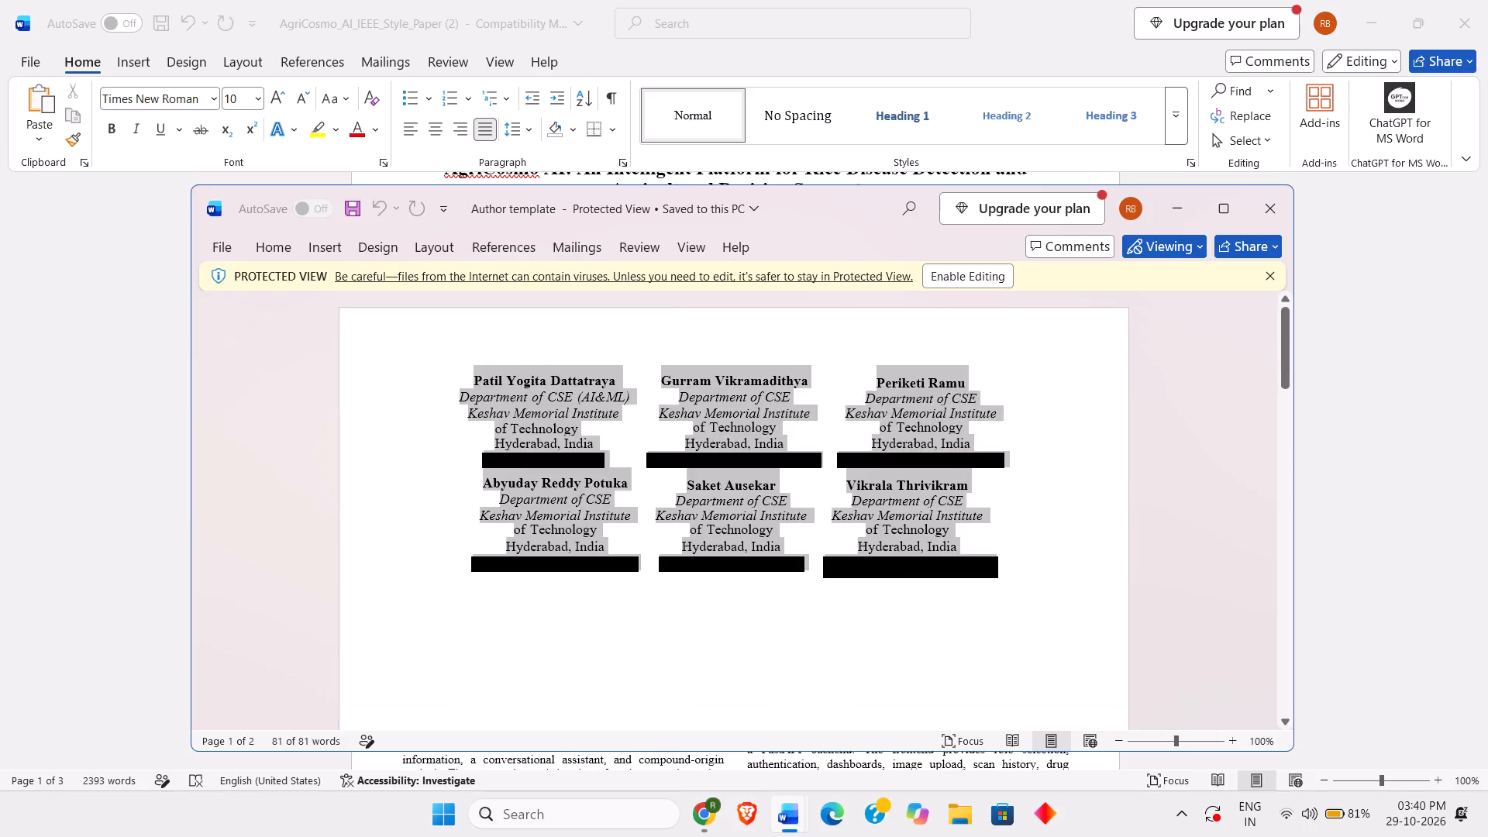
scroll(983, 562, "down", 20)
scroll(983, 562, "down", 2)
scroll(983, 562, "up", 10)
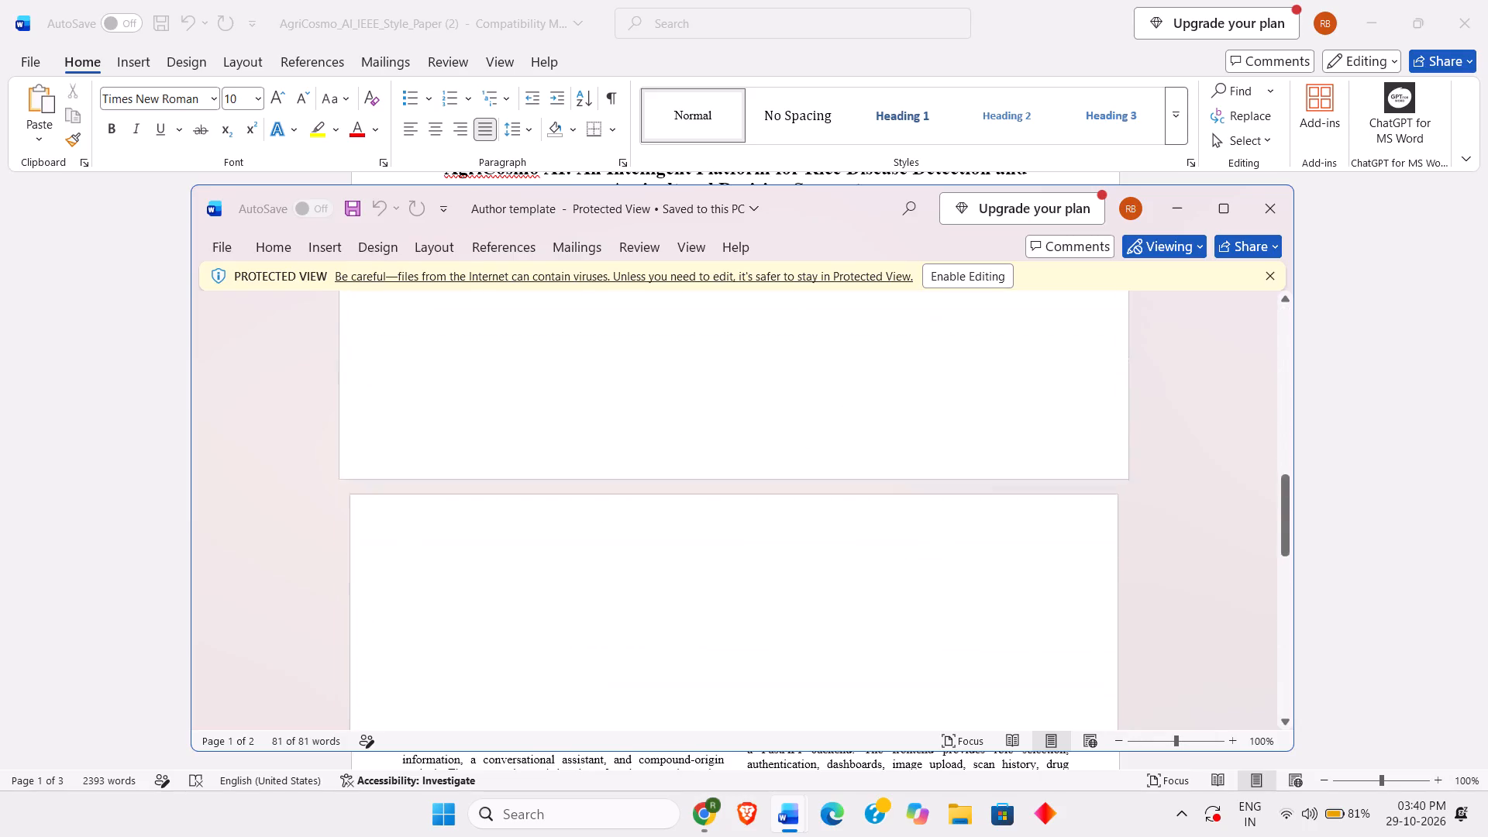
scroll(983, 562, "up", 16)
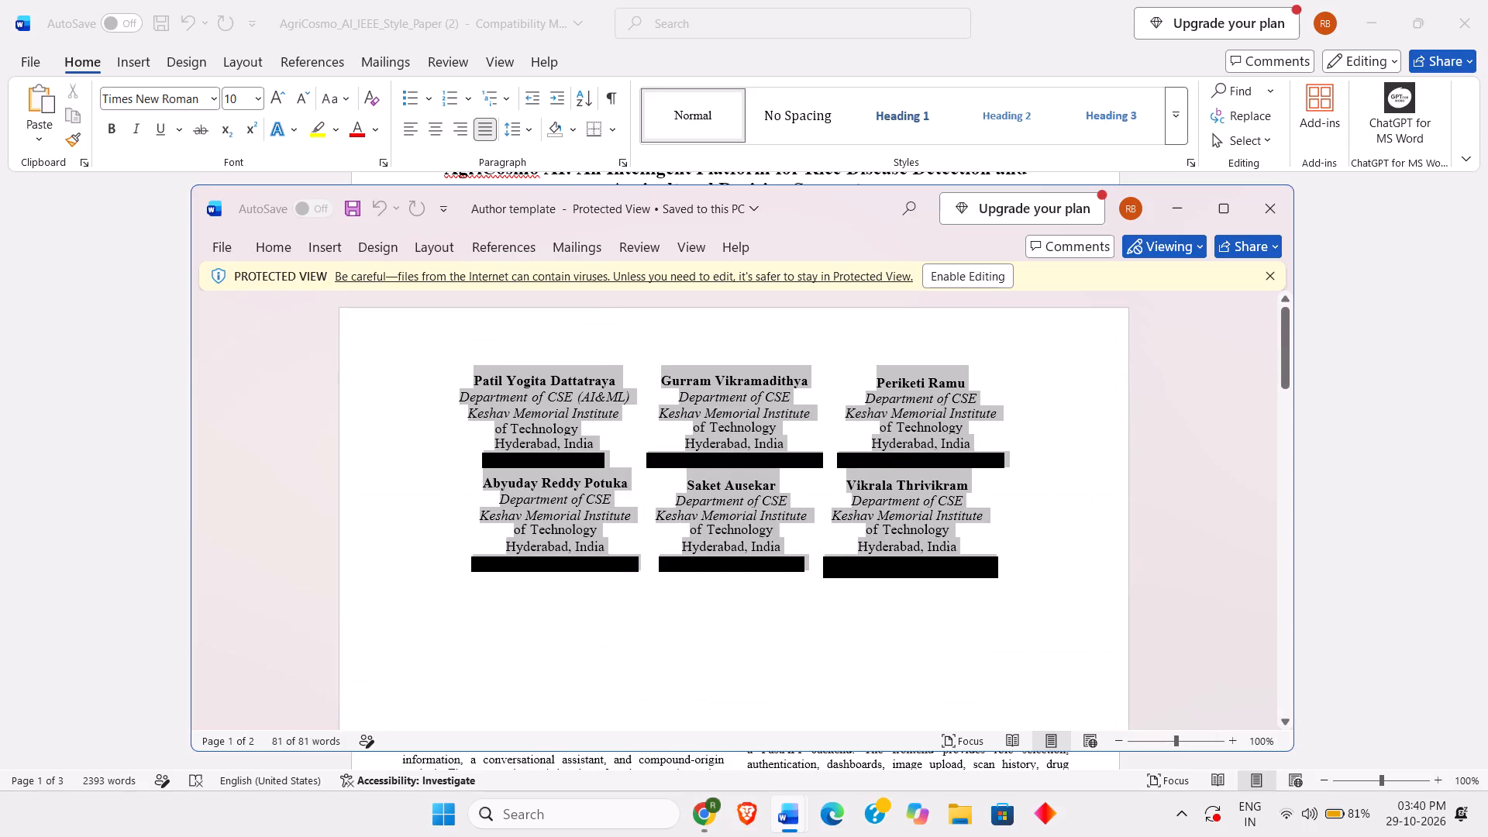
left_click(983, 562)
Copy only the first author's entry from the Author template and paste it beneath the paper's title.
left_click_drag(612, 464, 590, 442)
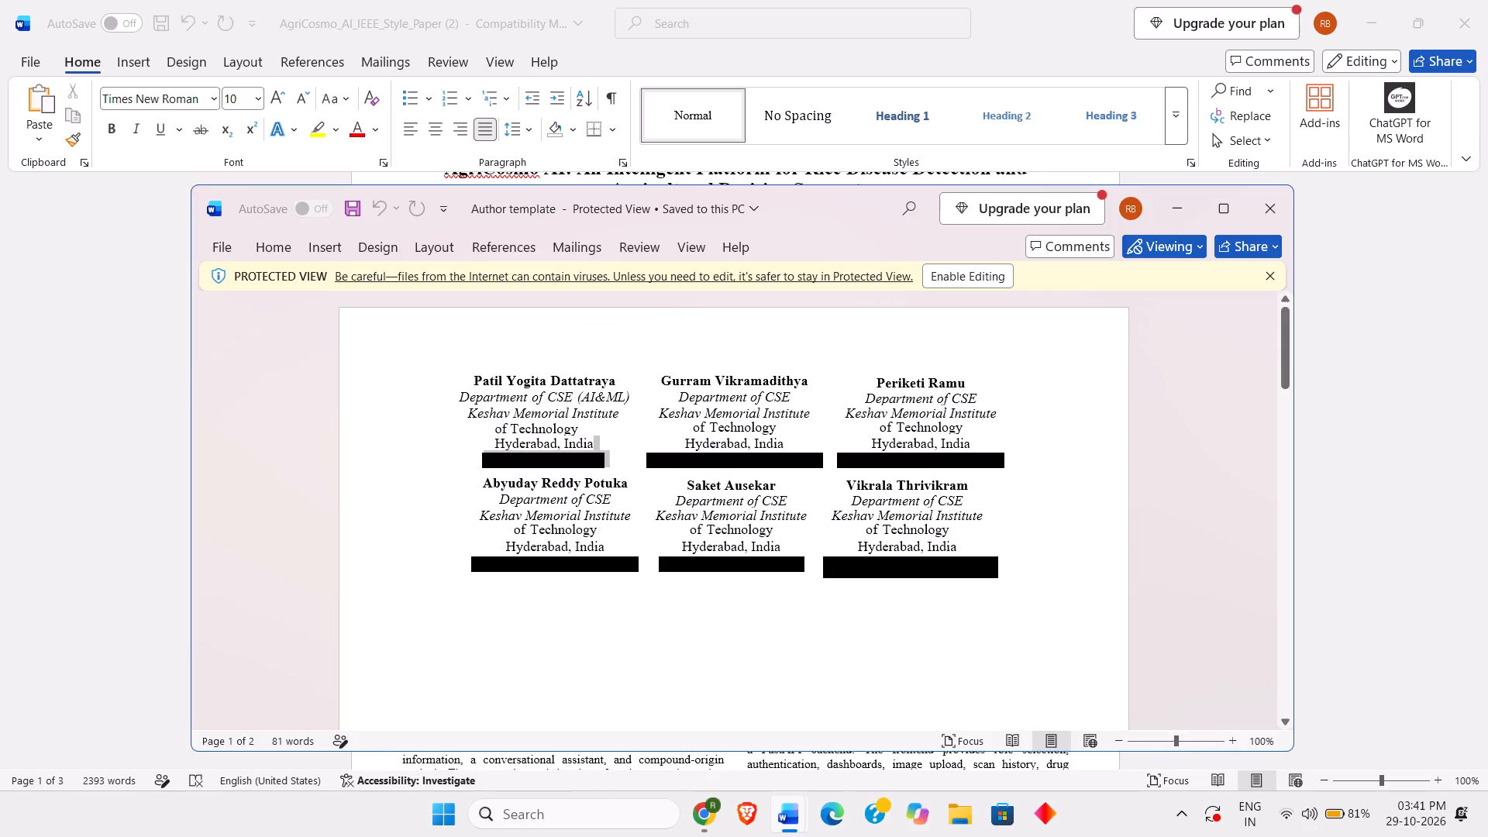
left_click_drag(590, 442, 455, 376)
key("ctrl+c")
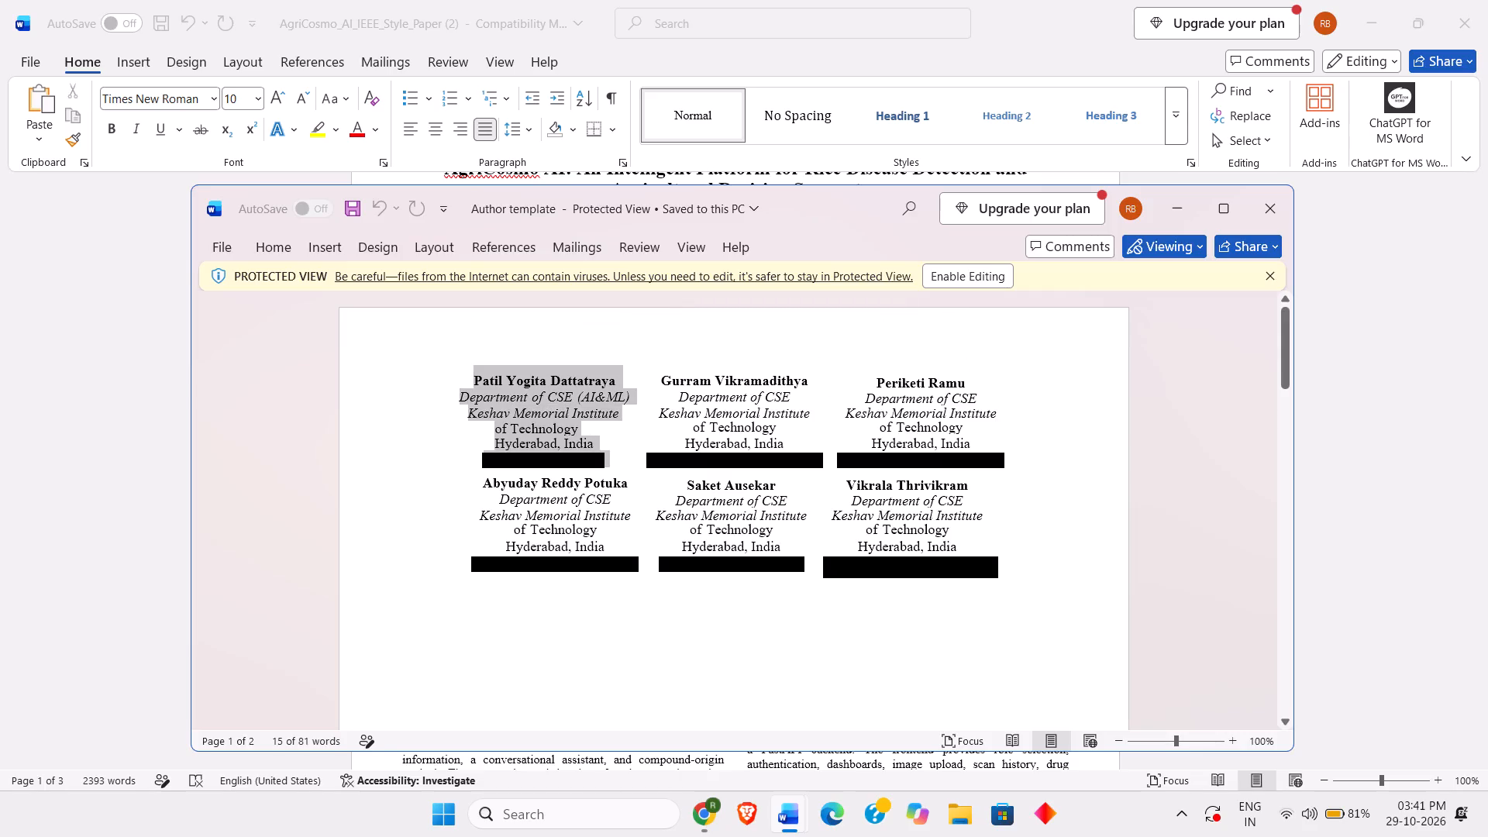
left_click(1162, 211)
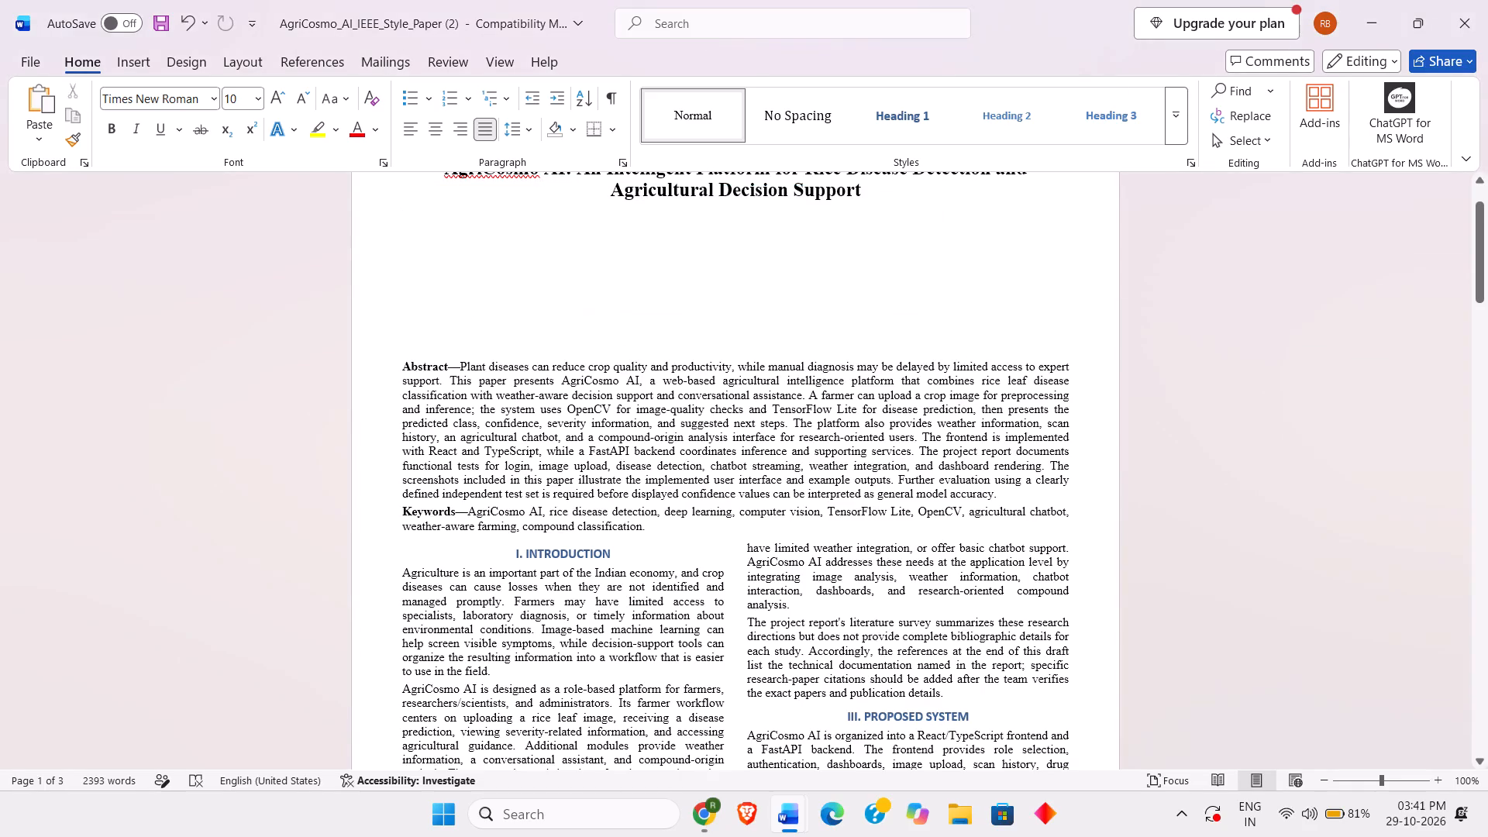
key("ctrl+v")
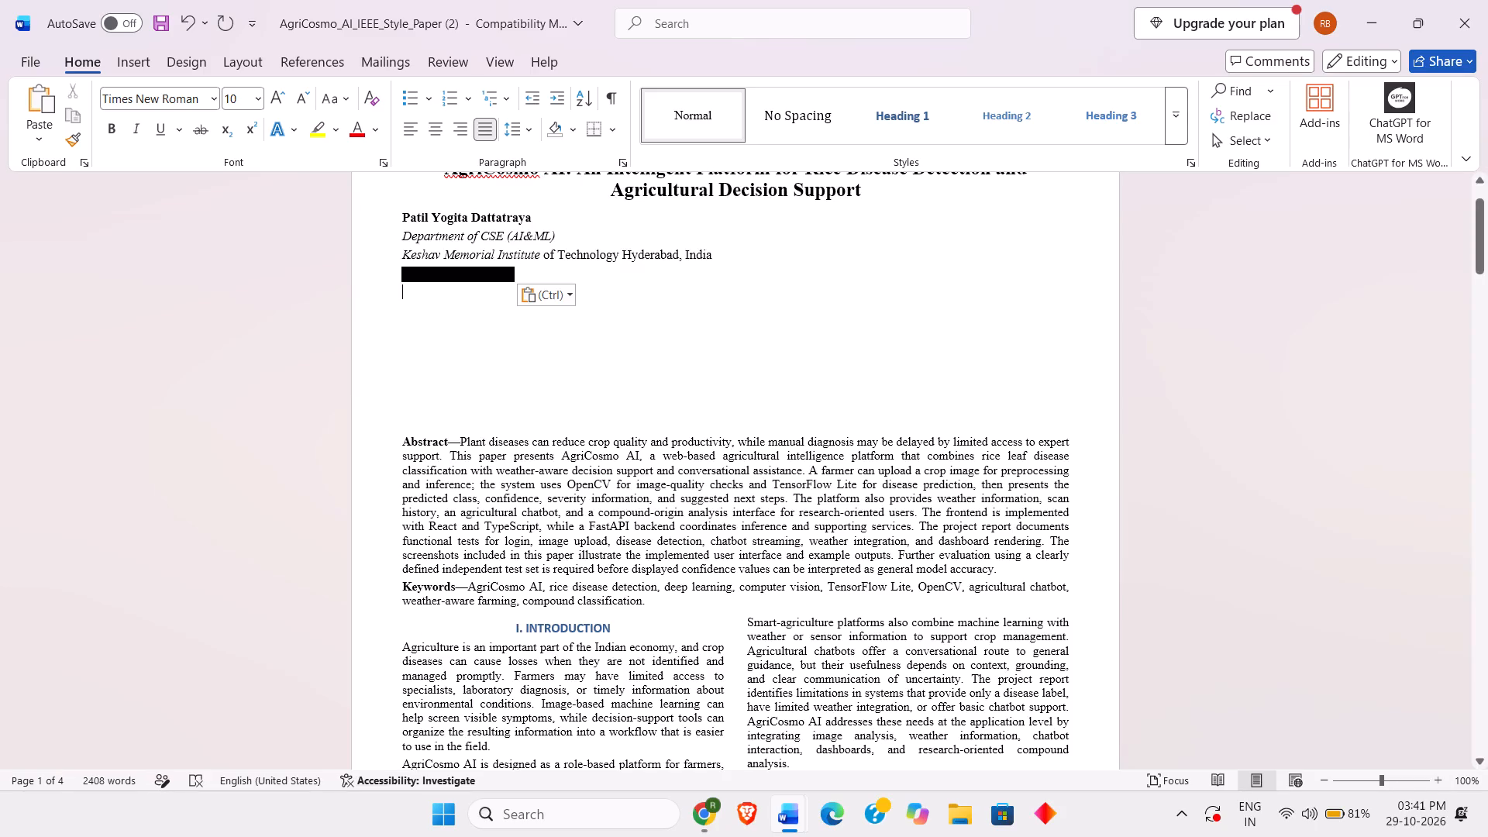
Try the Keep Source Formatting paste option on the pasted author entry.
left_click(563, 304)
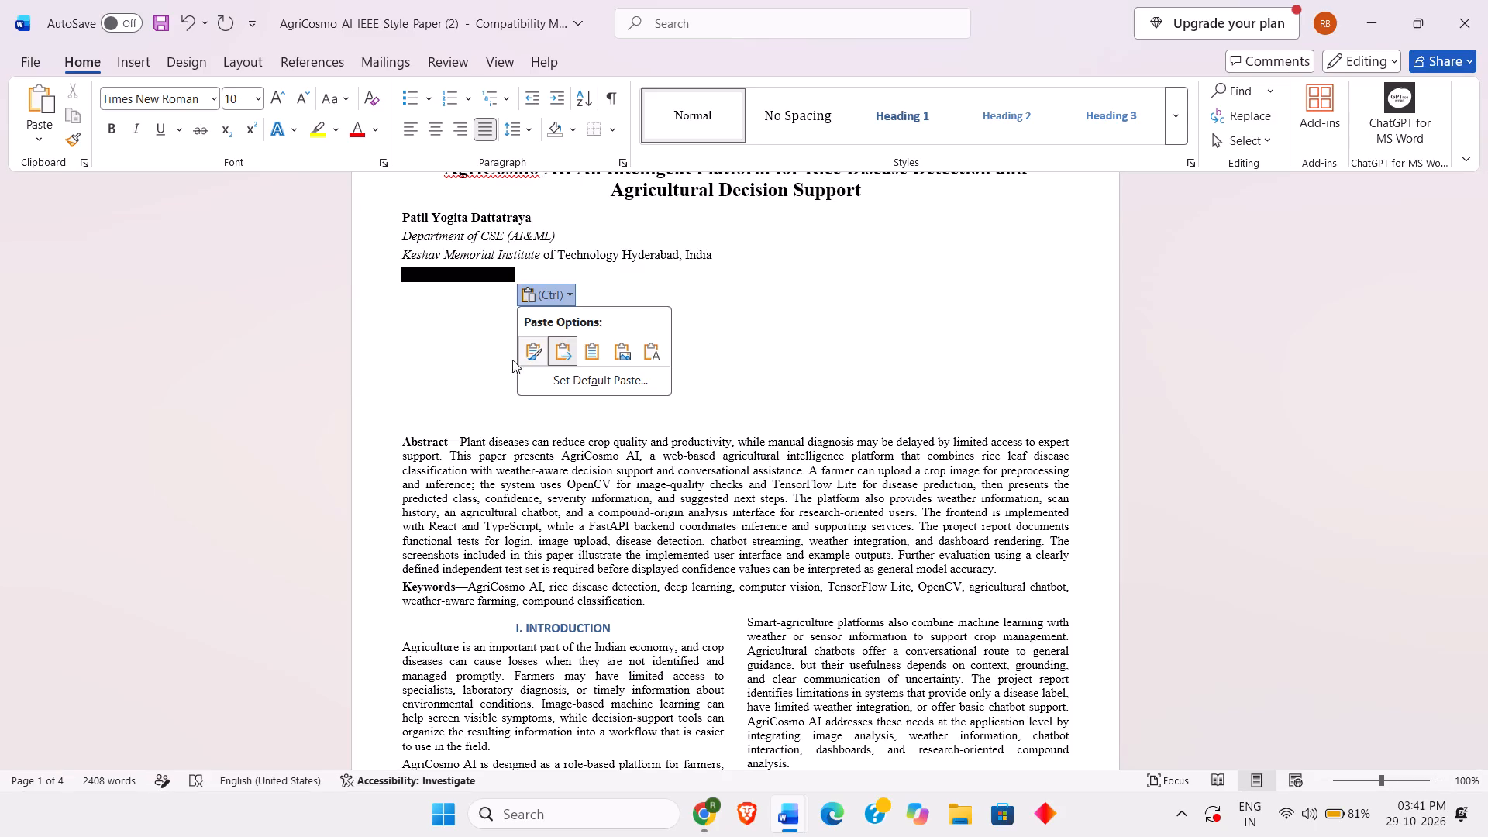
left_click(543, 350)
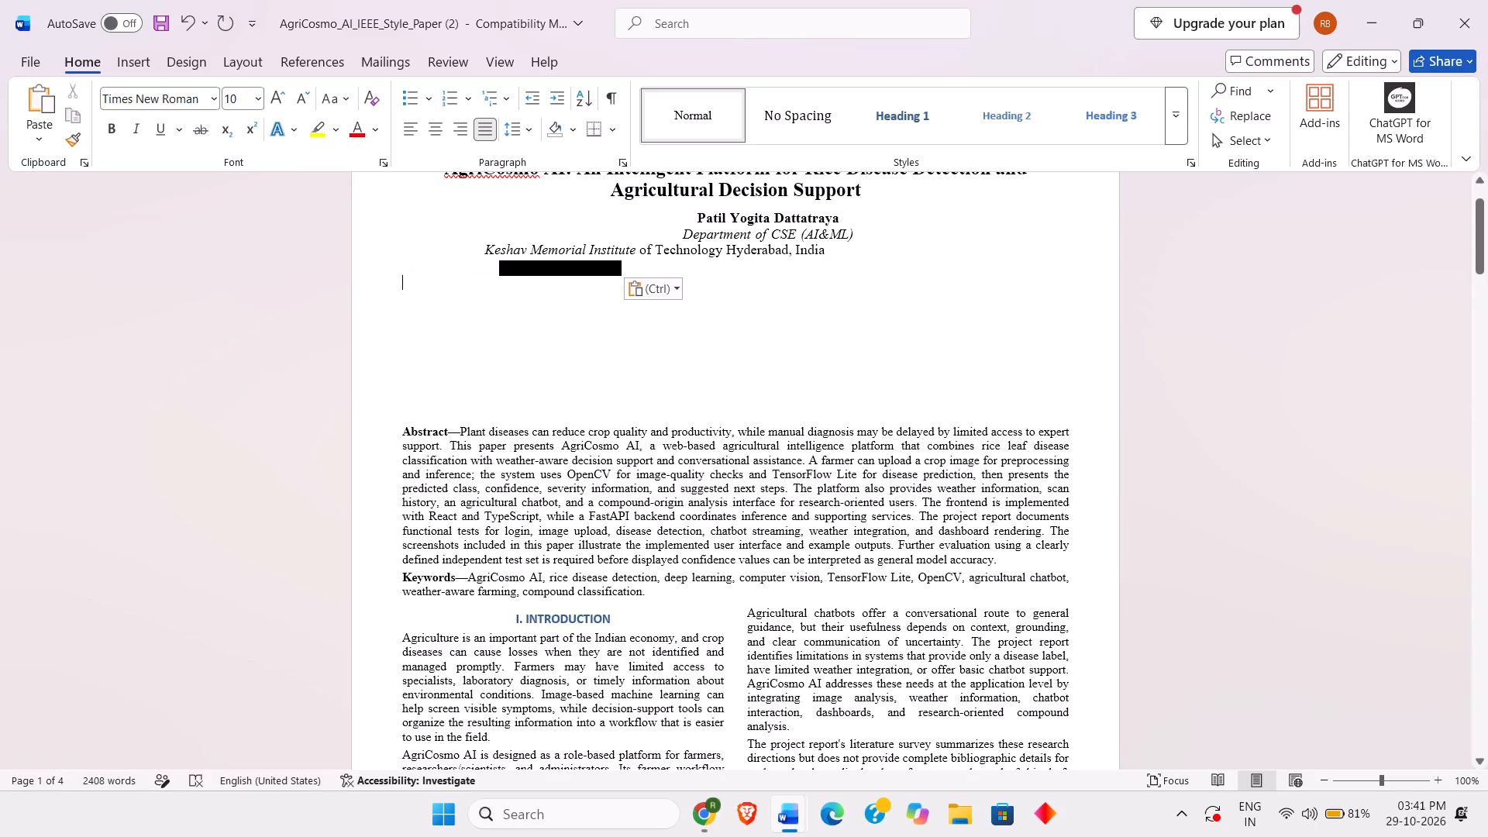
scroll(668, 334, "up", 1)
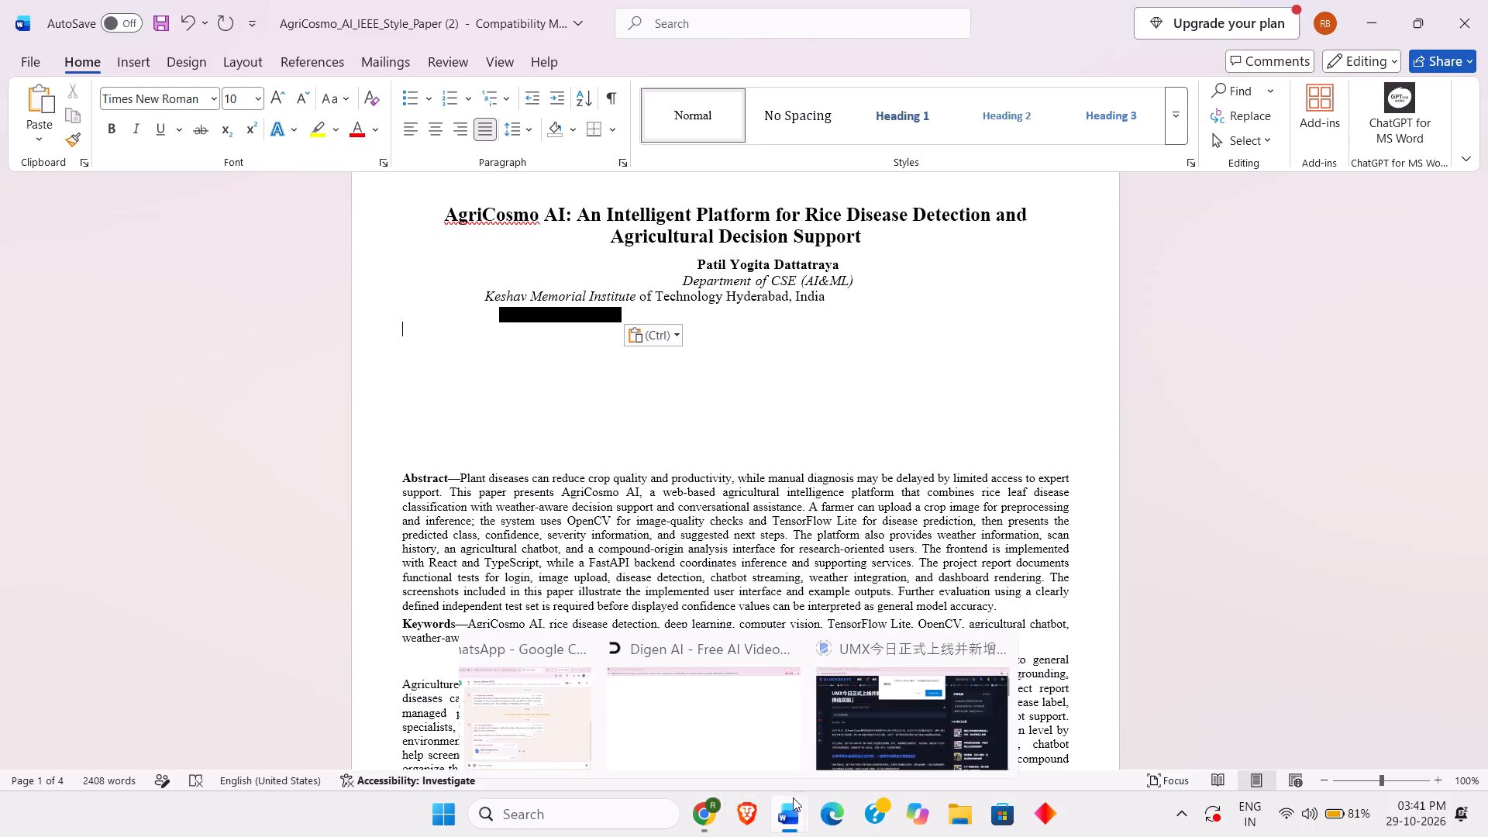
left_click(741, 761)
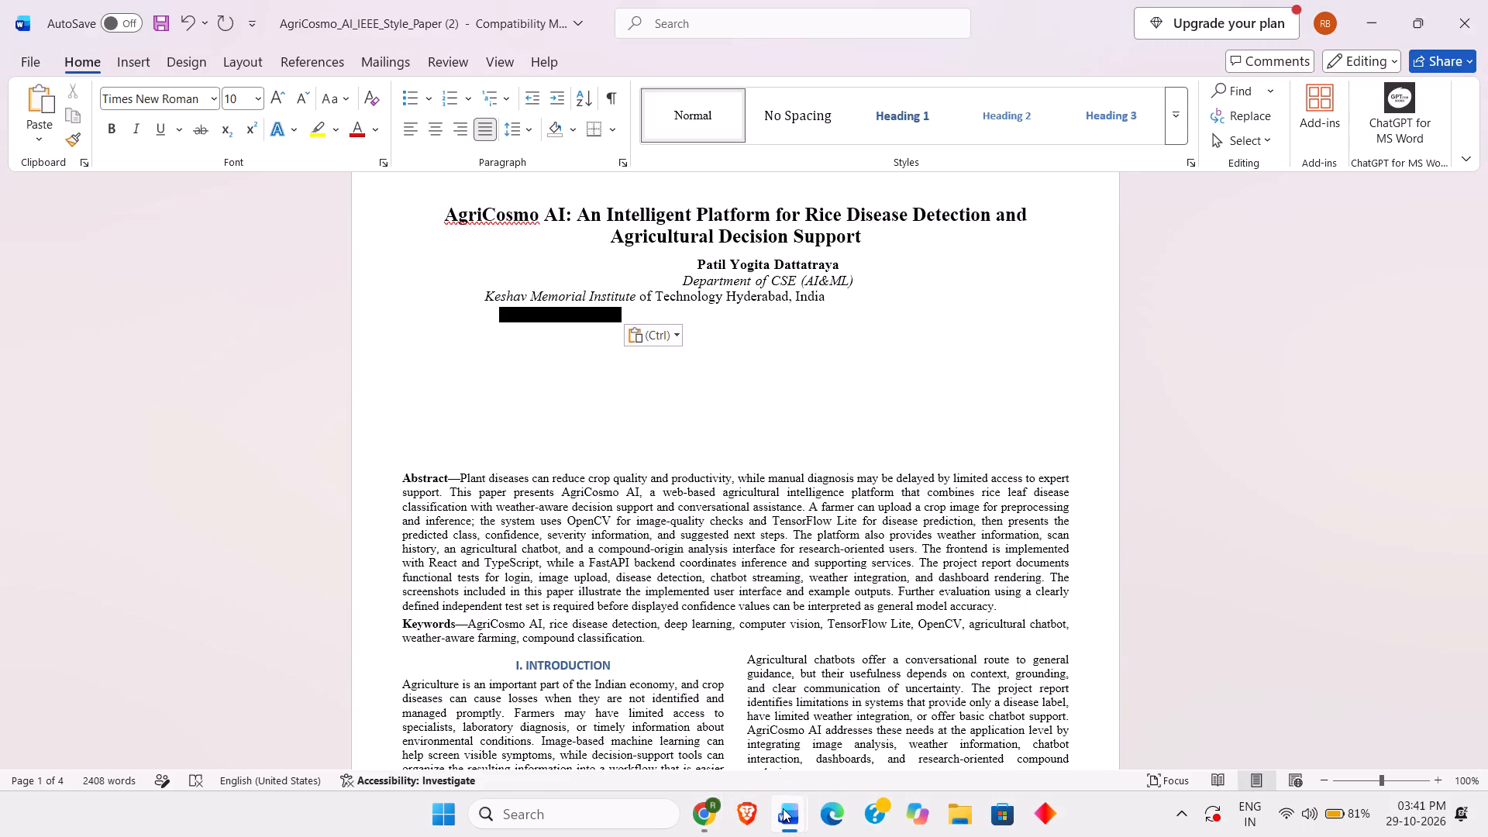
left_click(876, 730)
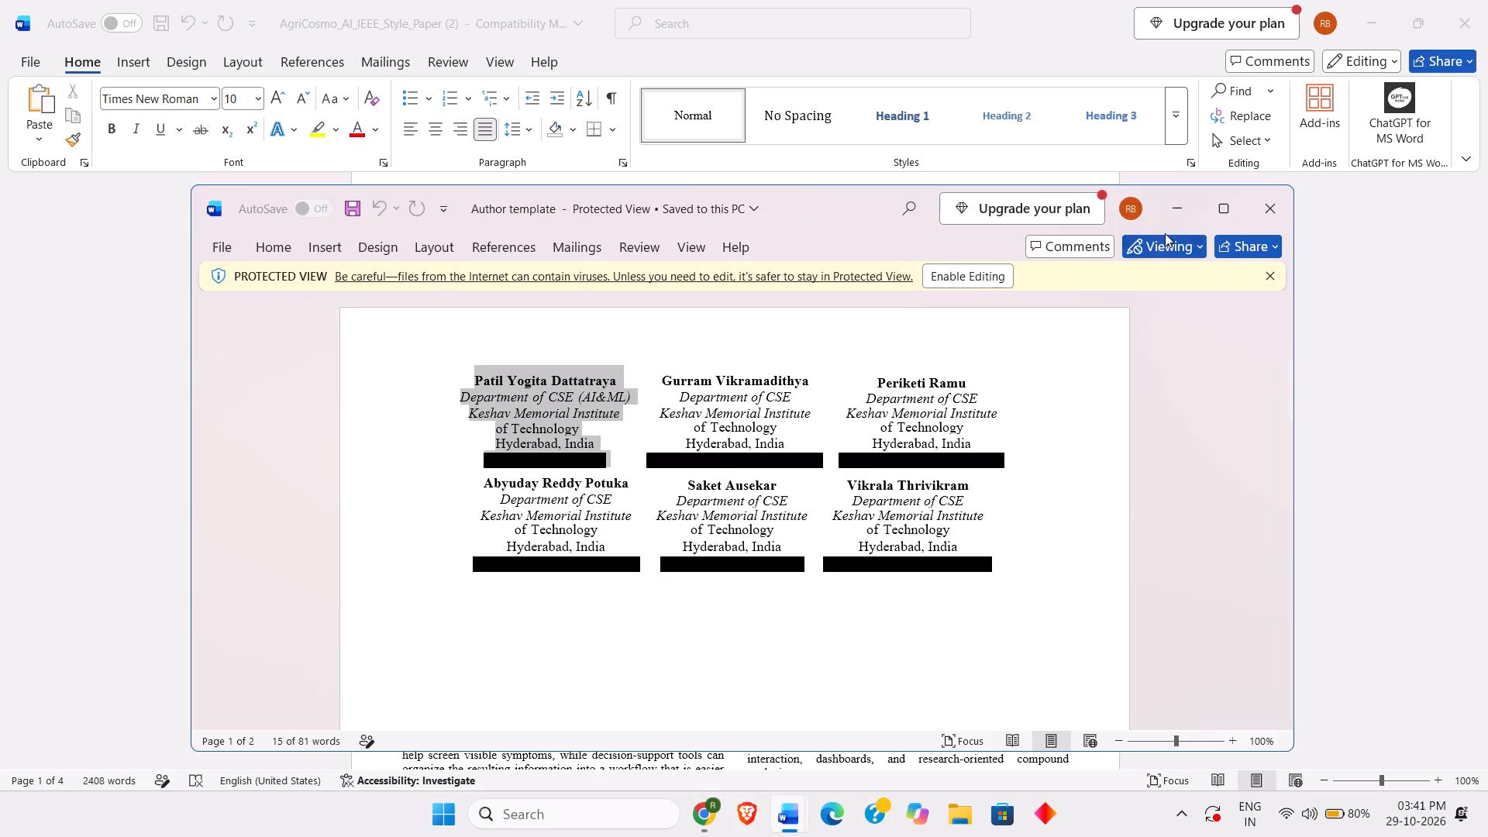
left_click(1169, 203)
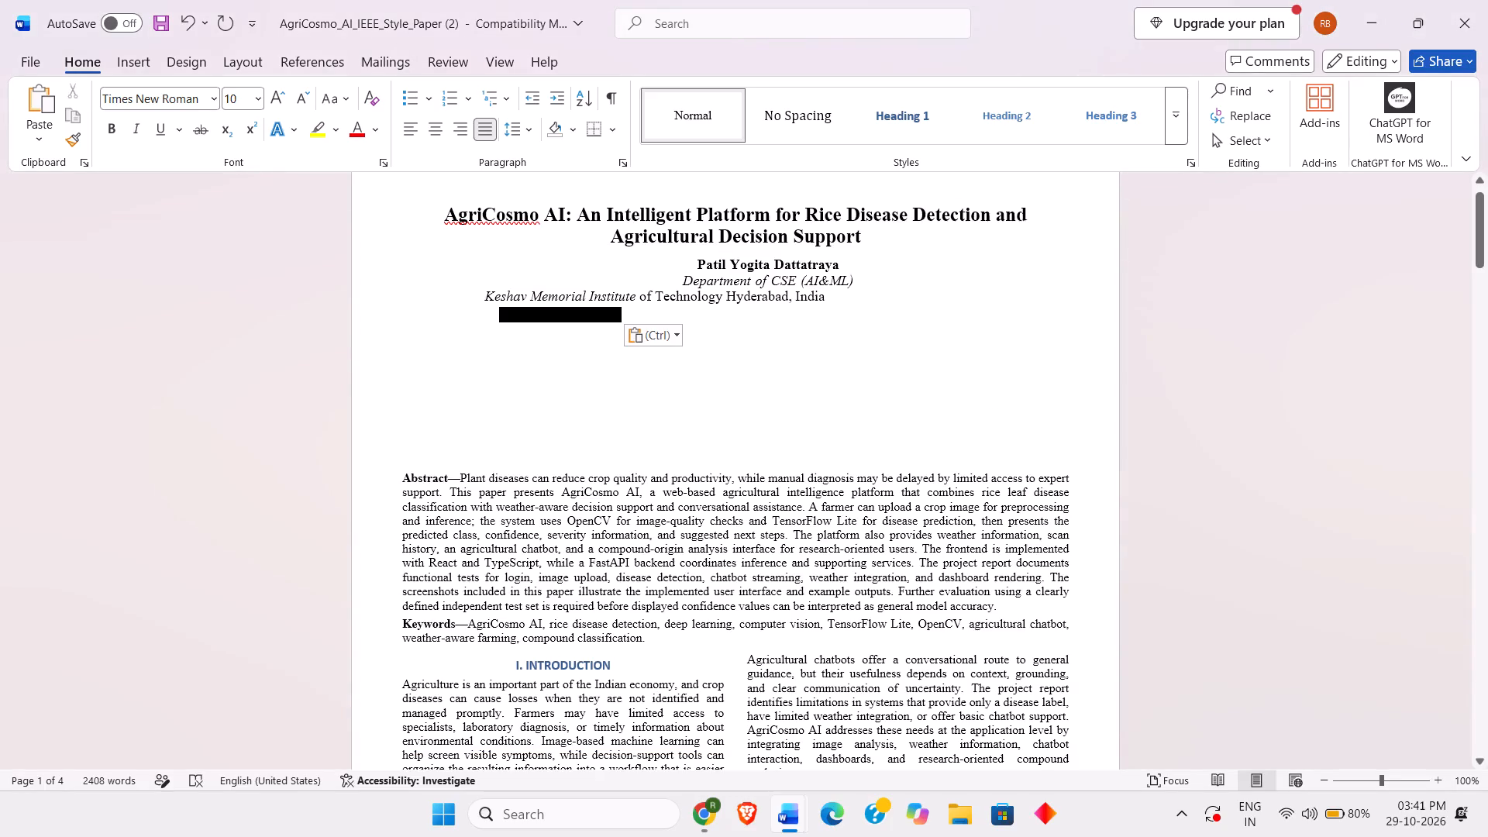
Apply the Merge Formatting paste option to the pasted author entry.
left_click(669, 337)
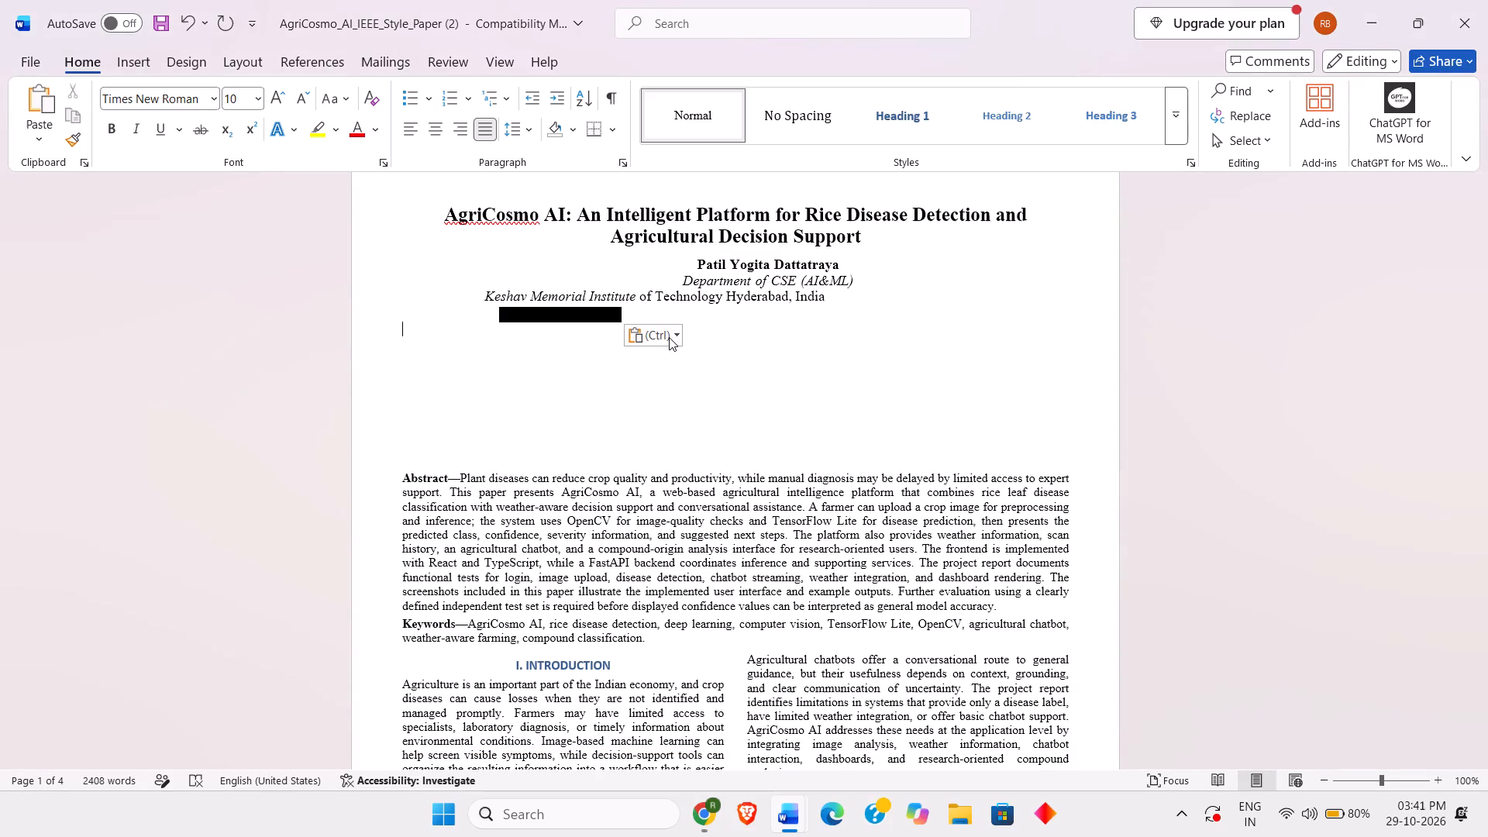
left_click(664, 333)
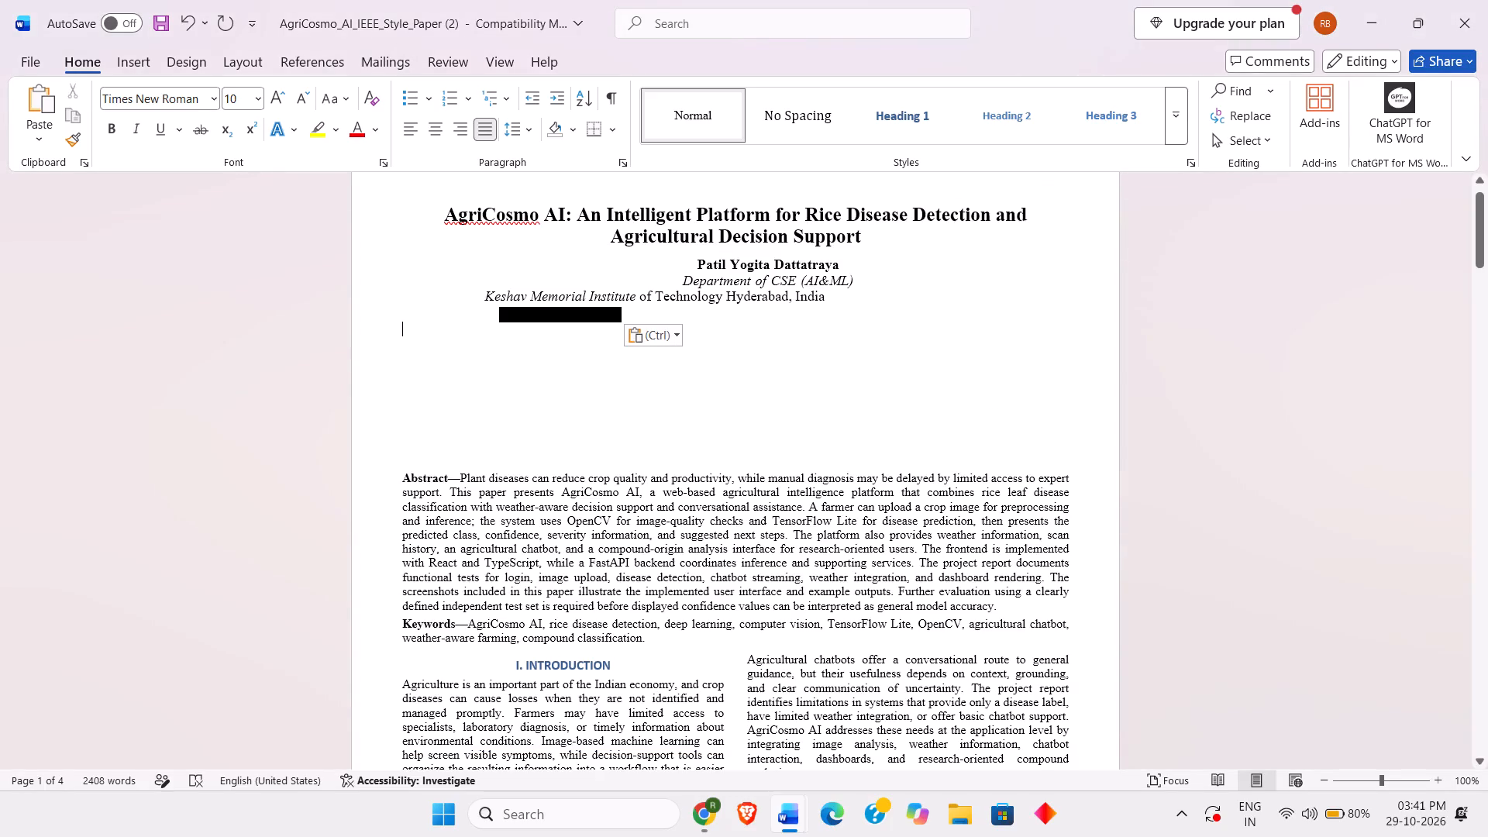
left_click(595, 314)
left_click(665, 338)
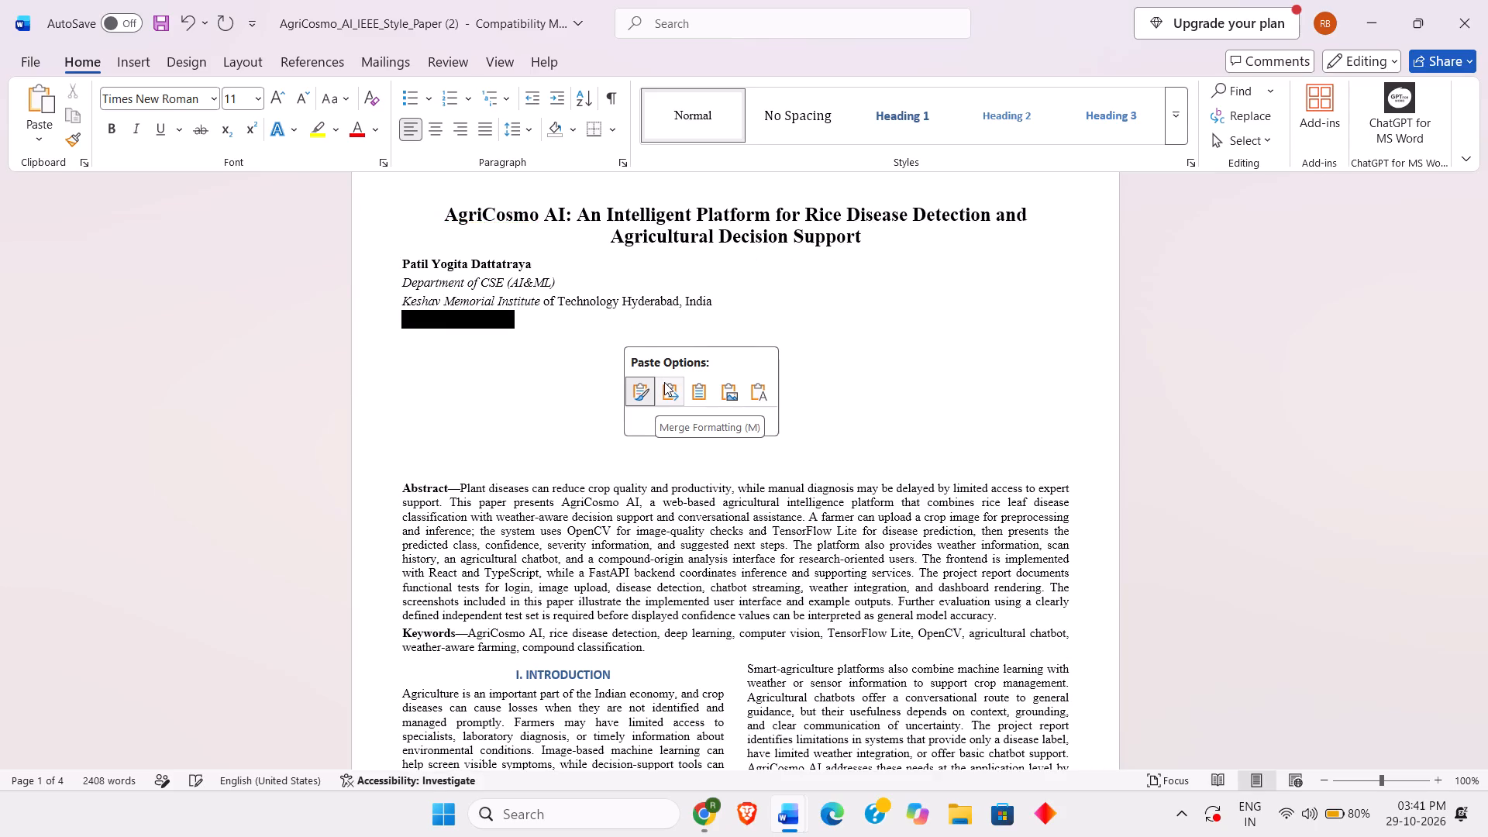
left_click(664, 382)
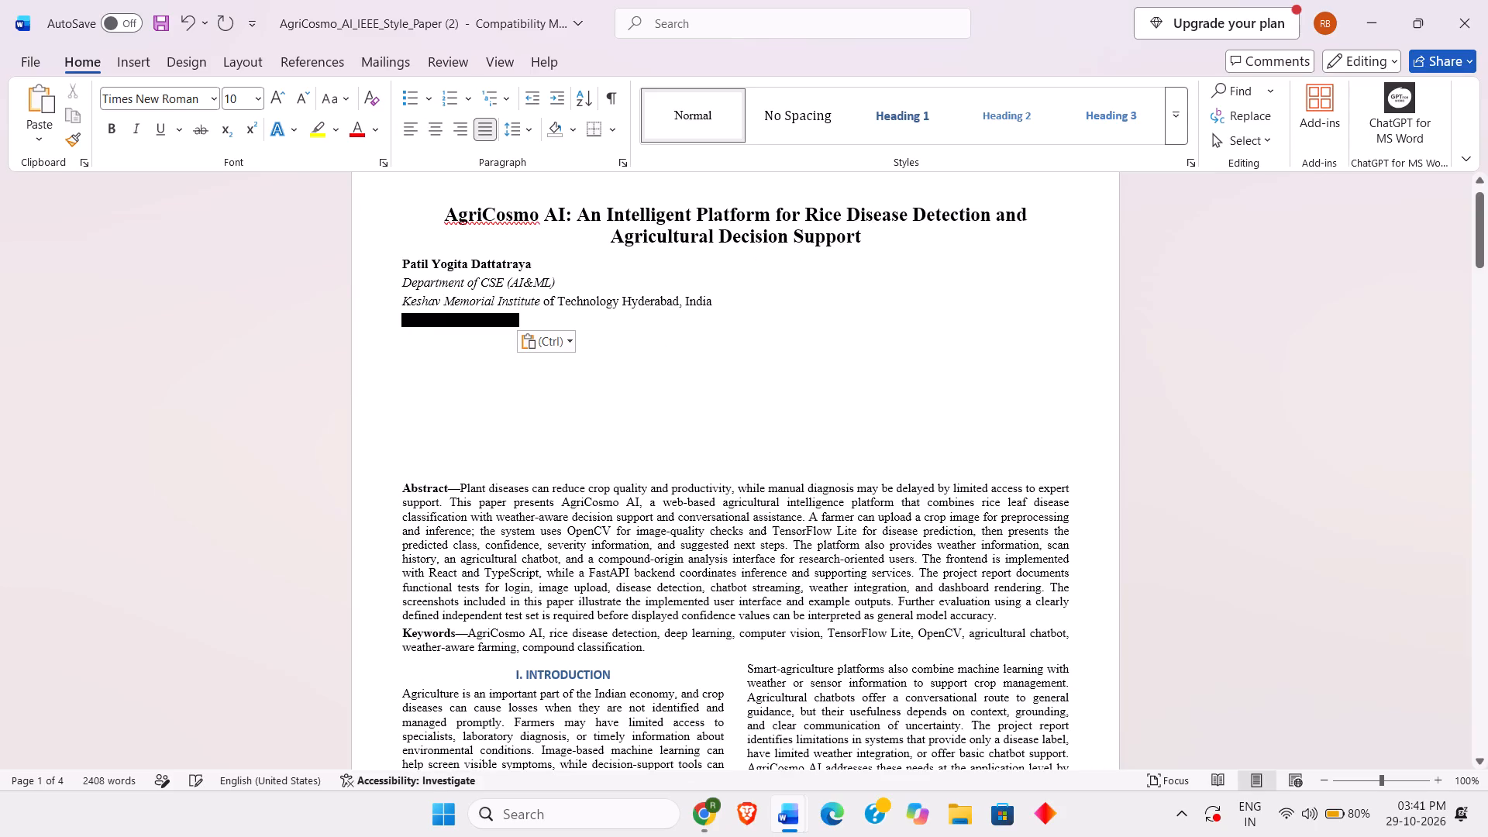
Move "Hyderabad, India" onto its own line below the institute line in the first author's entry.
left_click(732, 264)
left_click(620, 302)
key("Return")
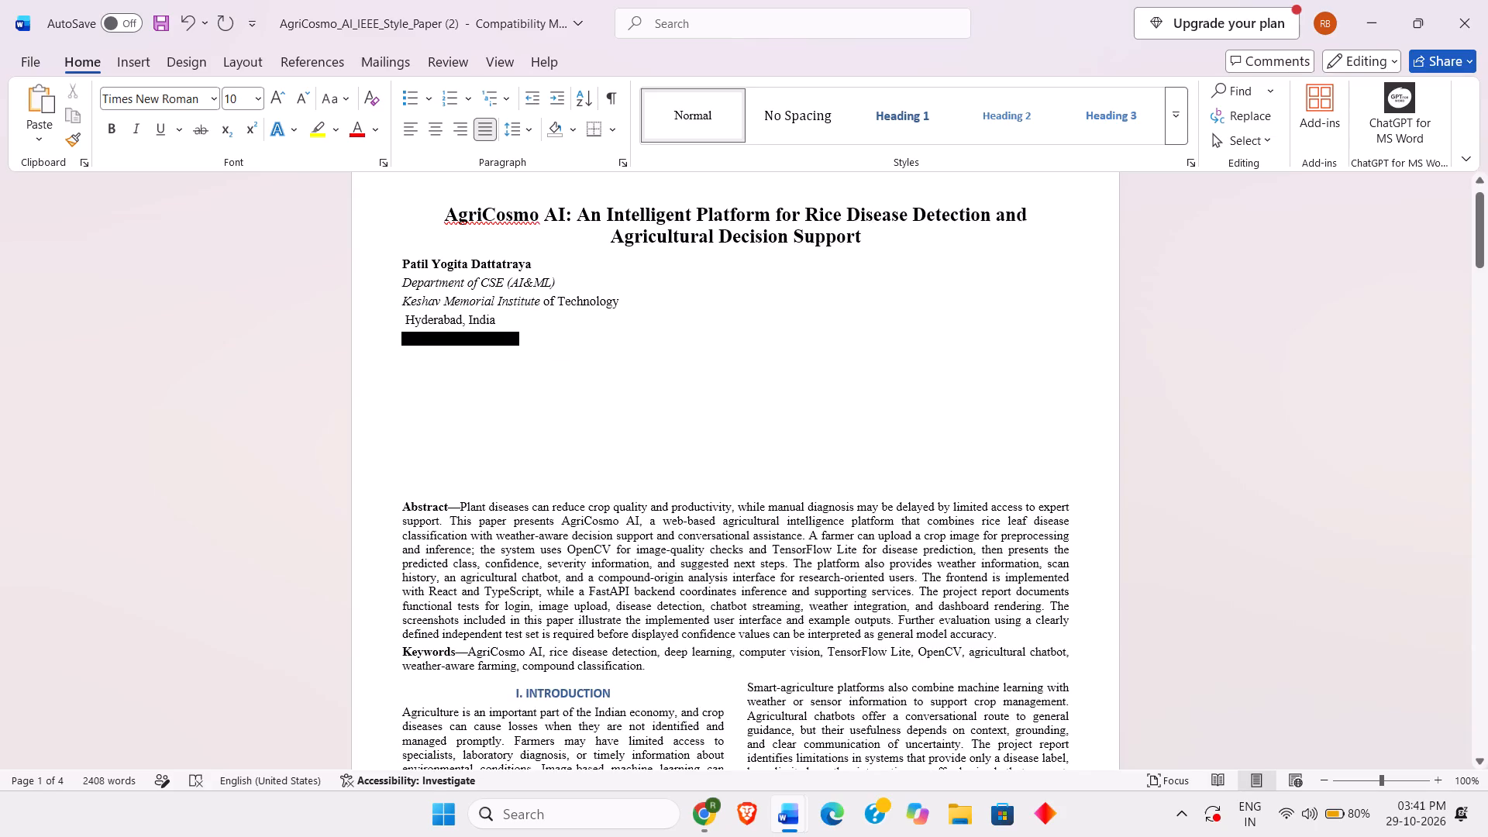
Add a wide gap of spaces after the first author's name and paste the copied entry there as a second column.
left_click(636, 263)
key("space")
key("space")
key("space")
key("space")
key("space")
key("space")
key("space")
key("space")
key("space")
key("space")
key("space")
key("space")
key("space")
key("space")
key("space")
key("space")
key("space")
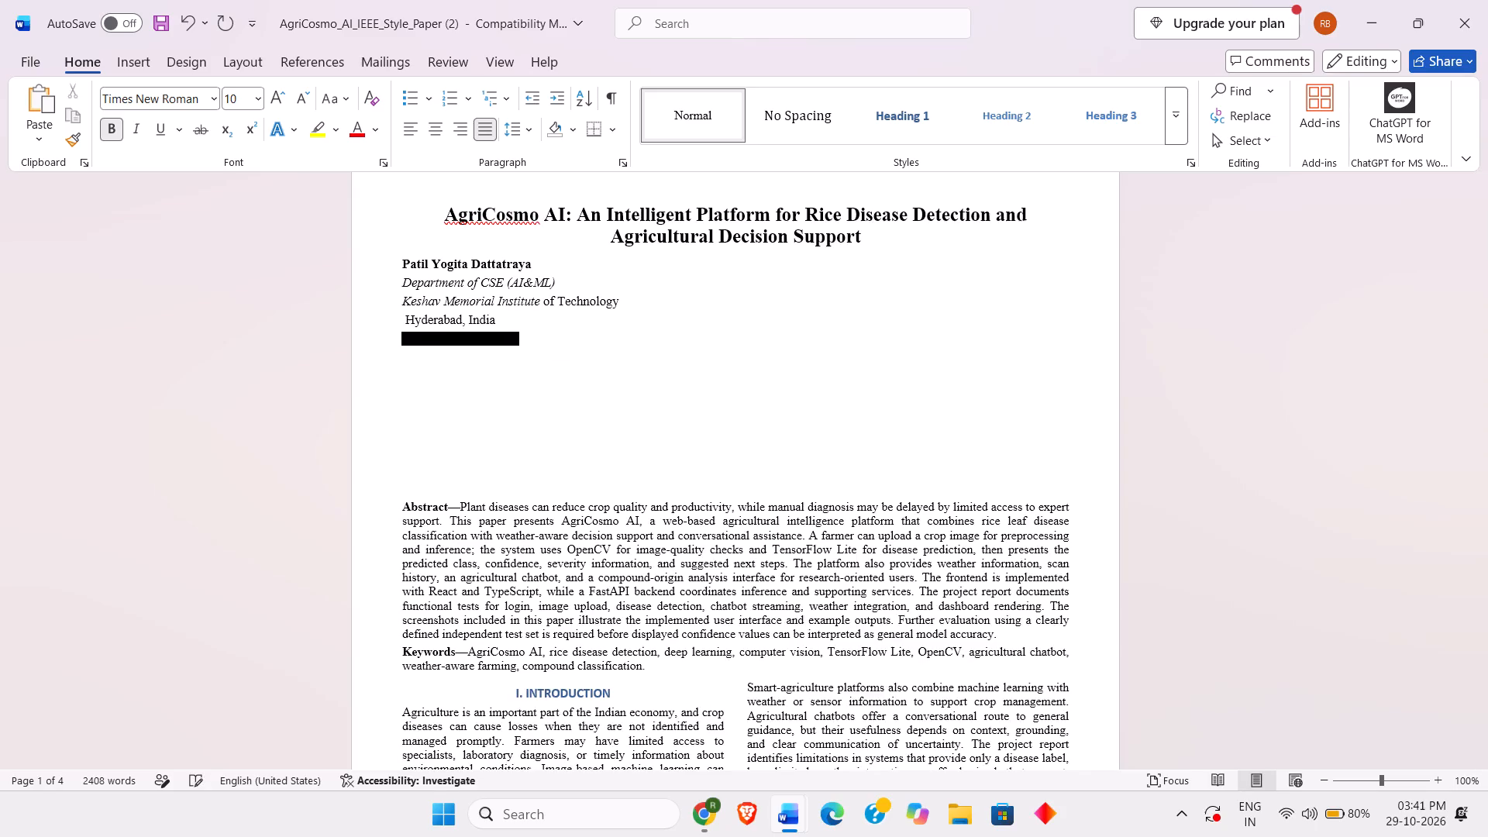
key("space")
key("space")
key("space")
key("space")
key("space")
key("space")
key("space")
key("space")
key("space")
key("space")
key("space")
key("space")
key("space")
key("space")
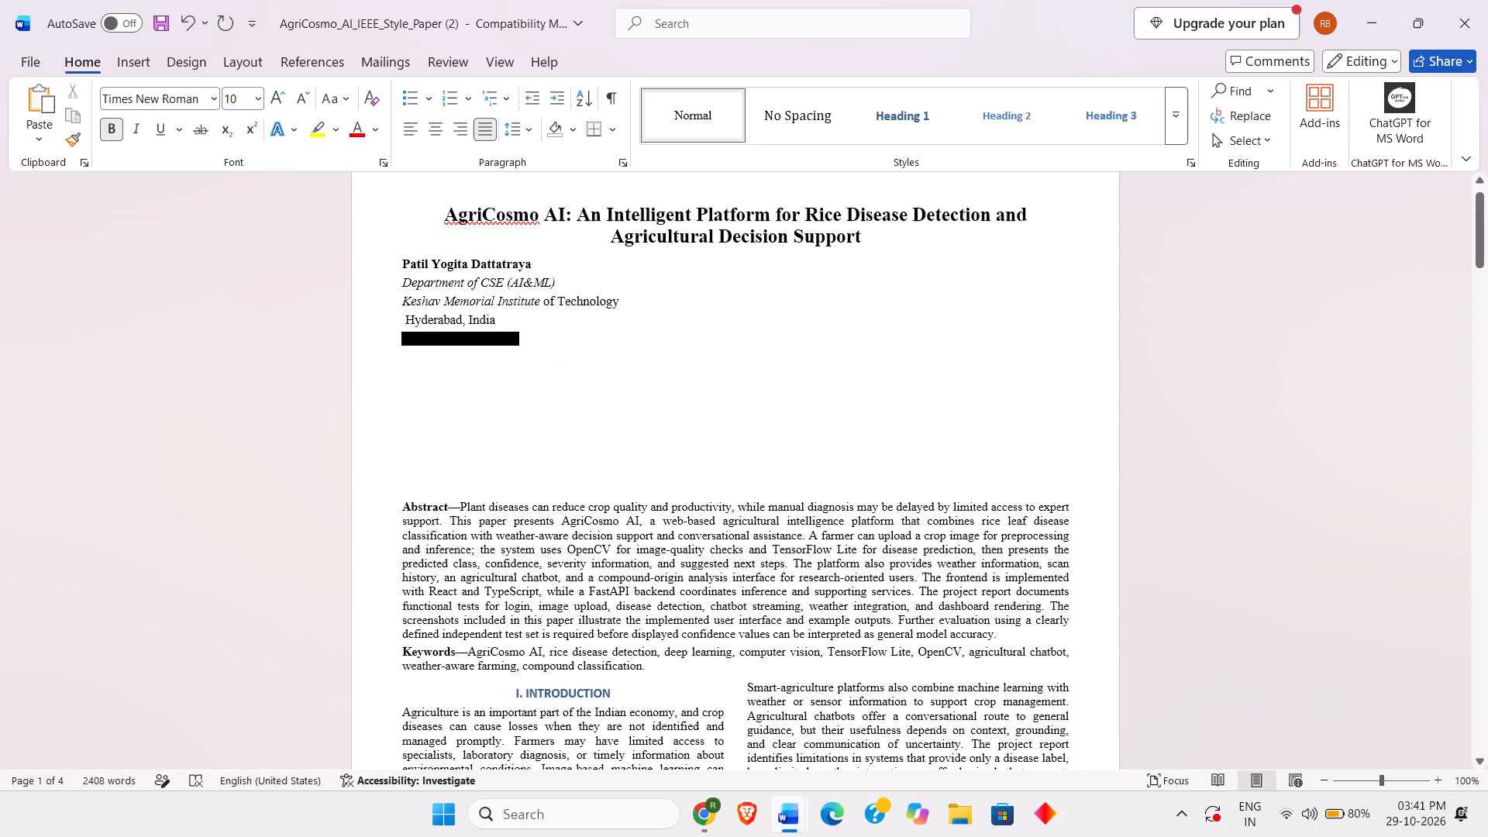
key("ctrl+v")
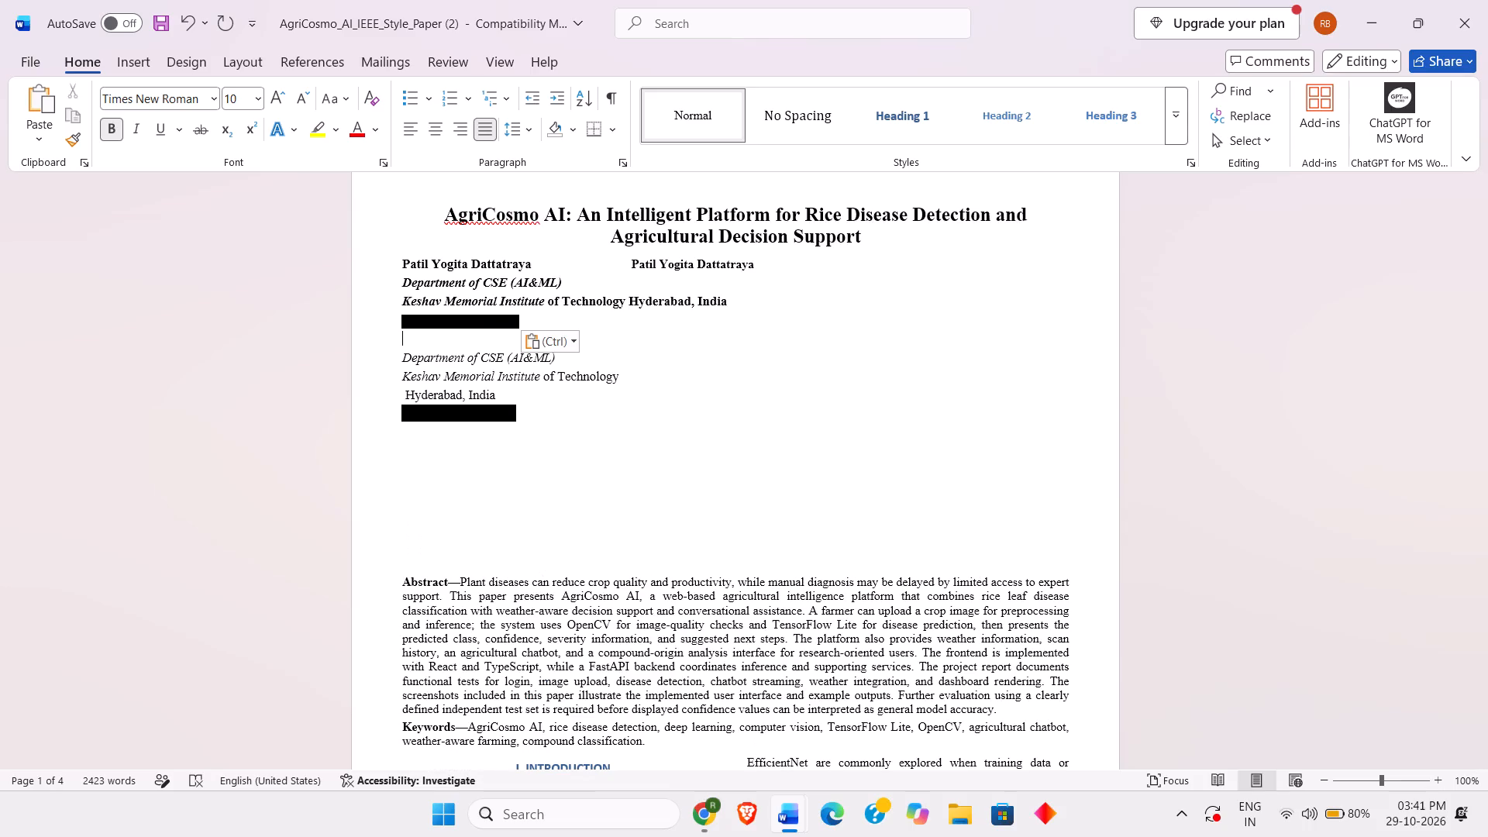
Undo the paste of the copied author entry beside the first author's name.
key("ctrl+z")
Adjust the gap after the first author's name and enter the second author's name in bold on the same line.
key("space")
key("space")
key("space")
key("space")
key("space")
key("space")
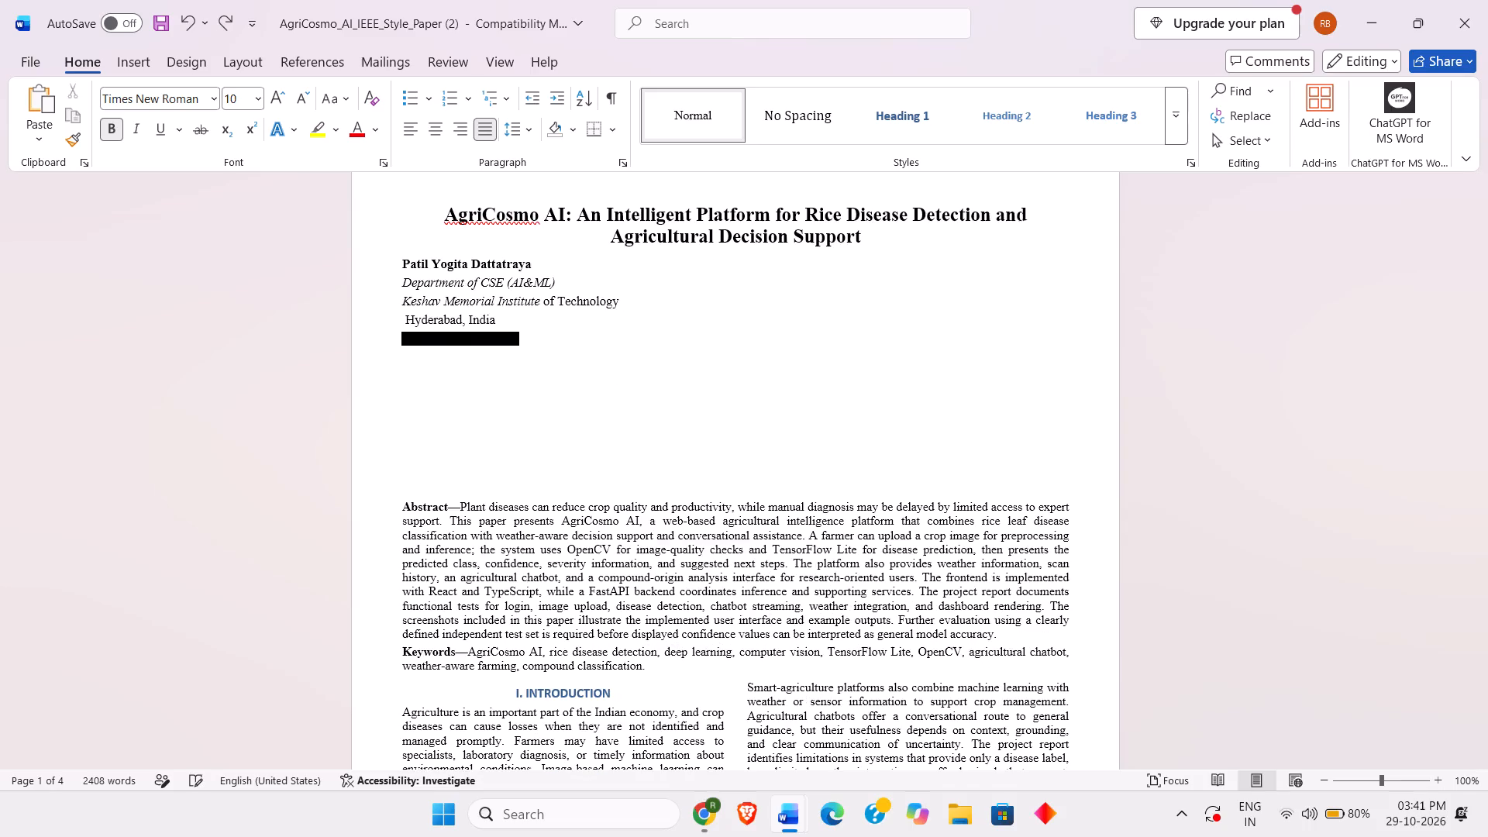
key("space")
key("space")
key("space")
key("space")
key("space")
key("BackSpace")
key("BackSpace")
key("BackSpace")
key("BackSpace")
key("BackSpace")
key("BackSpace")
key("BackSpace")
key("BackSpace")
key("BackSpace")
key("BackSpace")
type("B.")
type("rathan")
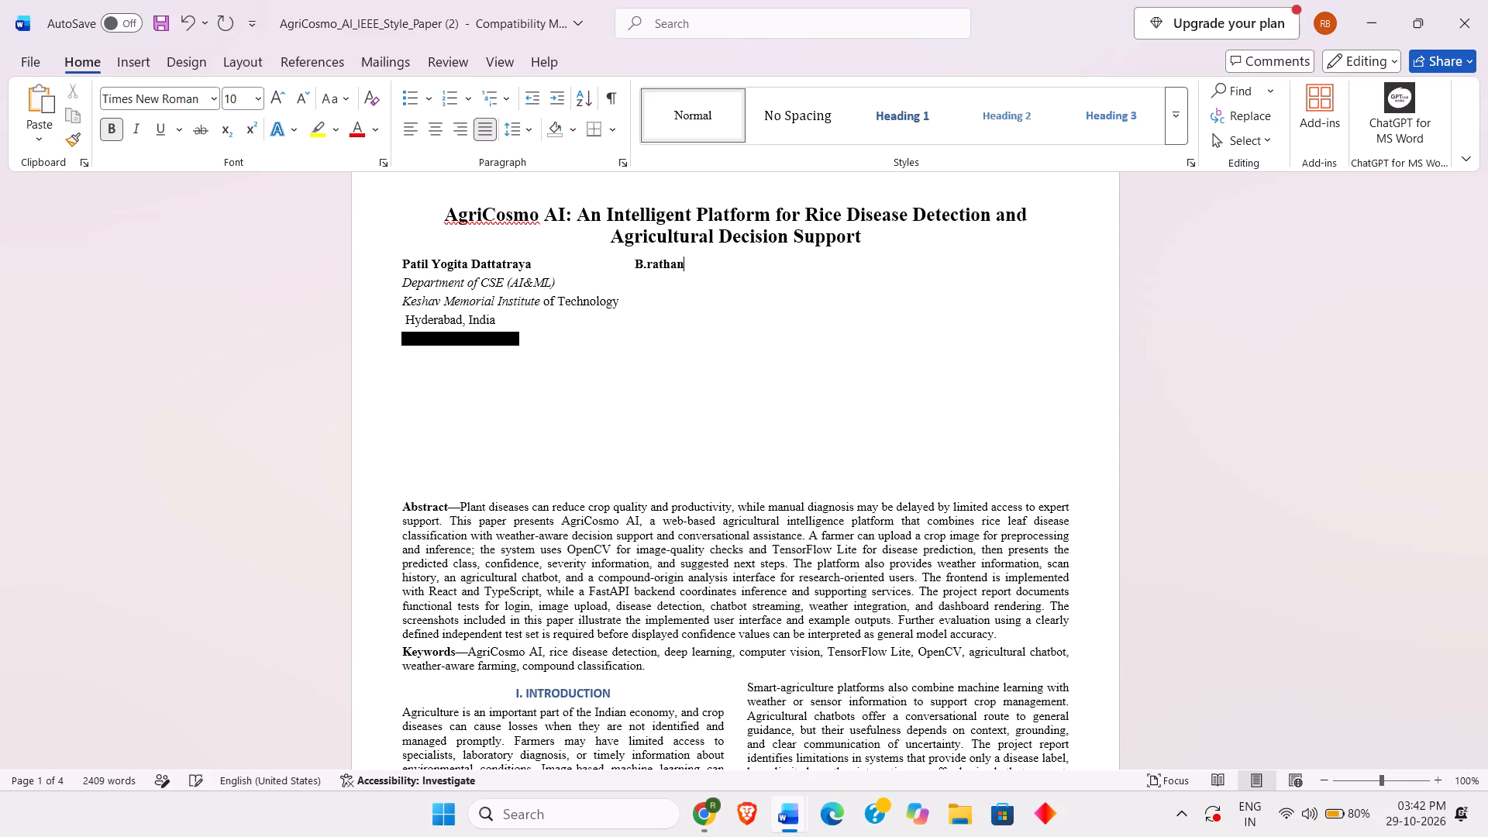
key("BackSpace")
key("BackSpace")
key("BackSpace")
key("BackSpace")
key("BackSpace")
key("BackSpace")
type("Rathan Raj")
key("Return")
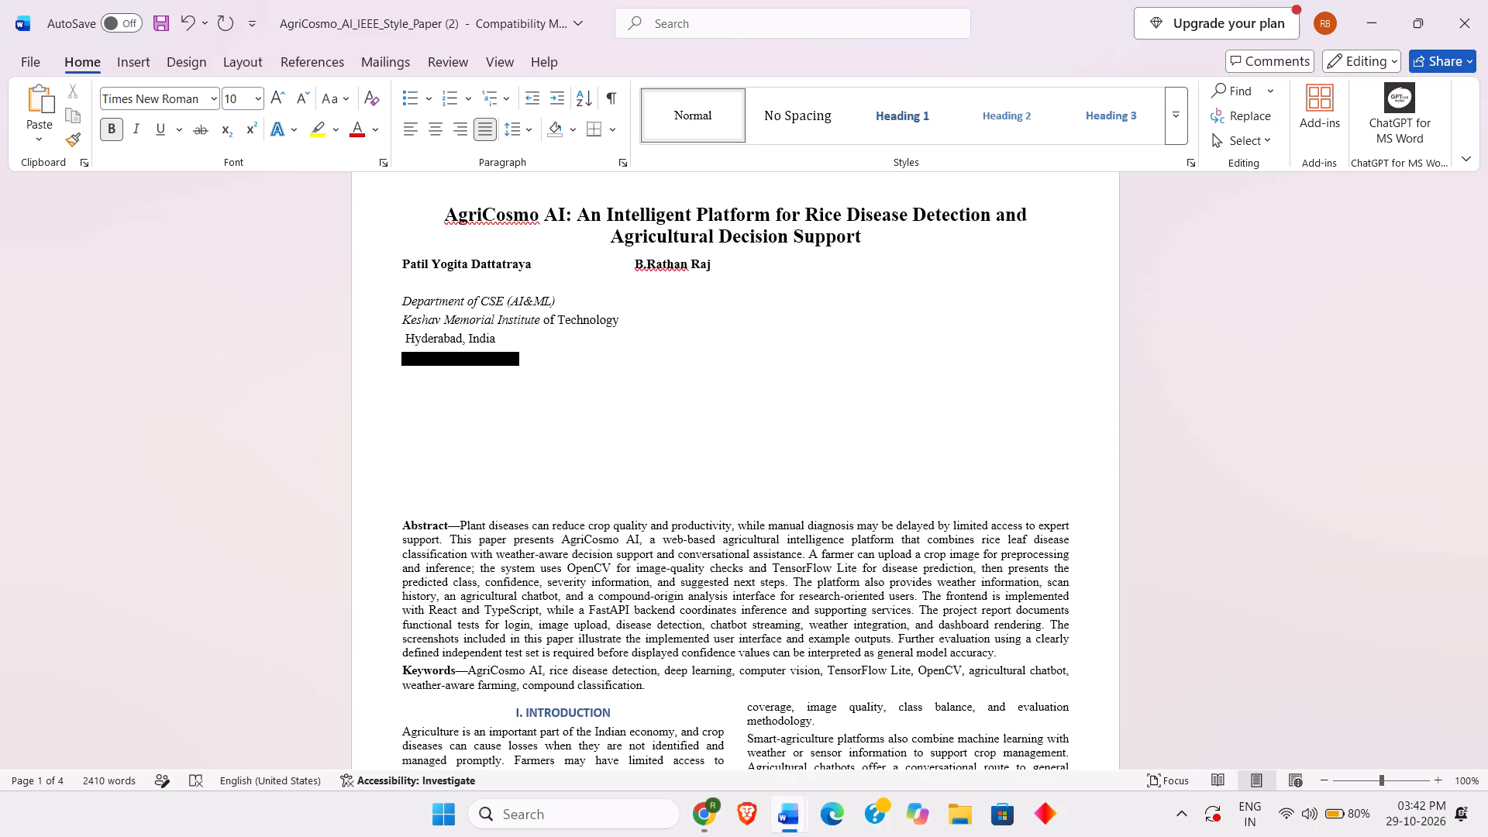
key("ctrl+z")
Copy "Department of CSE (AI&ML)" into the second author's column on the same line, after a wide gap of spaces, without an extra line break.
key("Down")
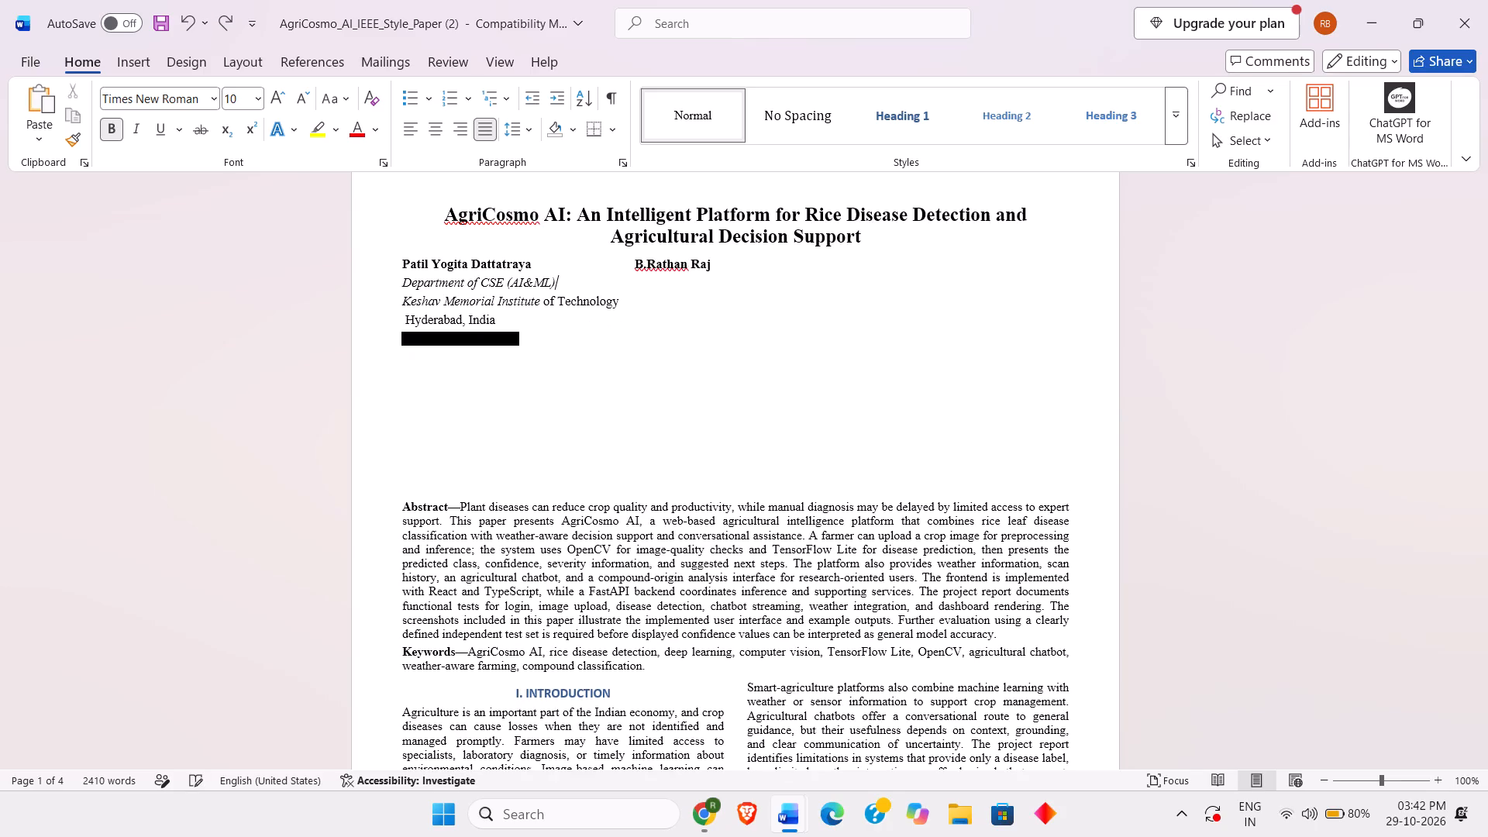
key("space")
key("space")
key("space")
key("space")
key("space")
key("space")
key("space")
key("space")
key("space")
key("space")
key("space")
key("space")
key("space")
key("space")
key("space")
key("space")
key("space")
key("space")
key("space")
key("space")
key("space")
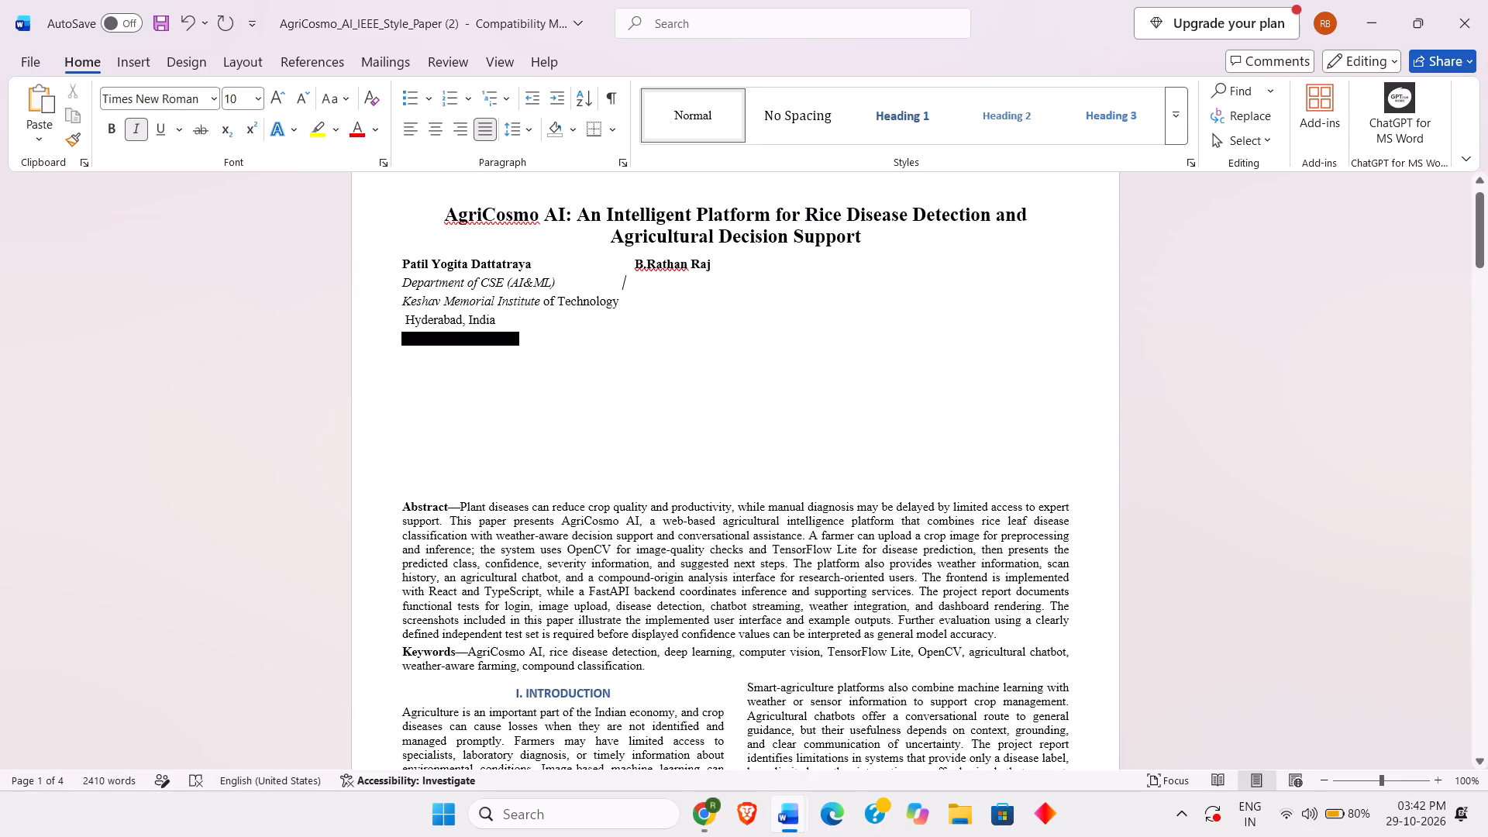
left_click_drag(558, 284, 429, 281)
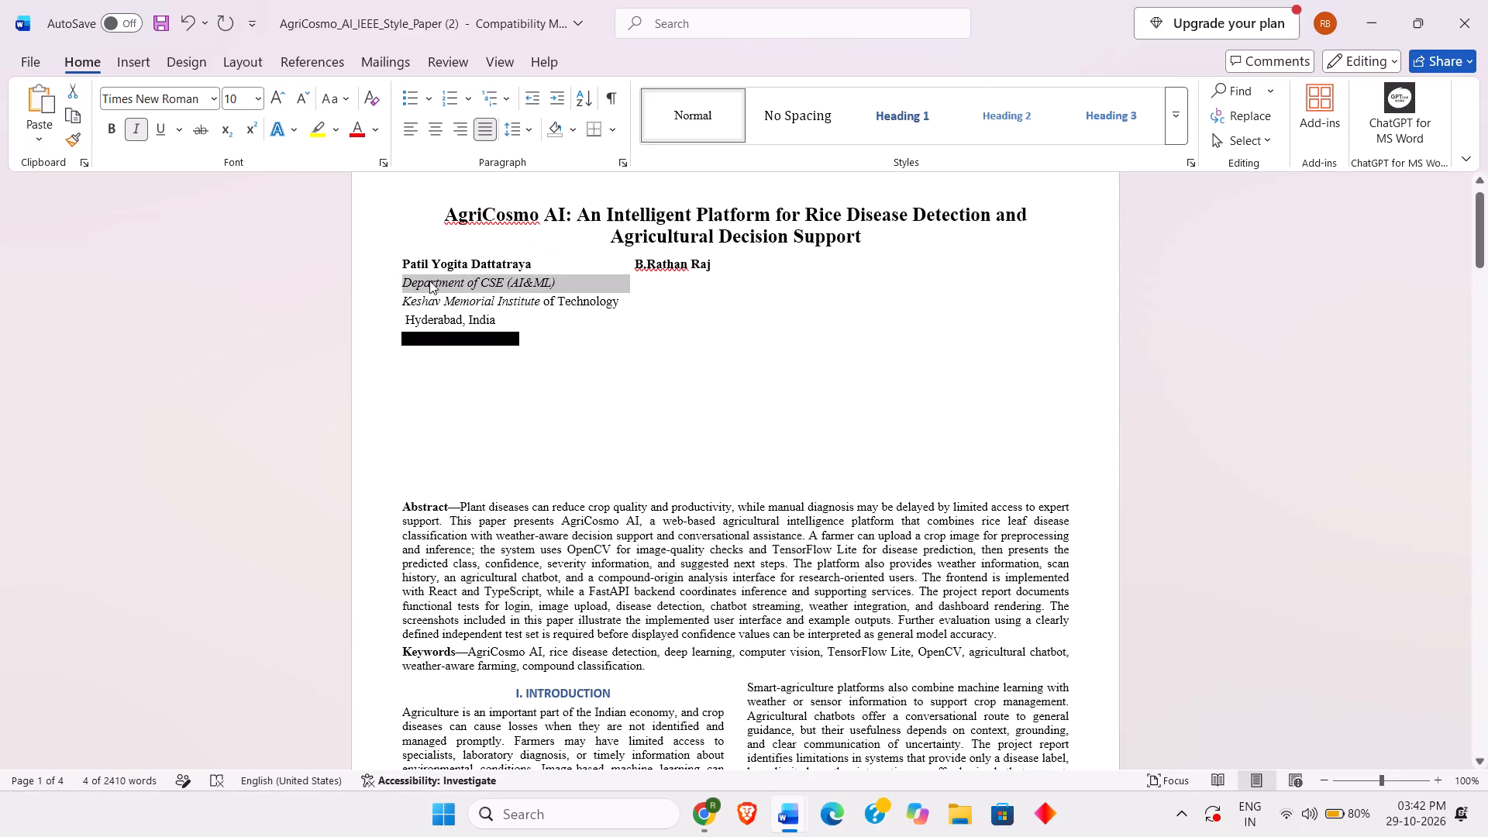
key("ctrl+c")
left_click(651, 290)
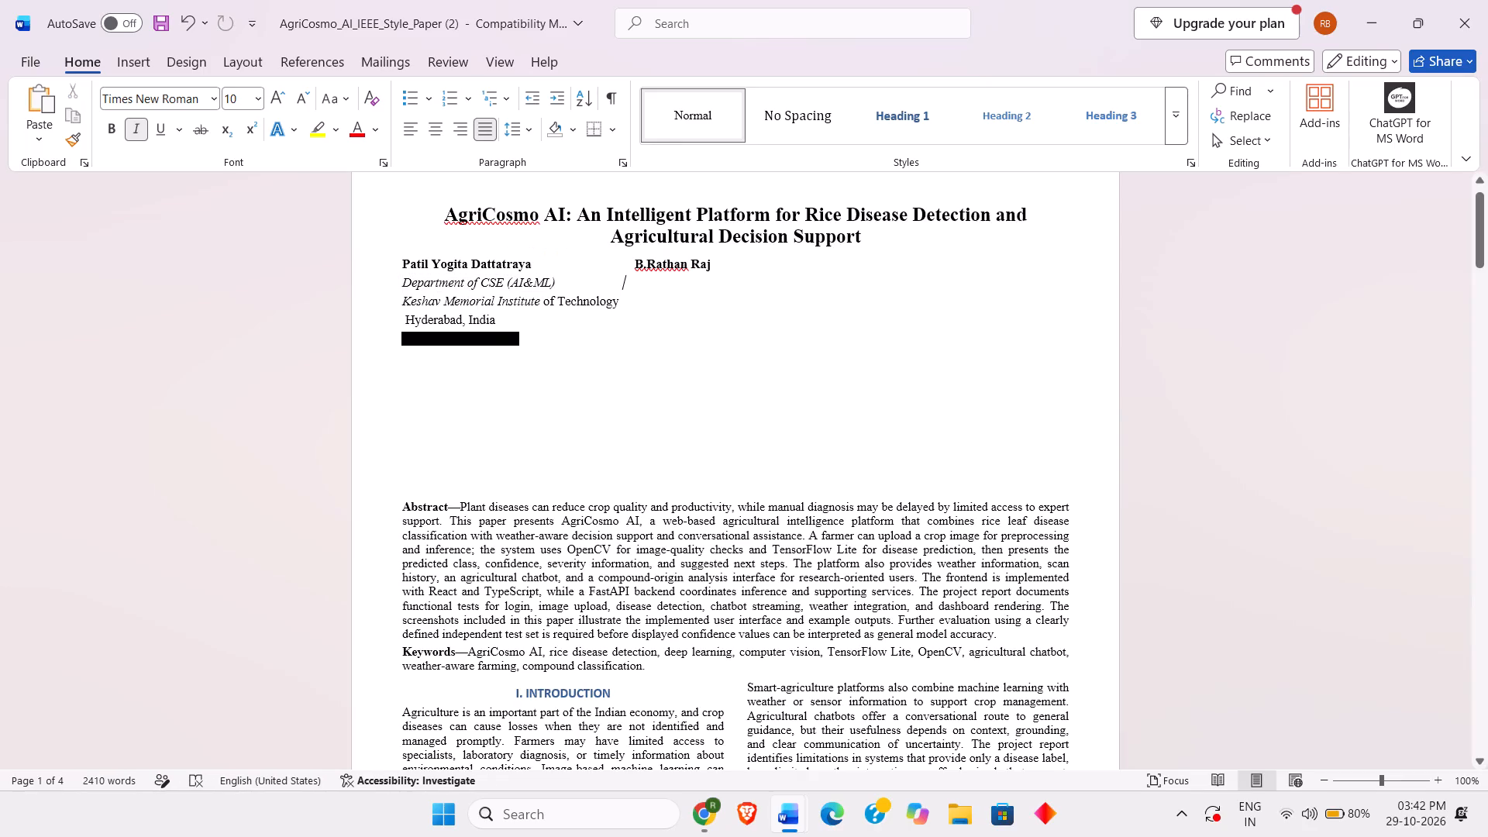
key("ctrl+v")
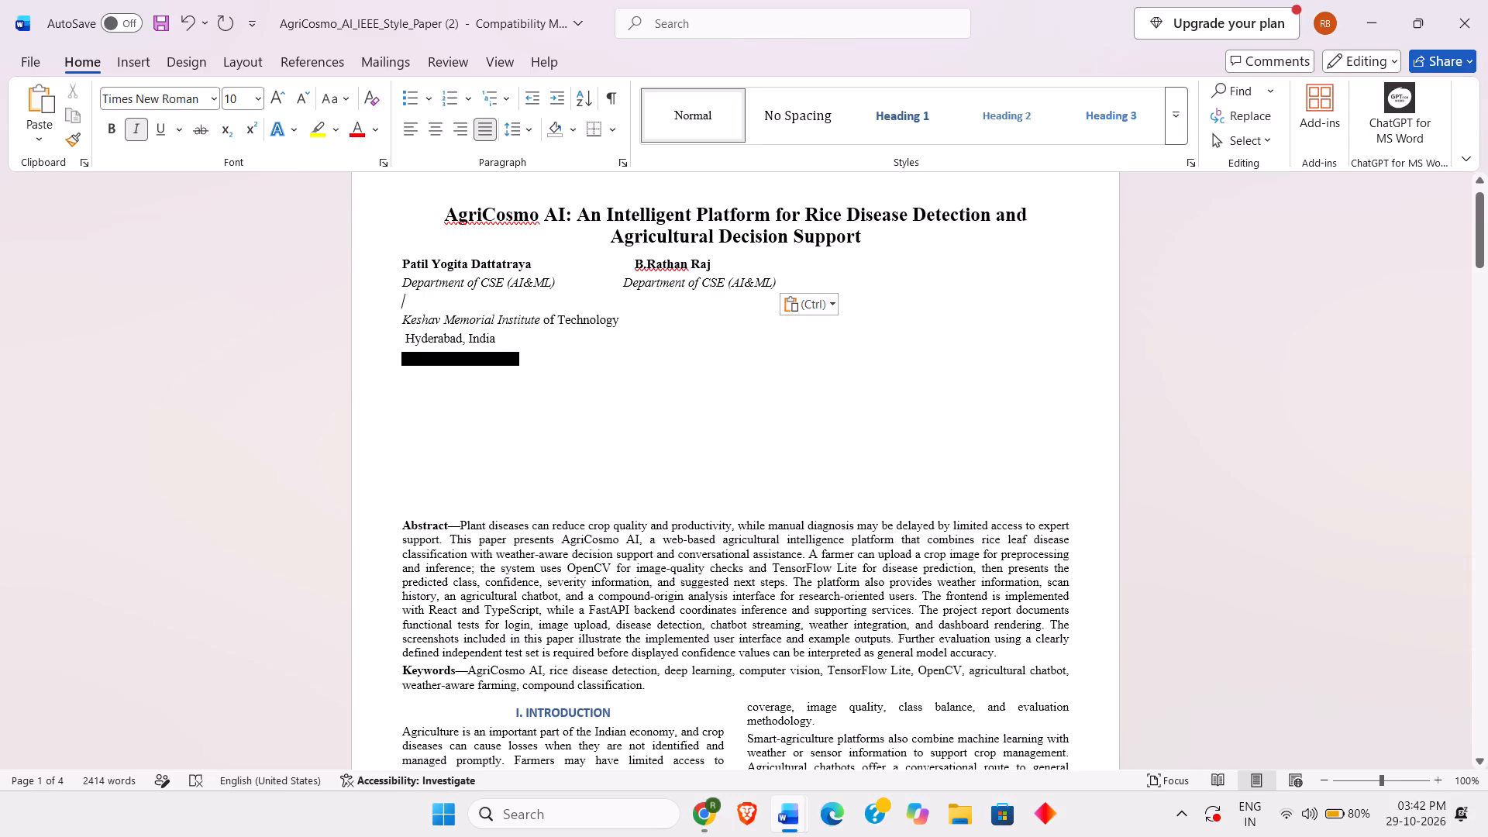
key("BackSpace")
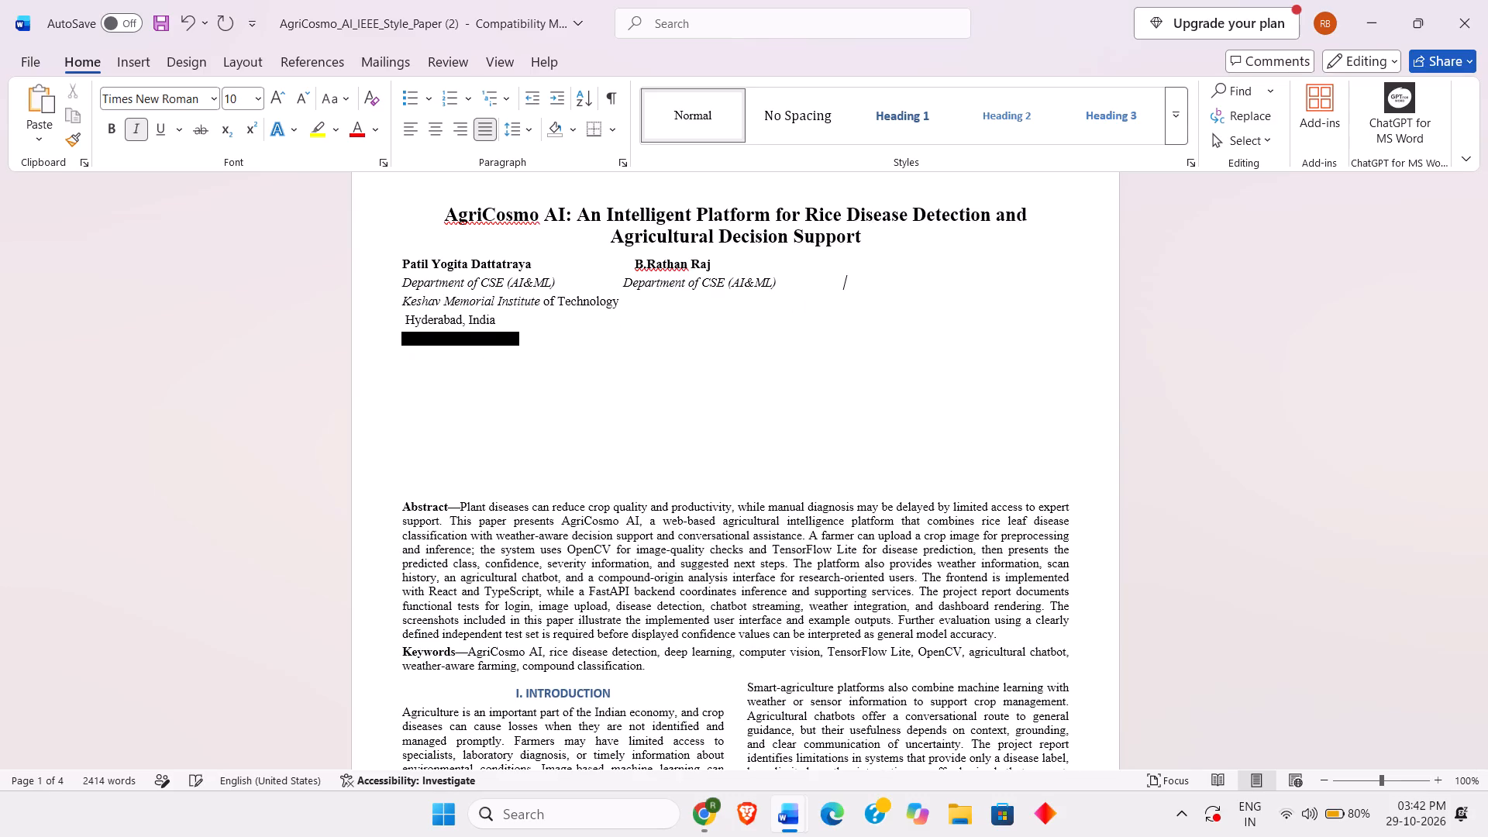
Copy "Keshav Memorial Institute of Technology" into the second author's column on the same line, separated by a few spaces.
key("Down")
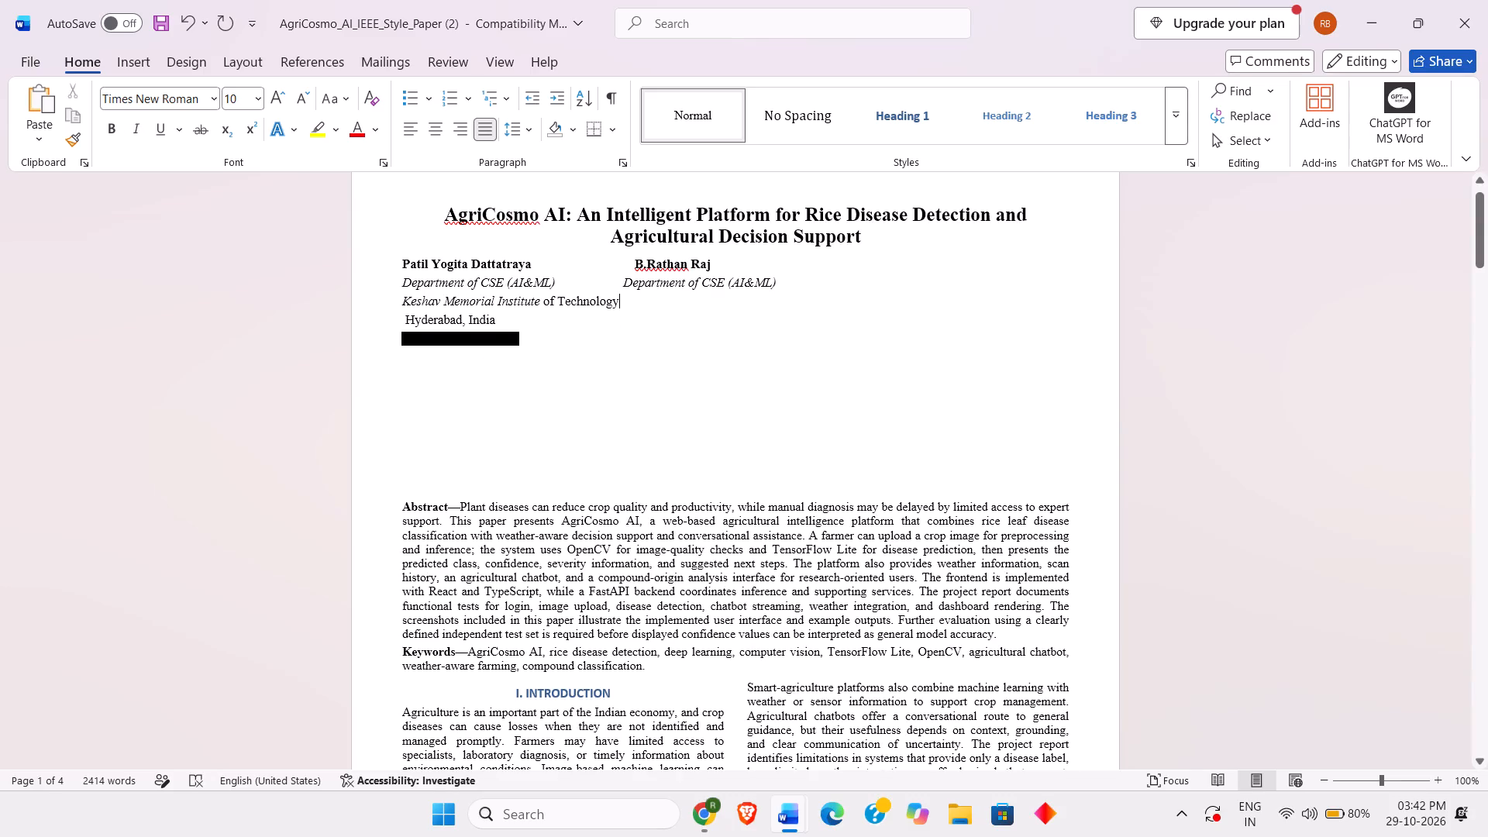
left_click_drag(629, 304, 418, 299)
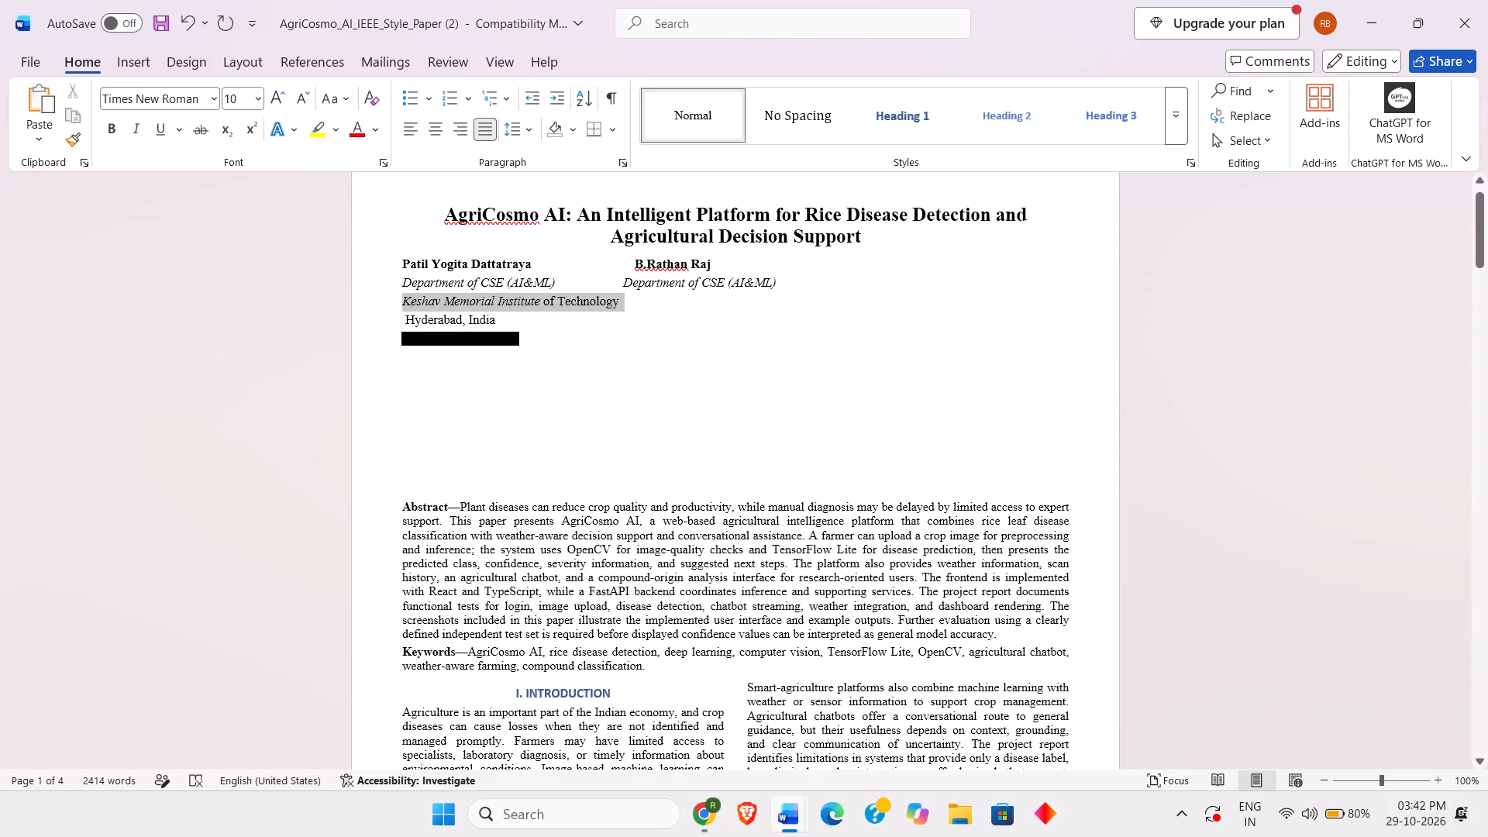
left_click_drag(418, 299, 419, 298)
key("ctrl+c")
left_click(655, 296)
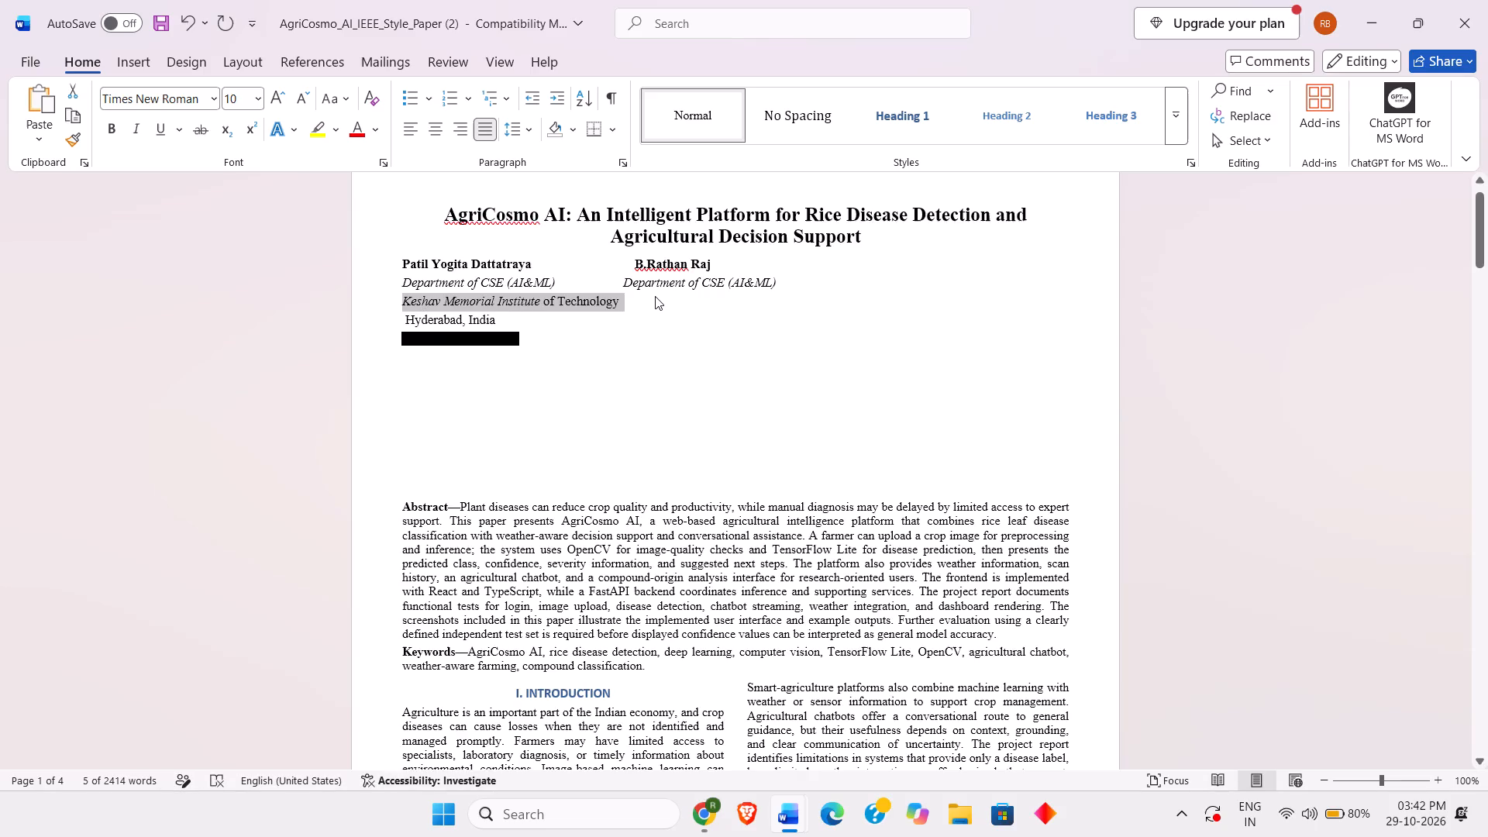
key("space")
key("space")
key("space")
key("ctrl+v")
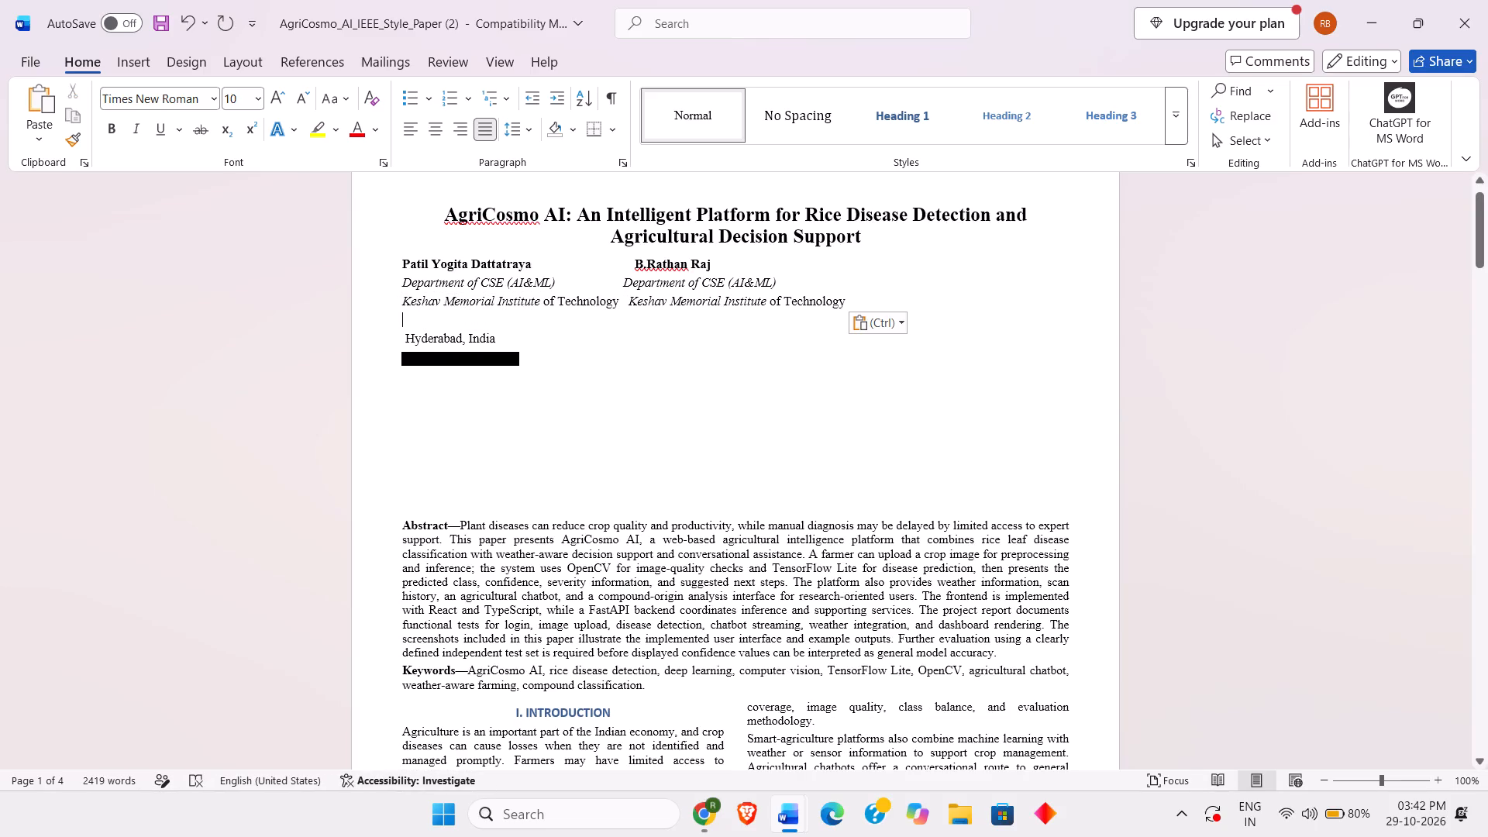
Copy "Hyderabad, India" from the first author's entry and remove the leading space and the blank line before it.
left_click_drag(497, 343, 406, 349)
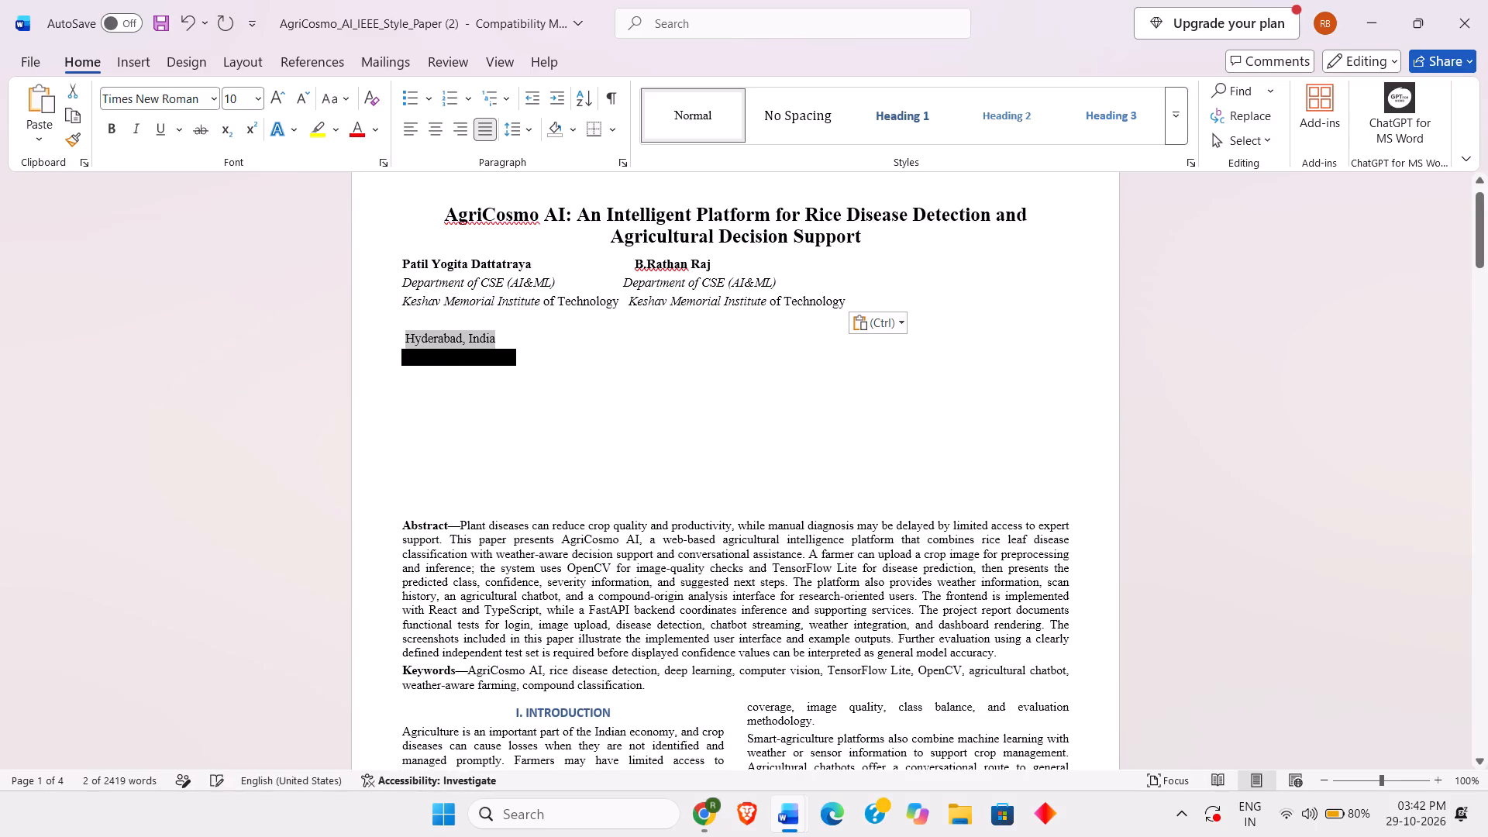
key("ctrl+c")
left_click(406, 349)
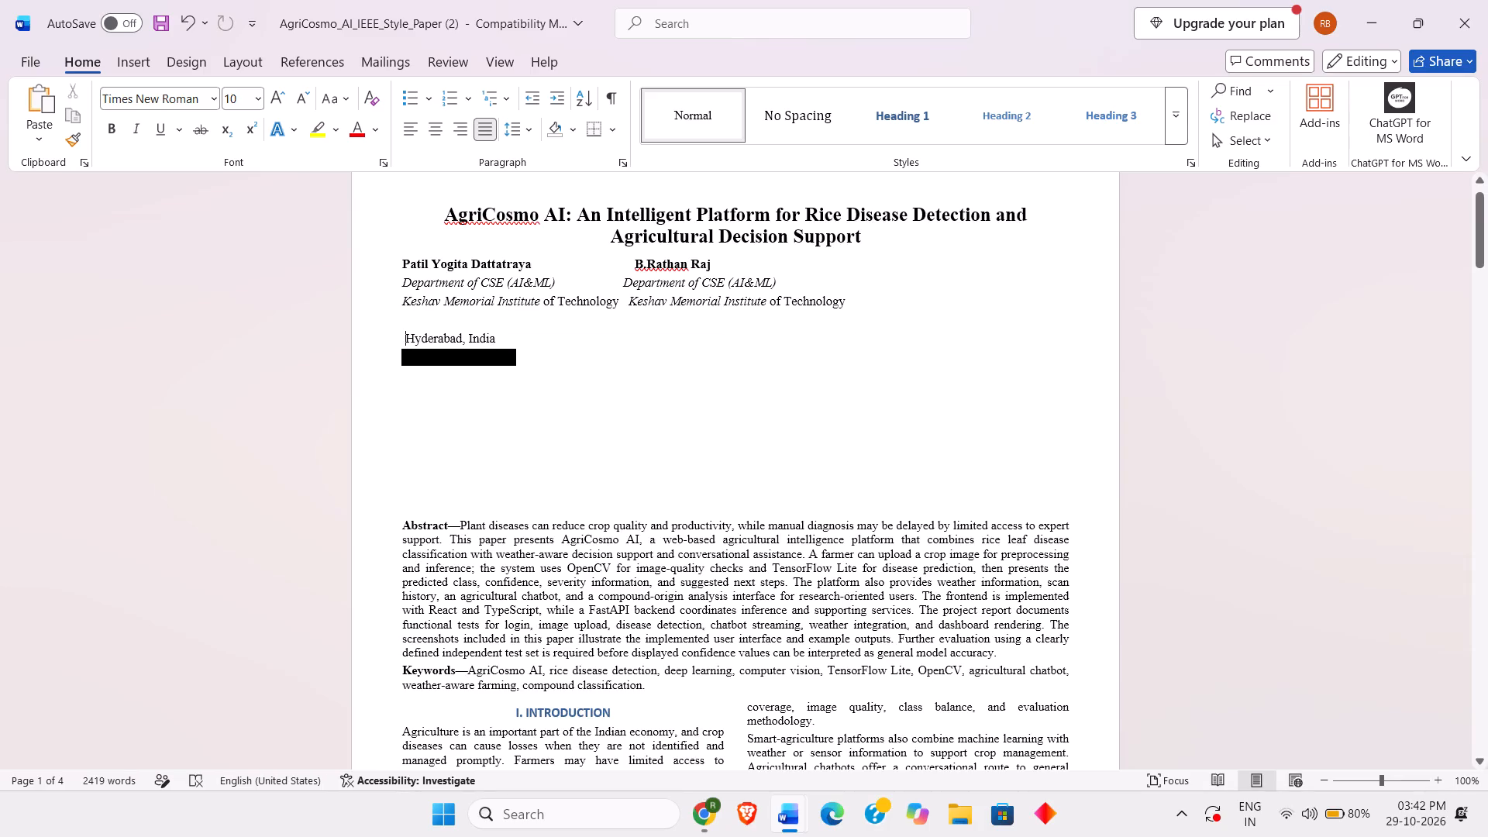
key("BackSpace")
key("BackSpace")
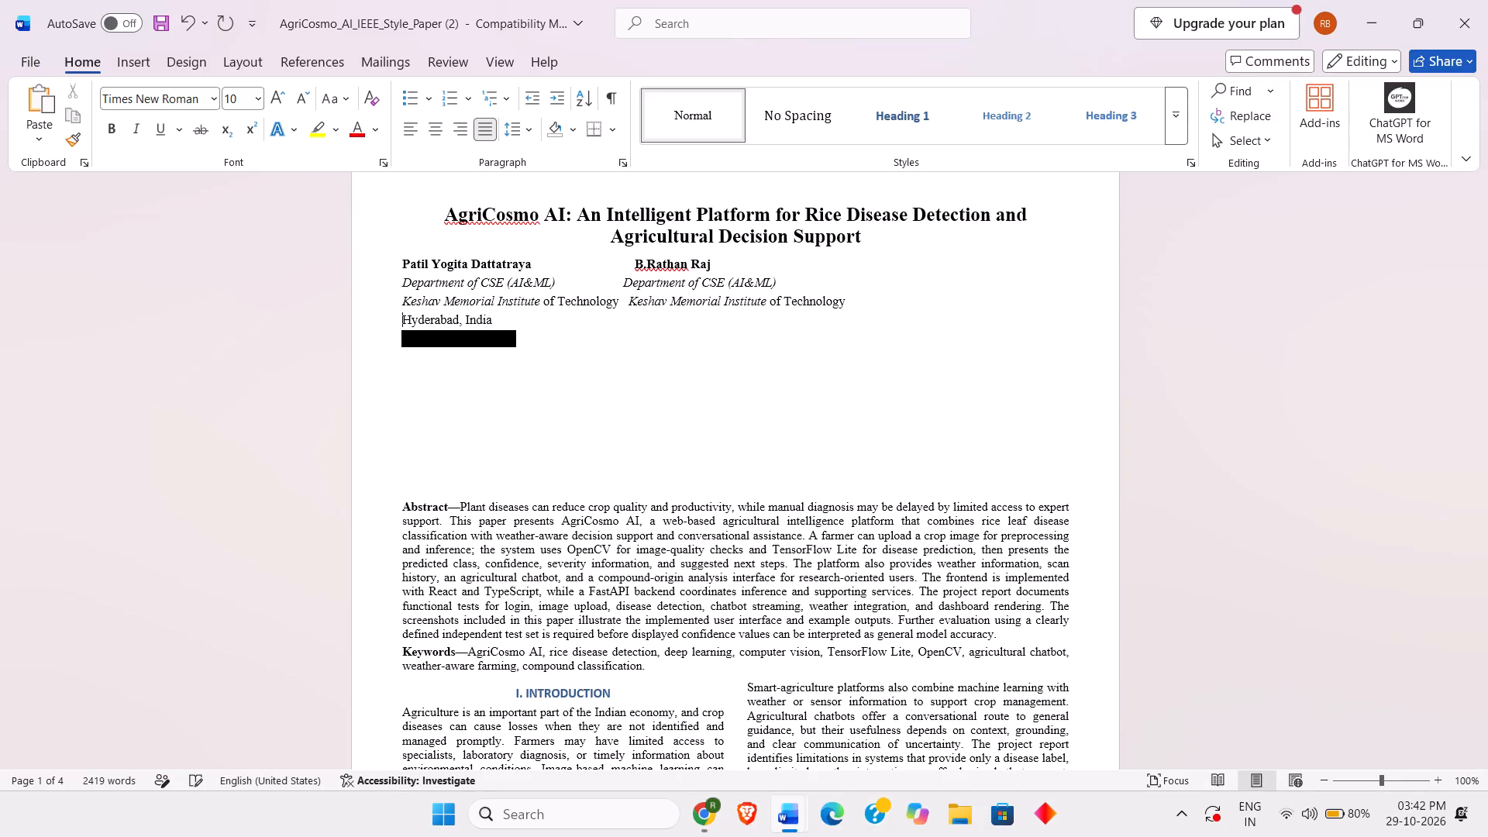
Add a wide gap of spaces after "Hyderabad, India" to reach the second author's column.
left_click(640, 325)
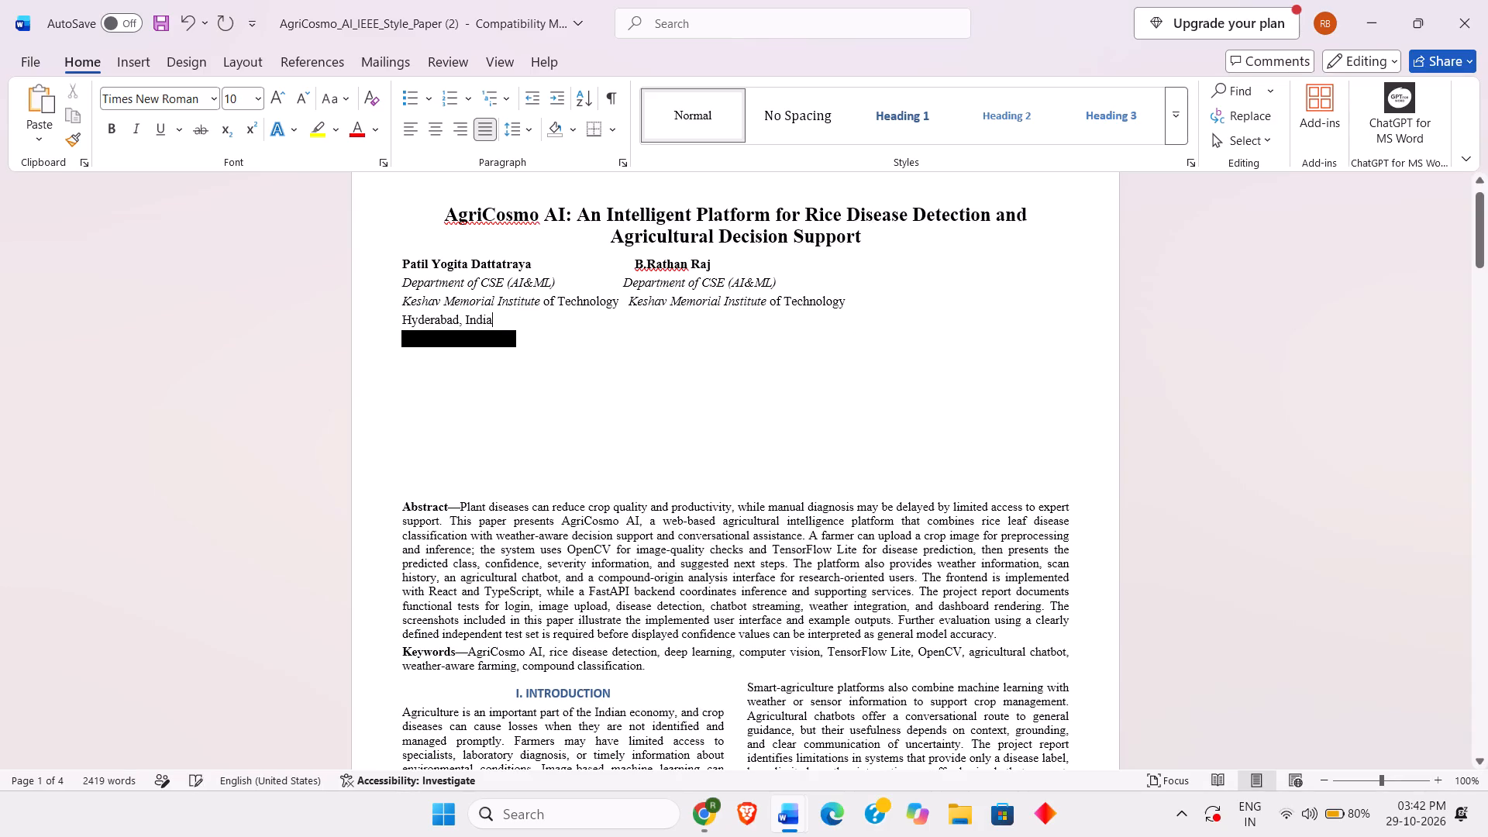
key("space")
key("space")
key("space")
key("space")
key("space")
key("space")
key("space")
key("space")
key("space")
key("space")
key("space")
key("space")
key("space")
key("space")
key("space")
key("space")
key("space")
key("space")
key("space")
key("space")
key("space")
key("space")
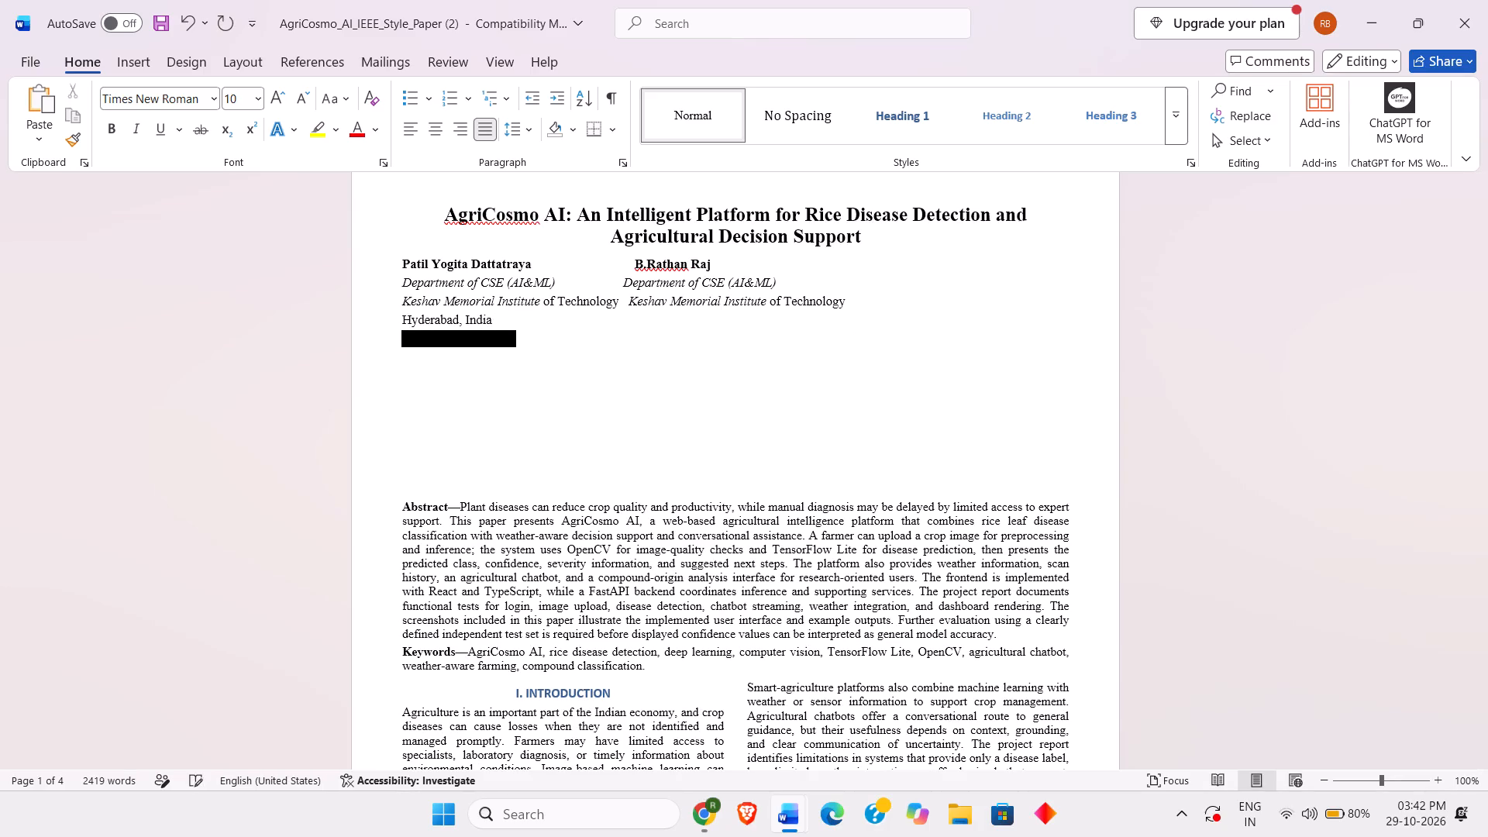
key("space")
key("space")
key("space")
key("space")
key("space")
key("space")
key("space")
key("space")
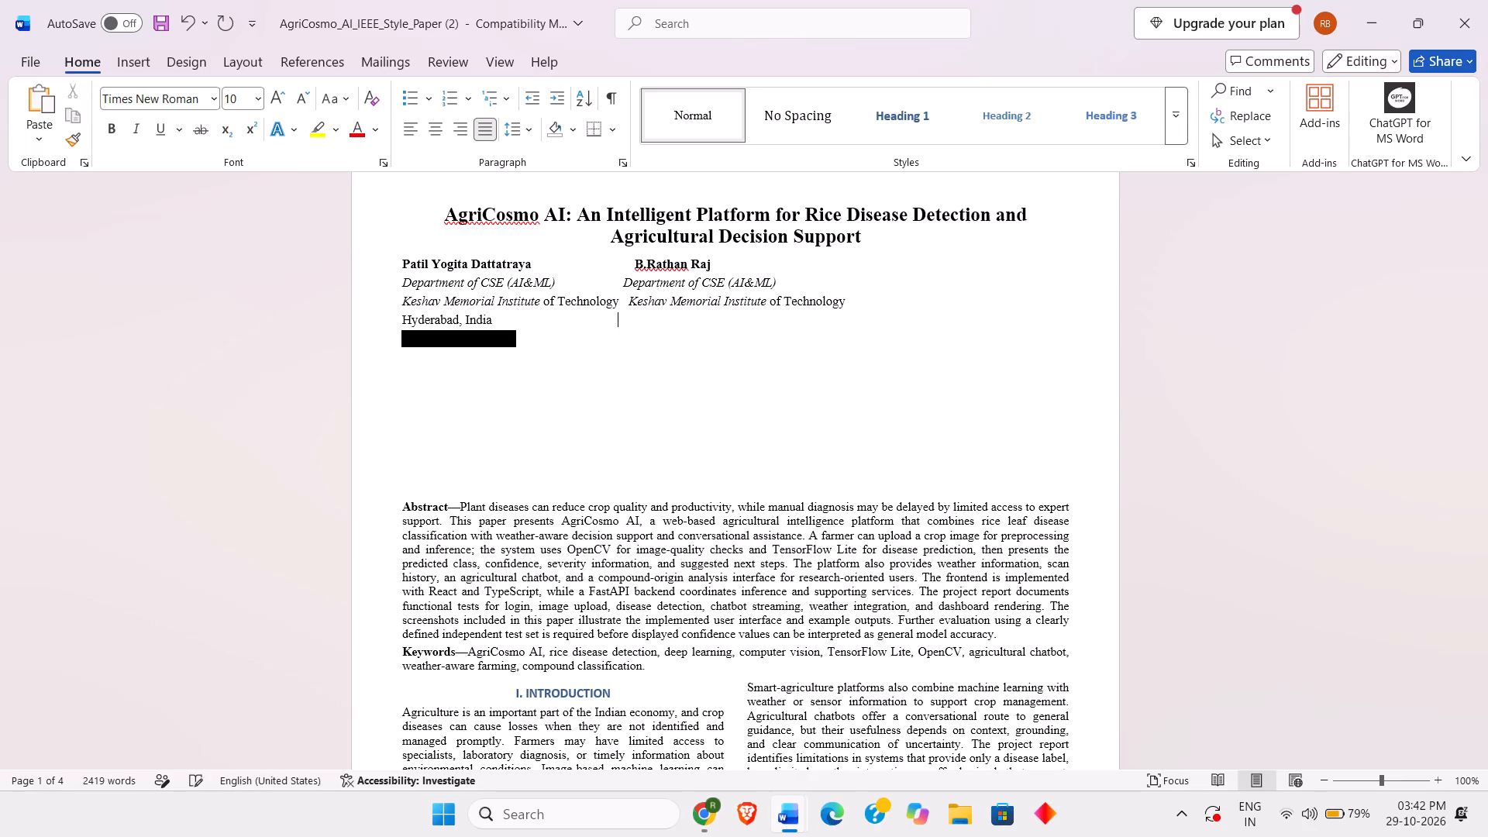
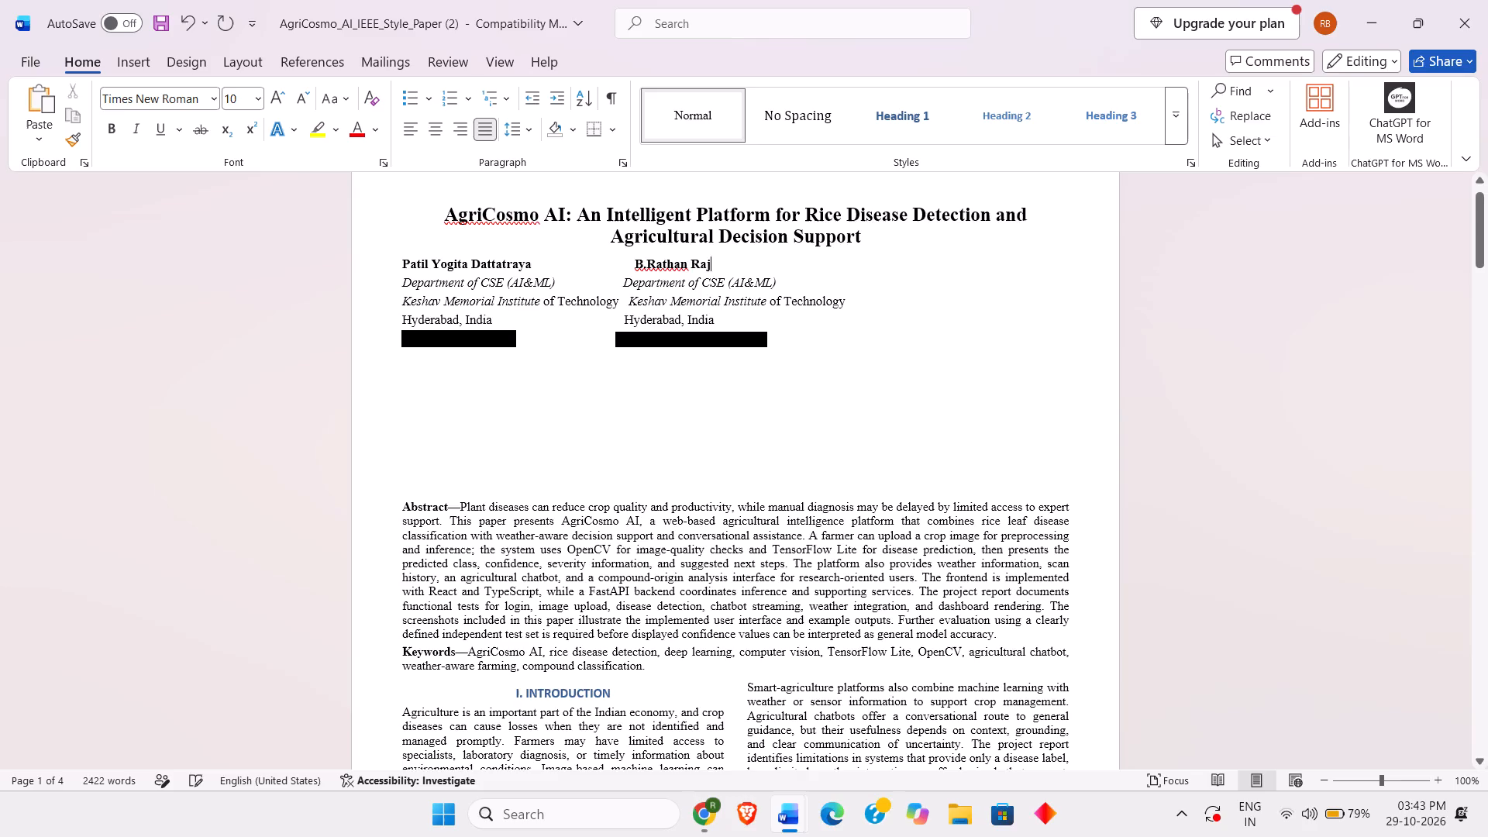
Add the third author's name on the author name line after a wide gap of spaces, without an extra line break.
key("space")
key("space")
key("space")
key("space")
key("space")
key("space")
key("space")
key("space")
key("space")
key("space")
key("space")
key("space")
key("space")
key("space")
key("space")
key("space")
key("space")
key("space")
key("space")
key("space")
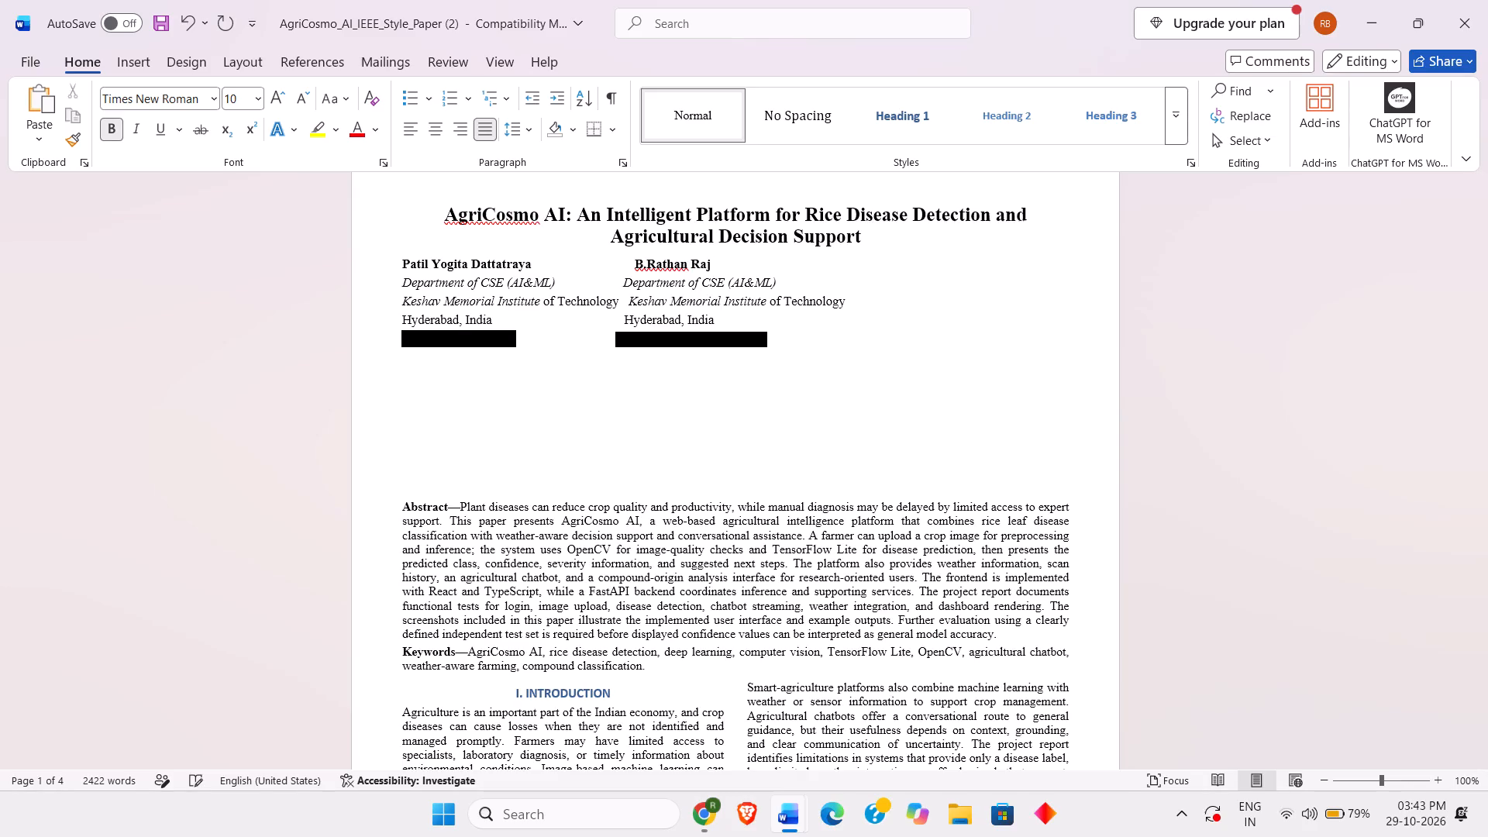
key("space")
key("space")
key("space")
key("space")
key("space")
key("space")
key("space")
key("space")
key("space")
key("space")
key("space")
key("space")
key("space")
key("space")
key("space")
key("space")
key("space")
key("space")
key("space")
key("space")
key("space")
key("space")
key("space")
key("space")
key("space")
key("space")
key("BackSpace")
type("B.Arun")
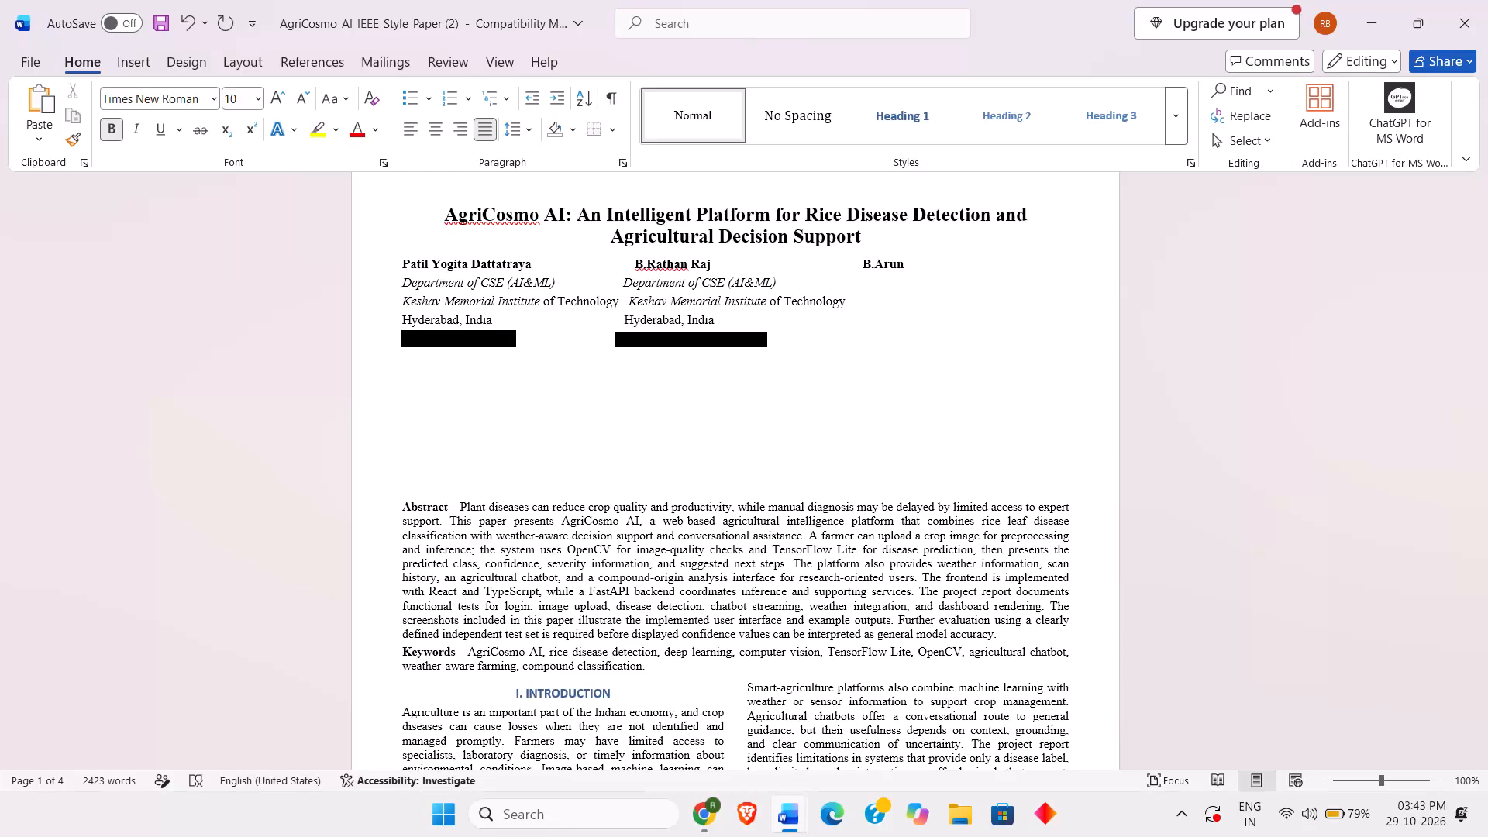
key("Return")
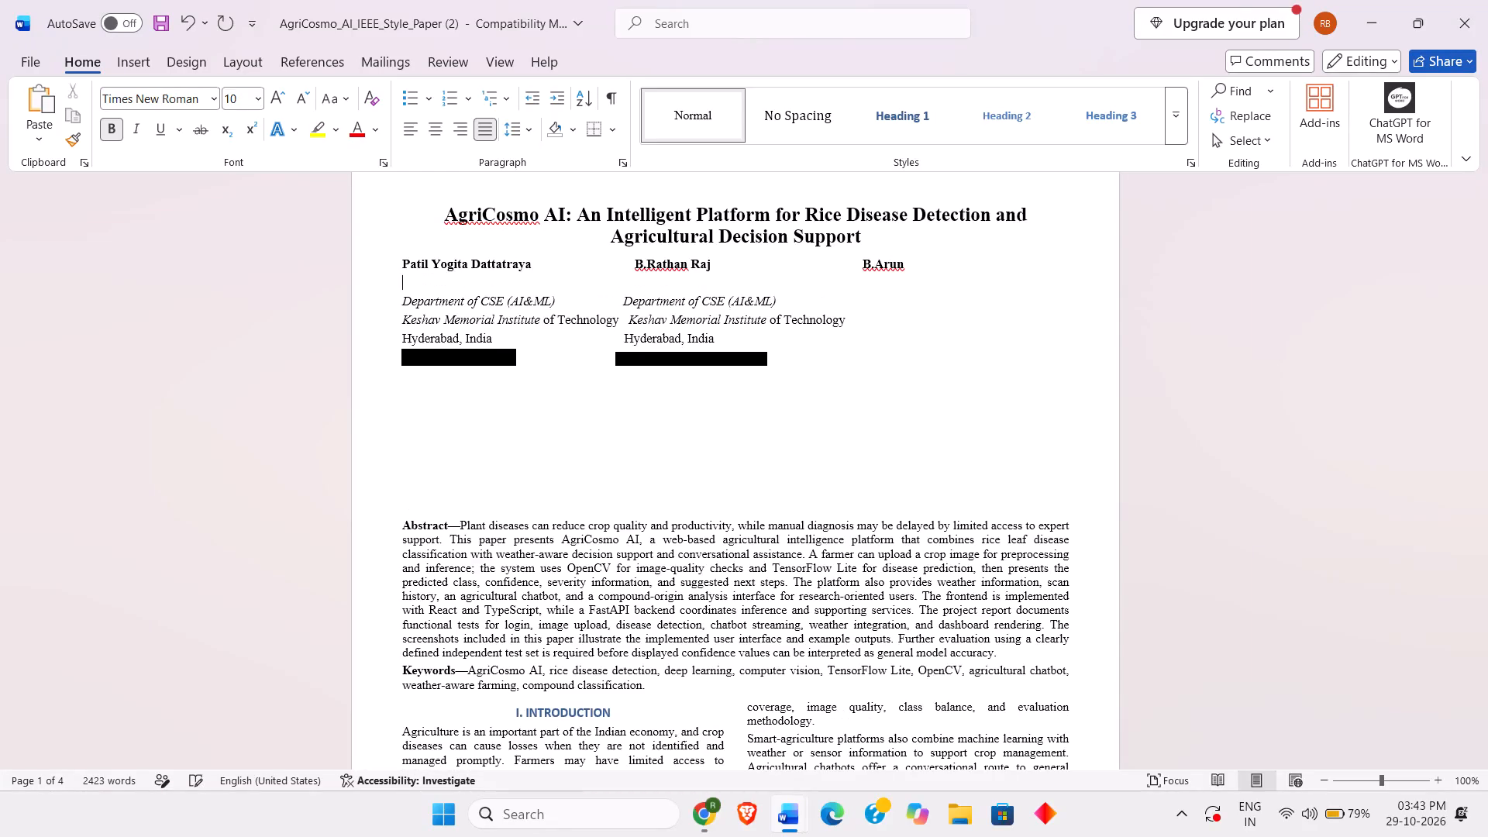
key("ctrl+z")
Copy "Department of CSE (AI&ML)" with its trailing spaces from the second author's column into the third author's column on the same line.
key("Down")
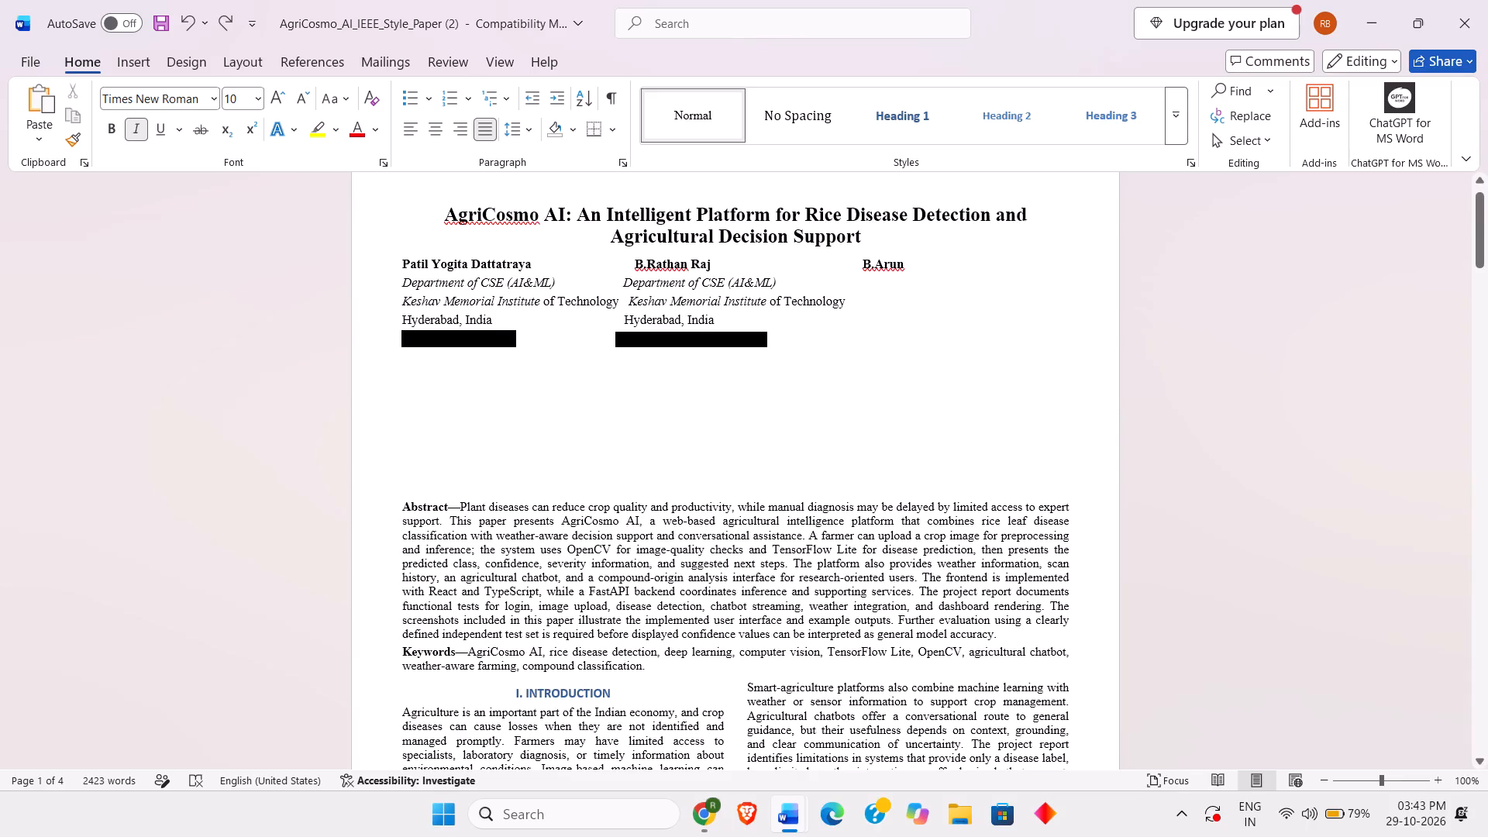
left_click_drag(780, 284, 643, 283)
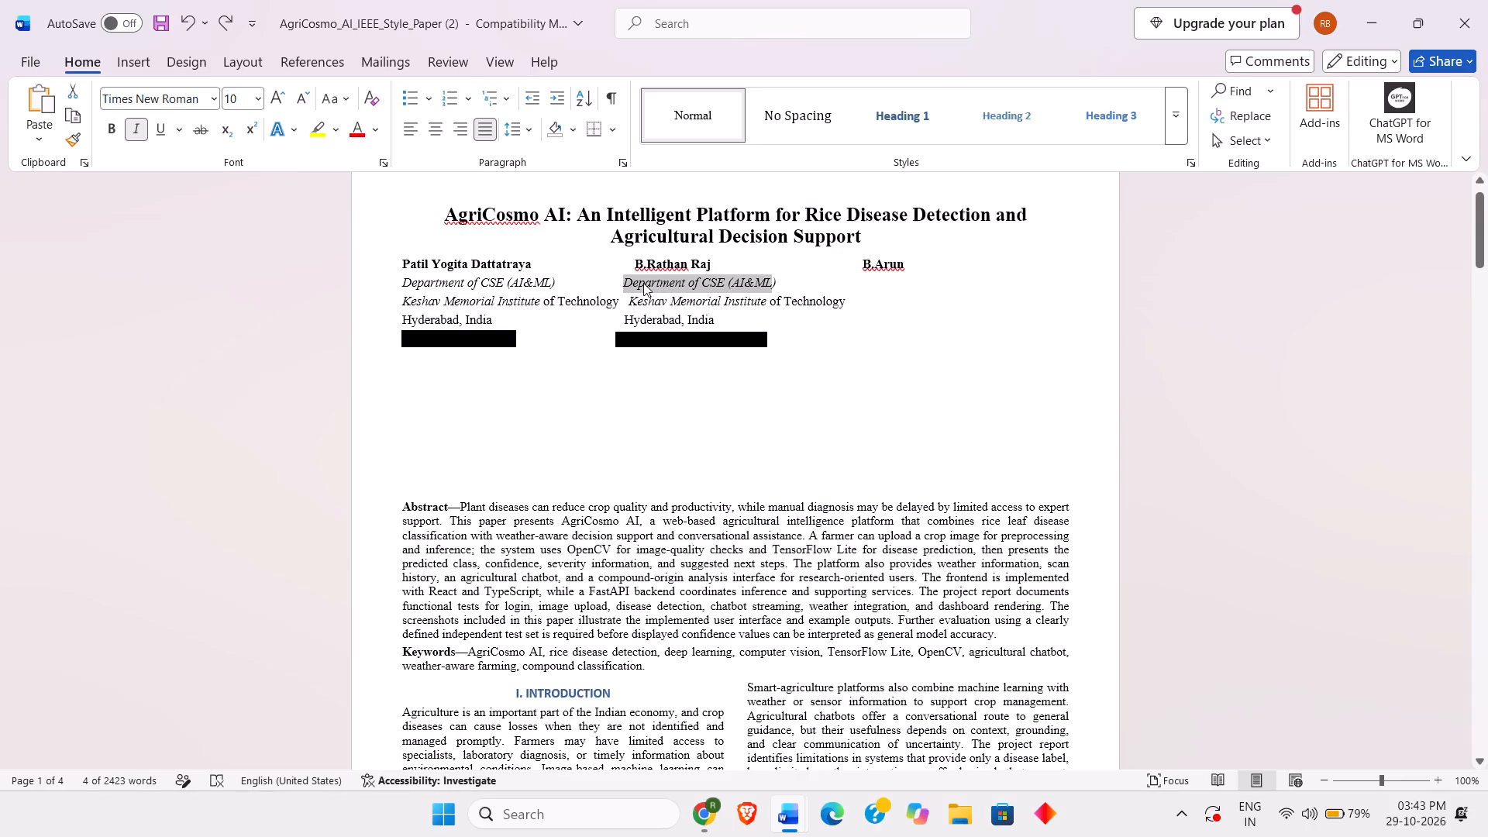
key("ctrl+c")
left_click(800, 279)
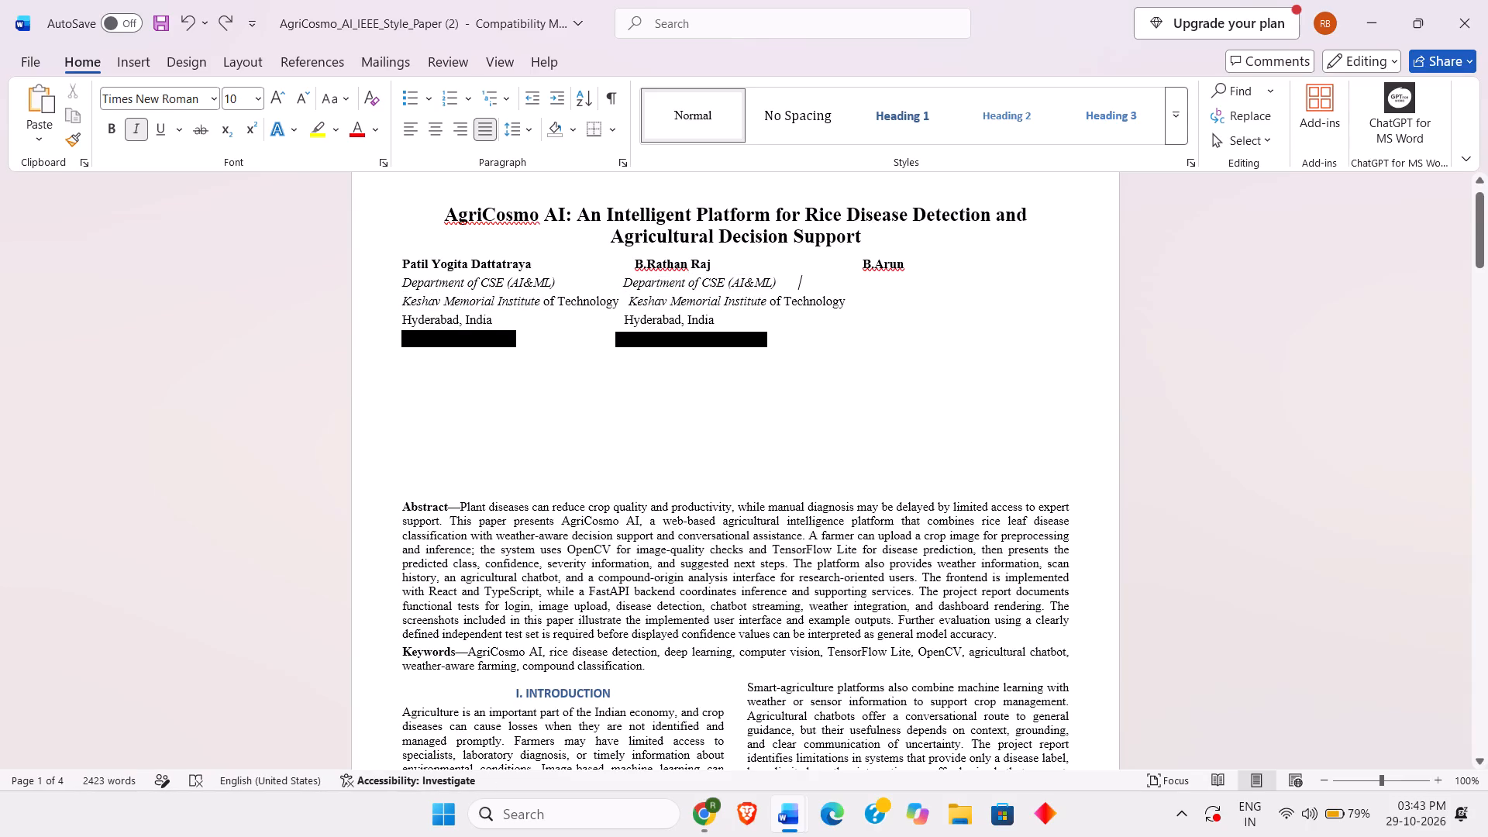
left_click_drag(781, 283, 647, 281)
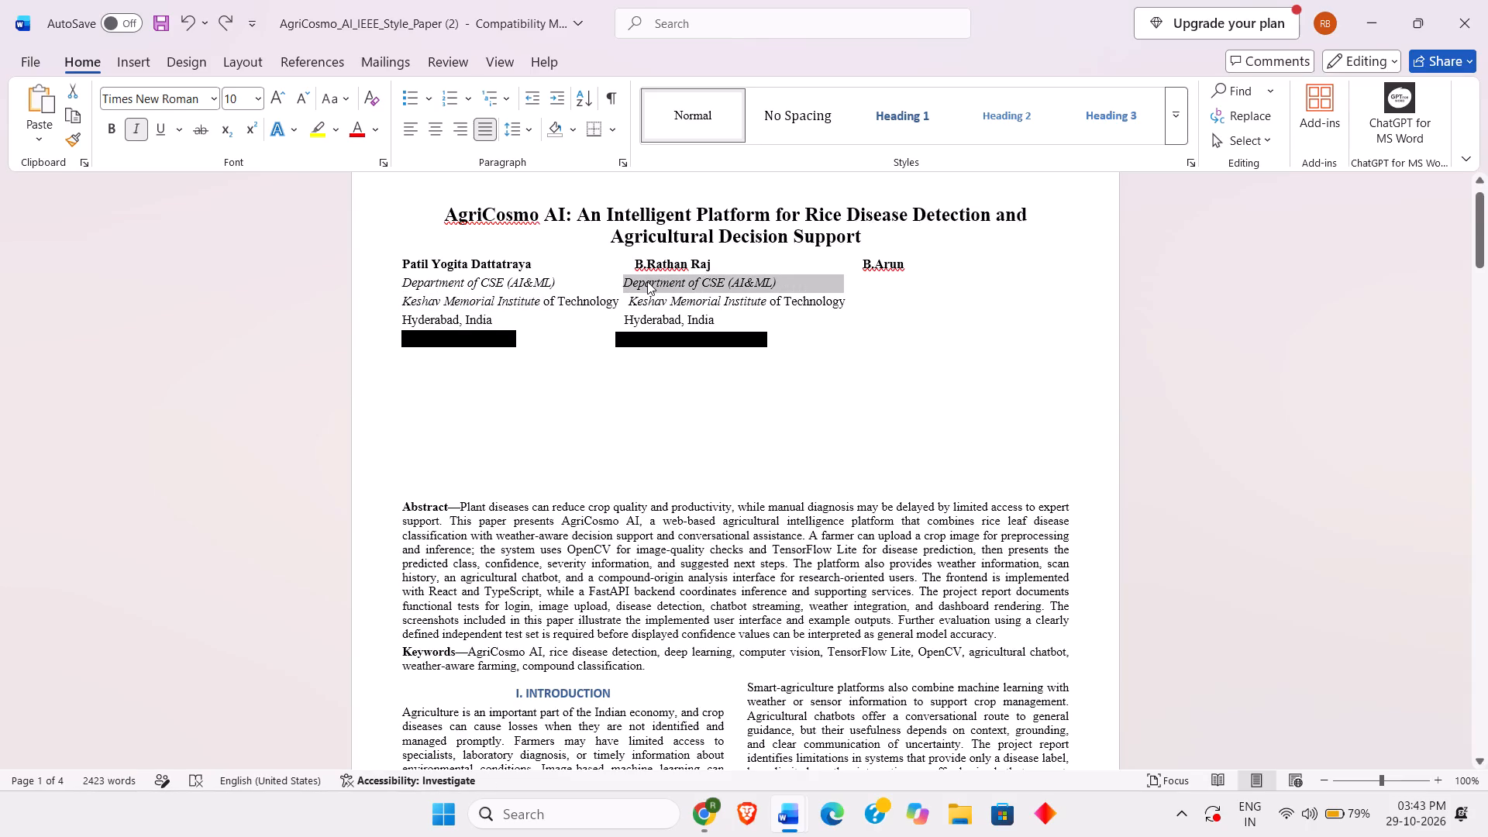
key("ctrl+c")
left_click(868, 285)
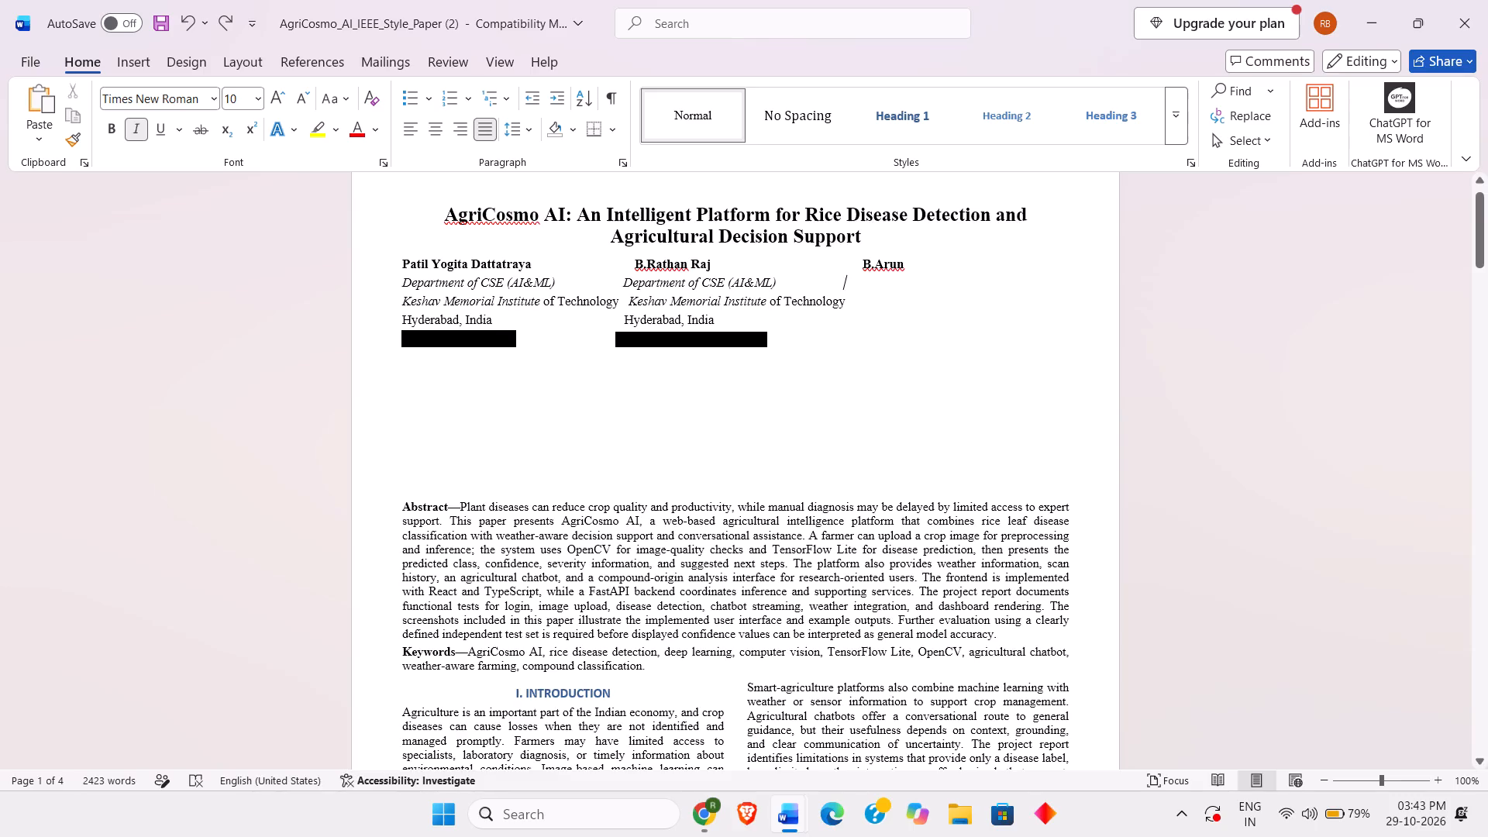
key("ctrl+v")
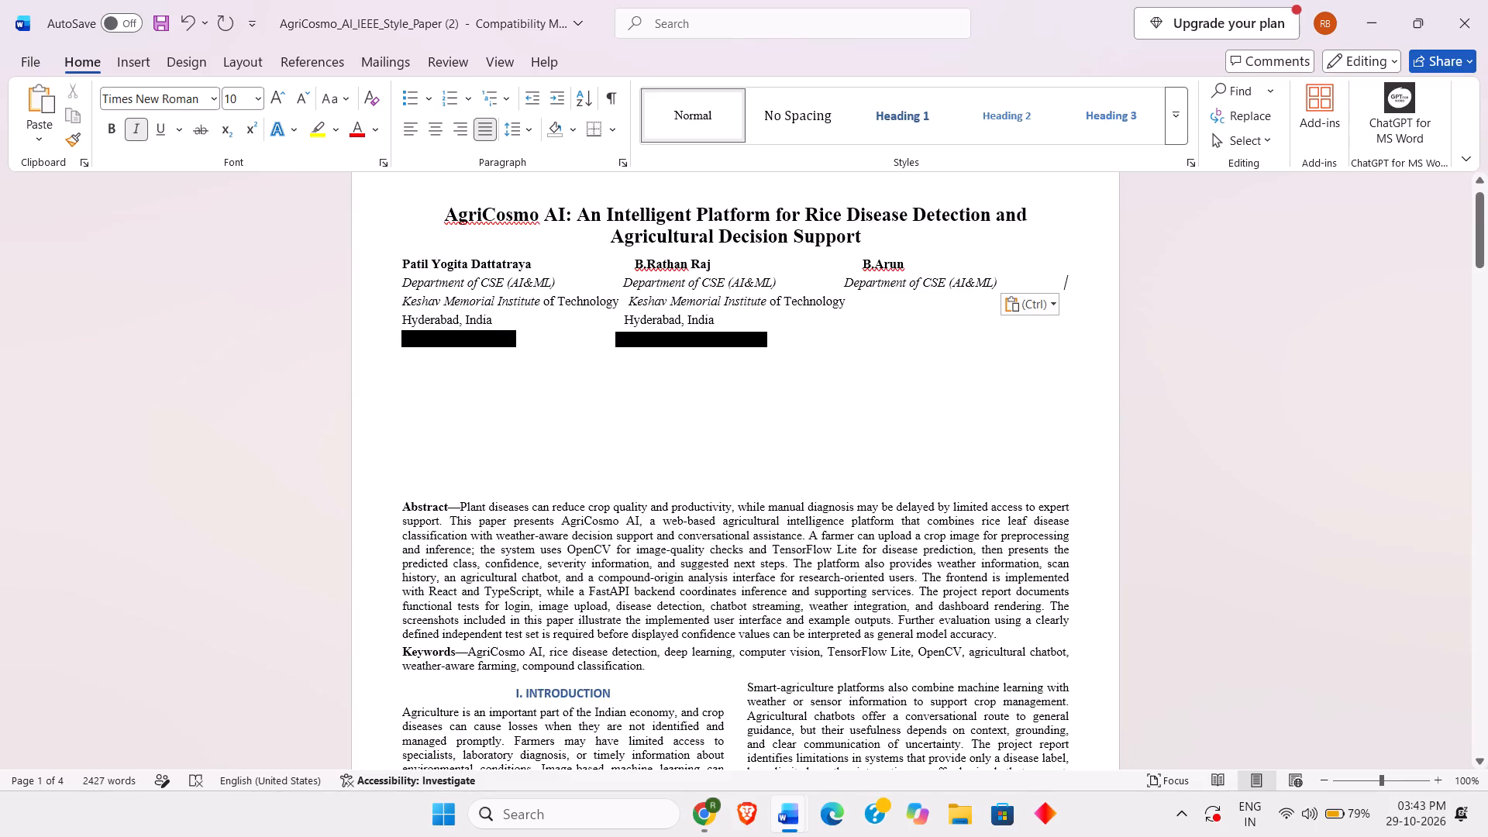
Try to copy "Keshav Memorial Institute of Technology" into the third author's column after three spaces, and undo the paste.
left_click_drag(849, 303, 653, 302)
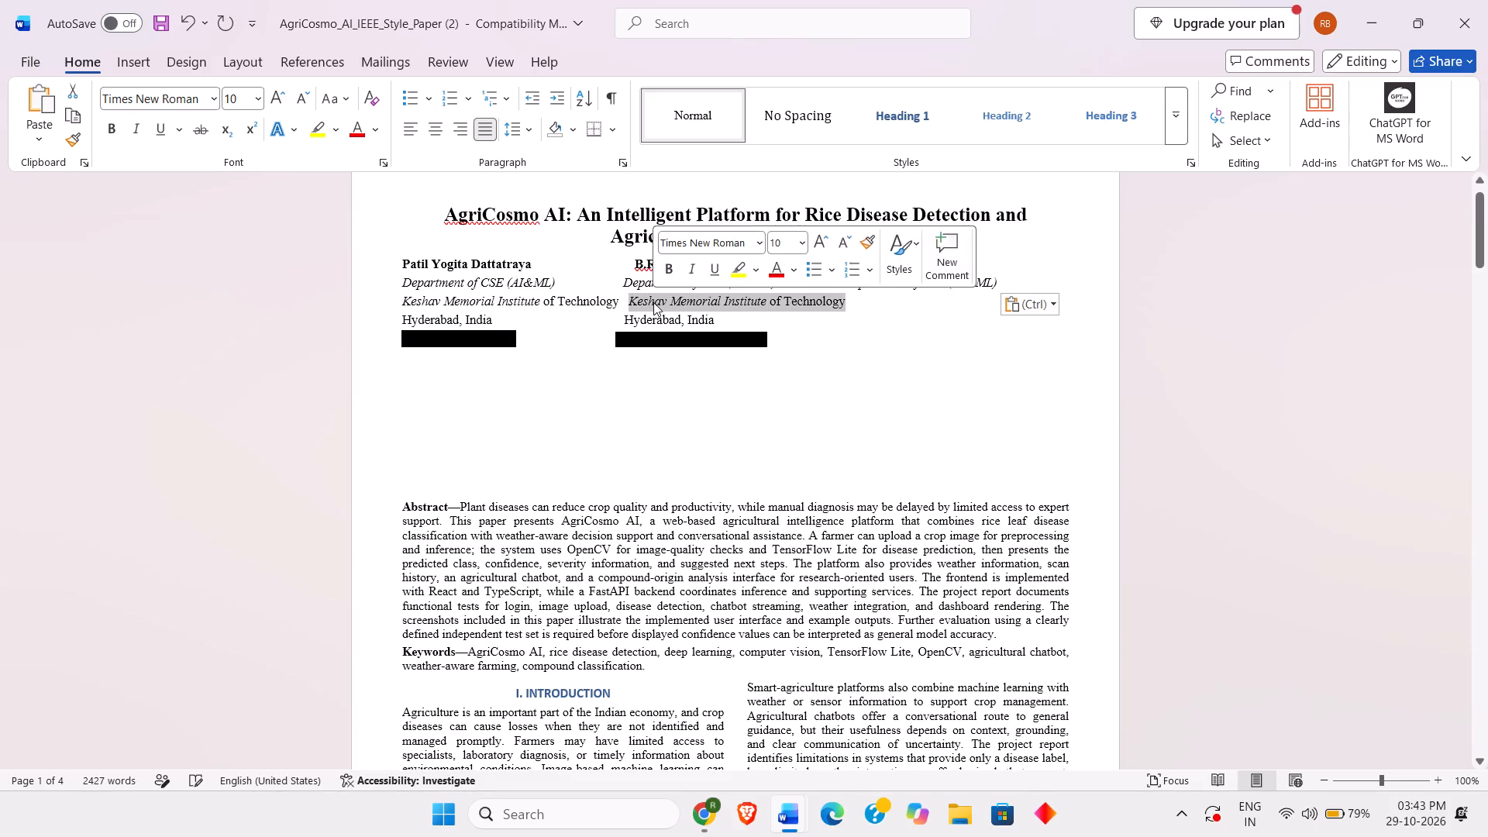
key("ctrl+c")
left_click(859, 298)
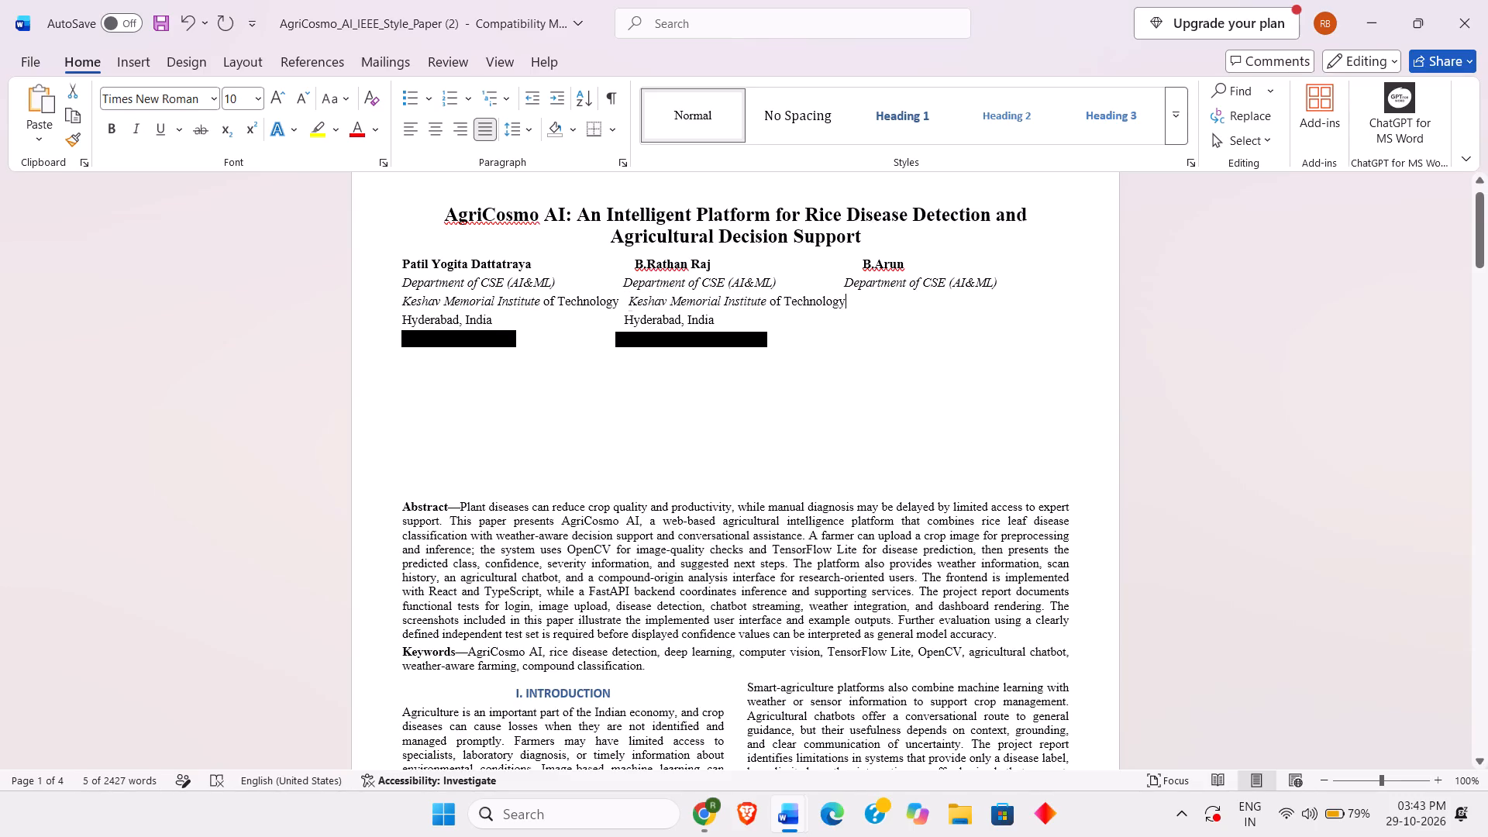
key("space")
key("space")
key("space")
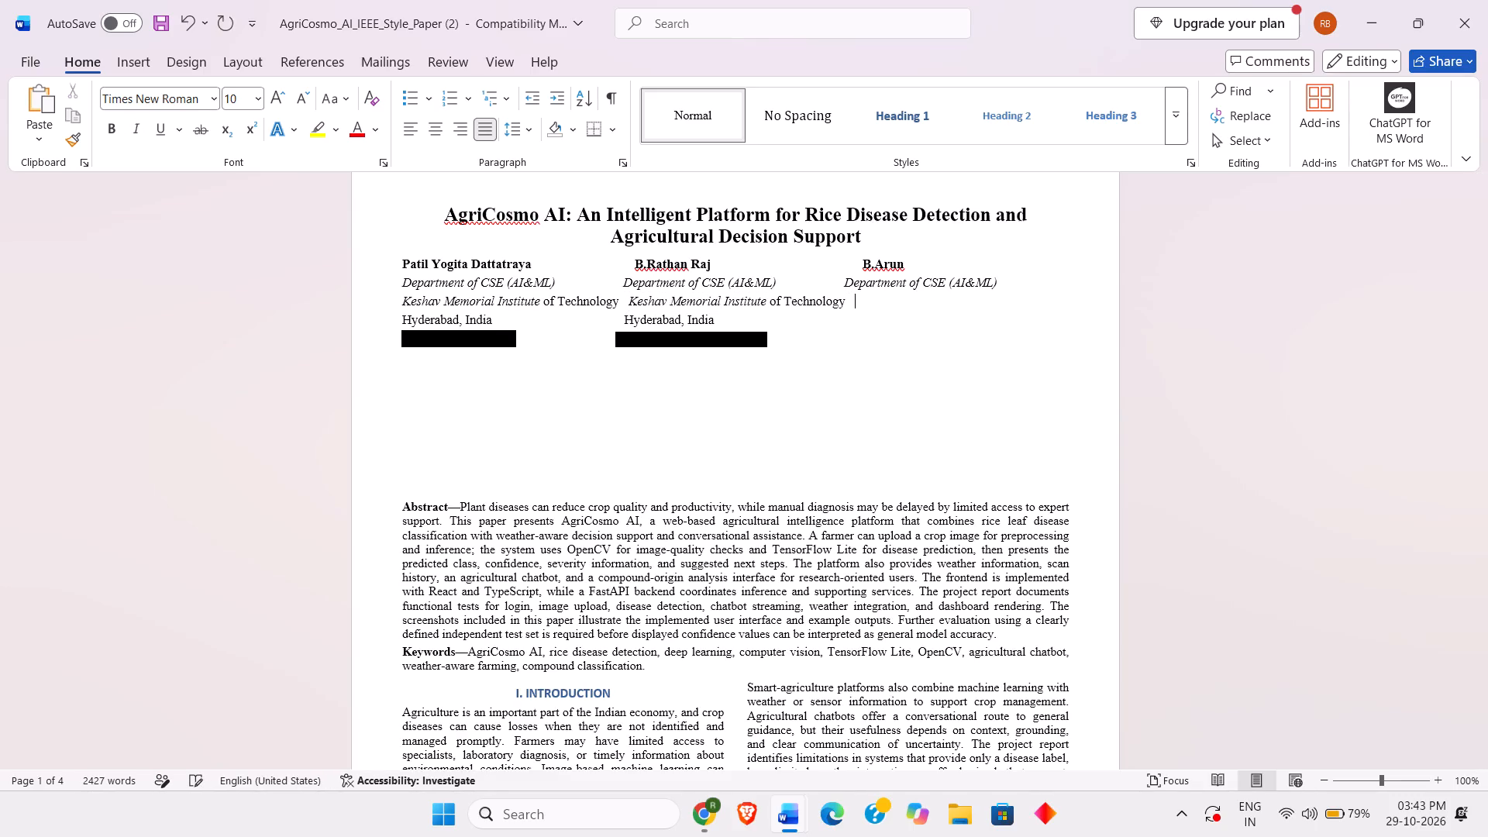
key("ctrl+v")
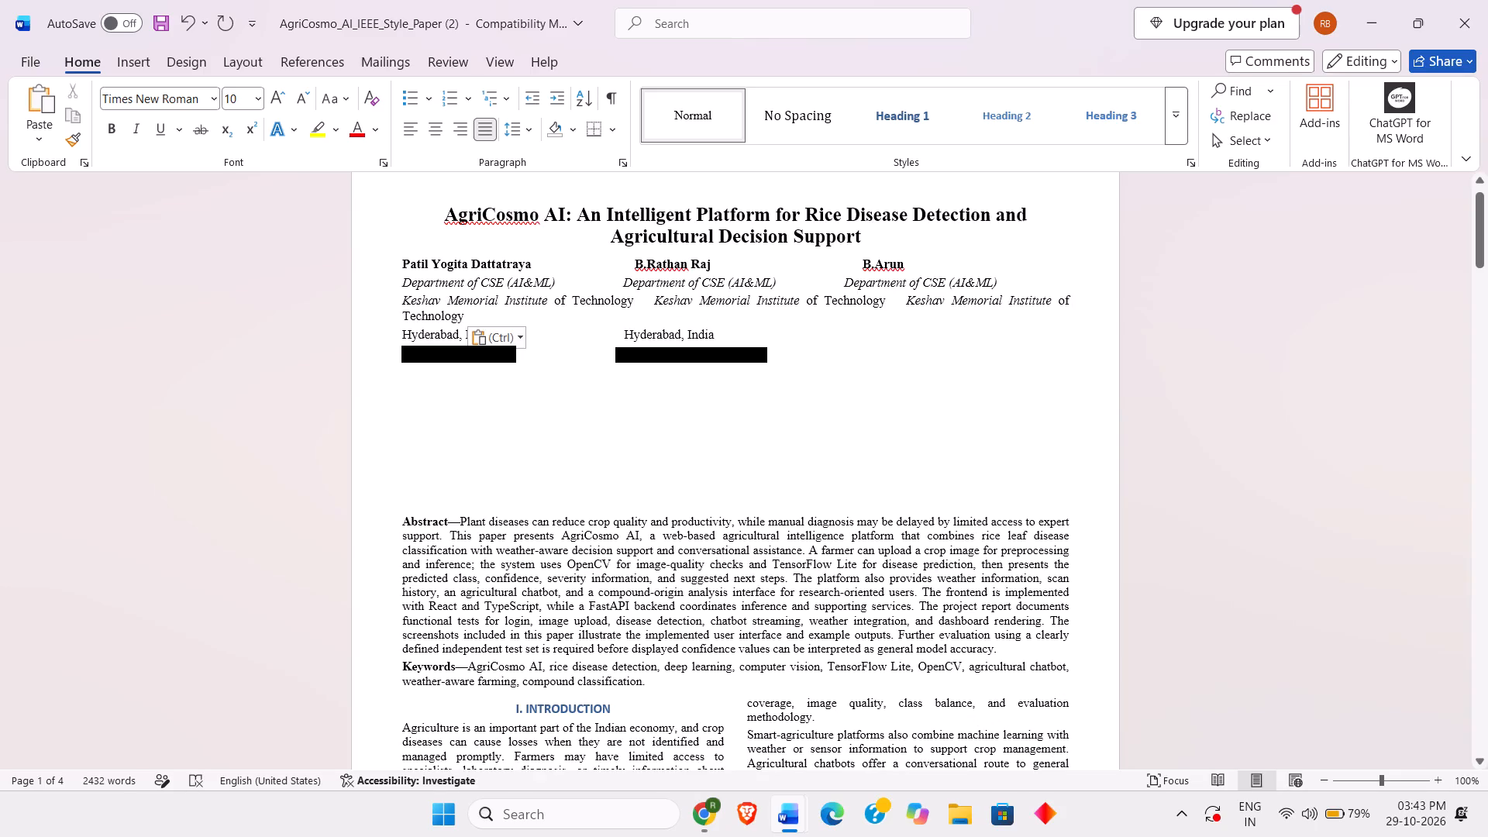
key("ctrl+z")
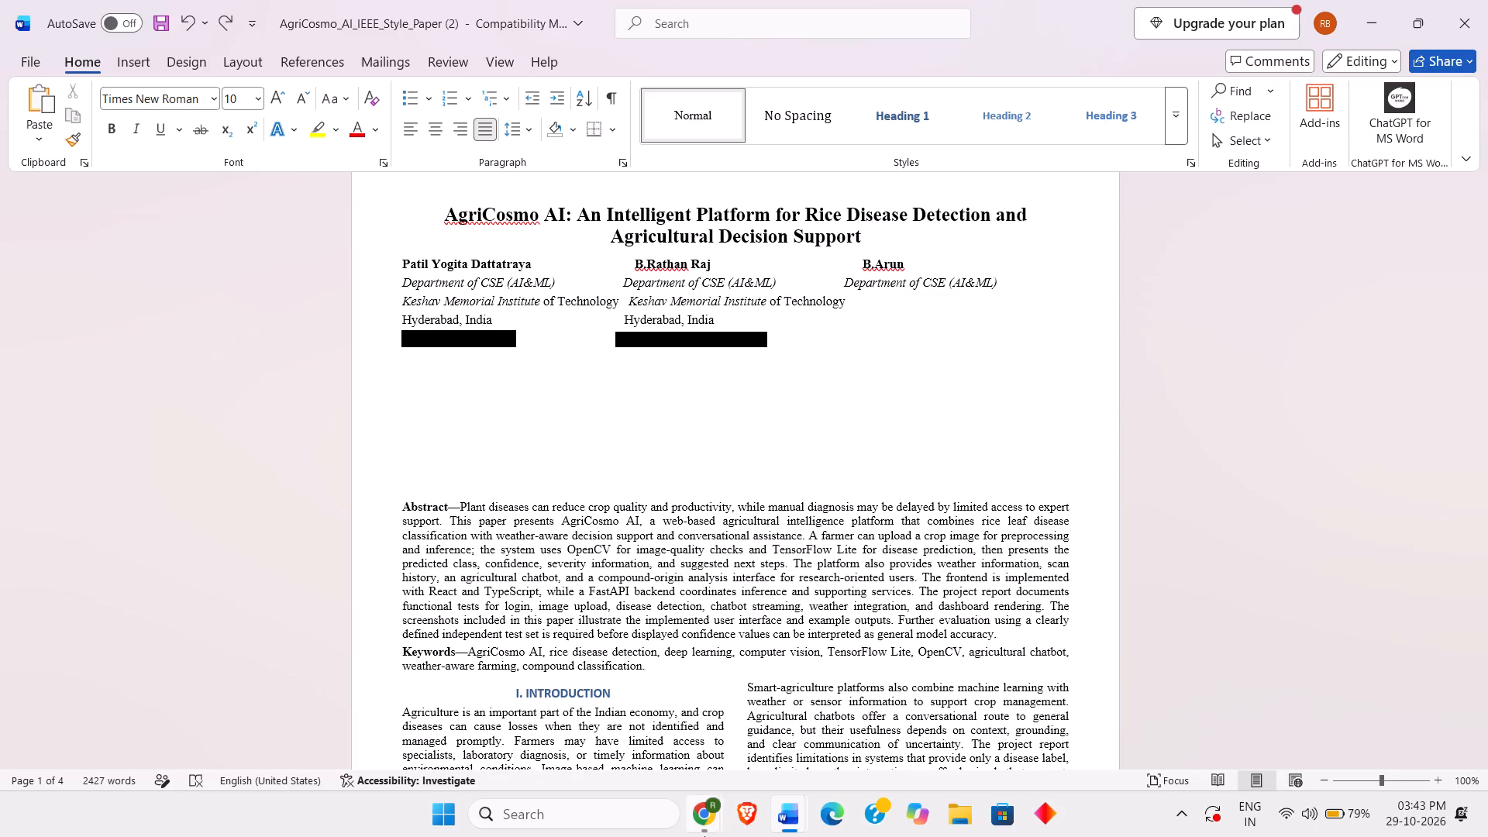
Following the Author template document's layout, break the first author's affiliation after "Keshav Memorial Institute" so "of Technology" starts a new line.
left_click(844, 724)
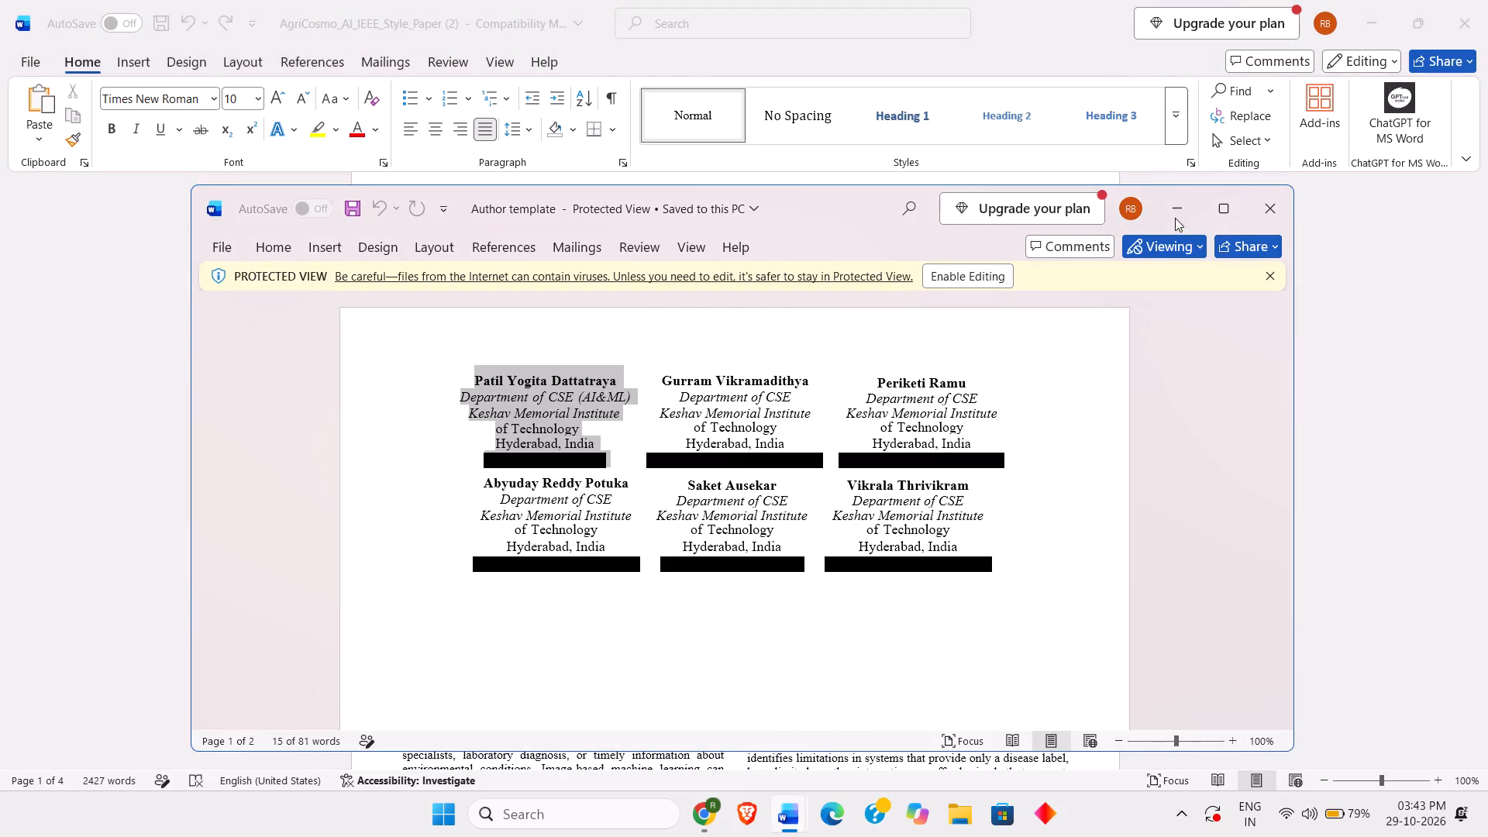
left_click(1174, 220)
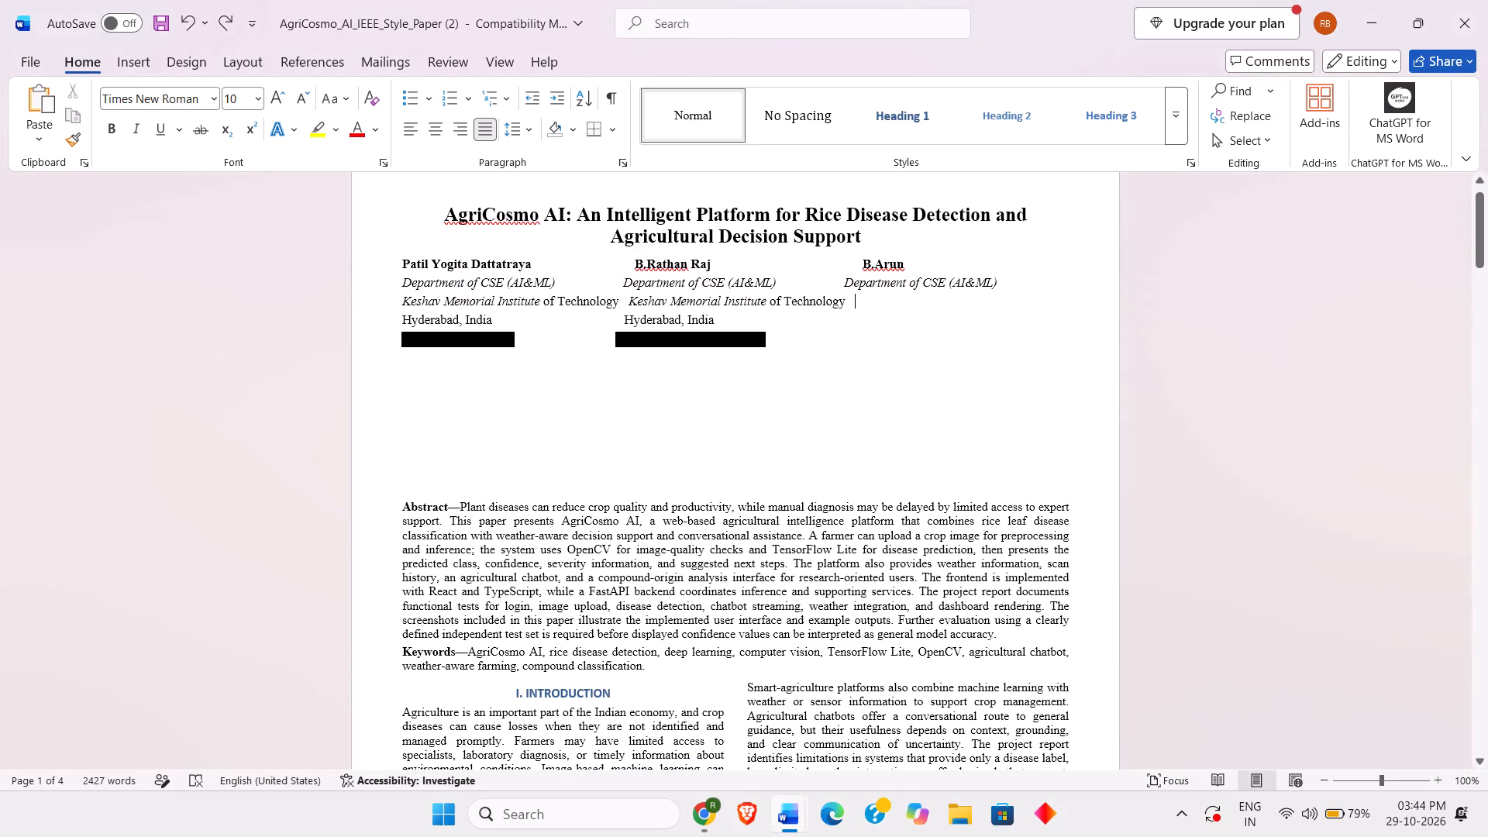
left_click(544, 302)
key("Return")
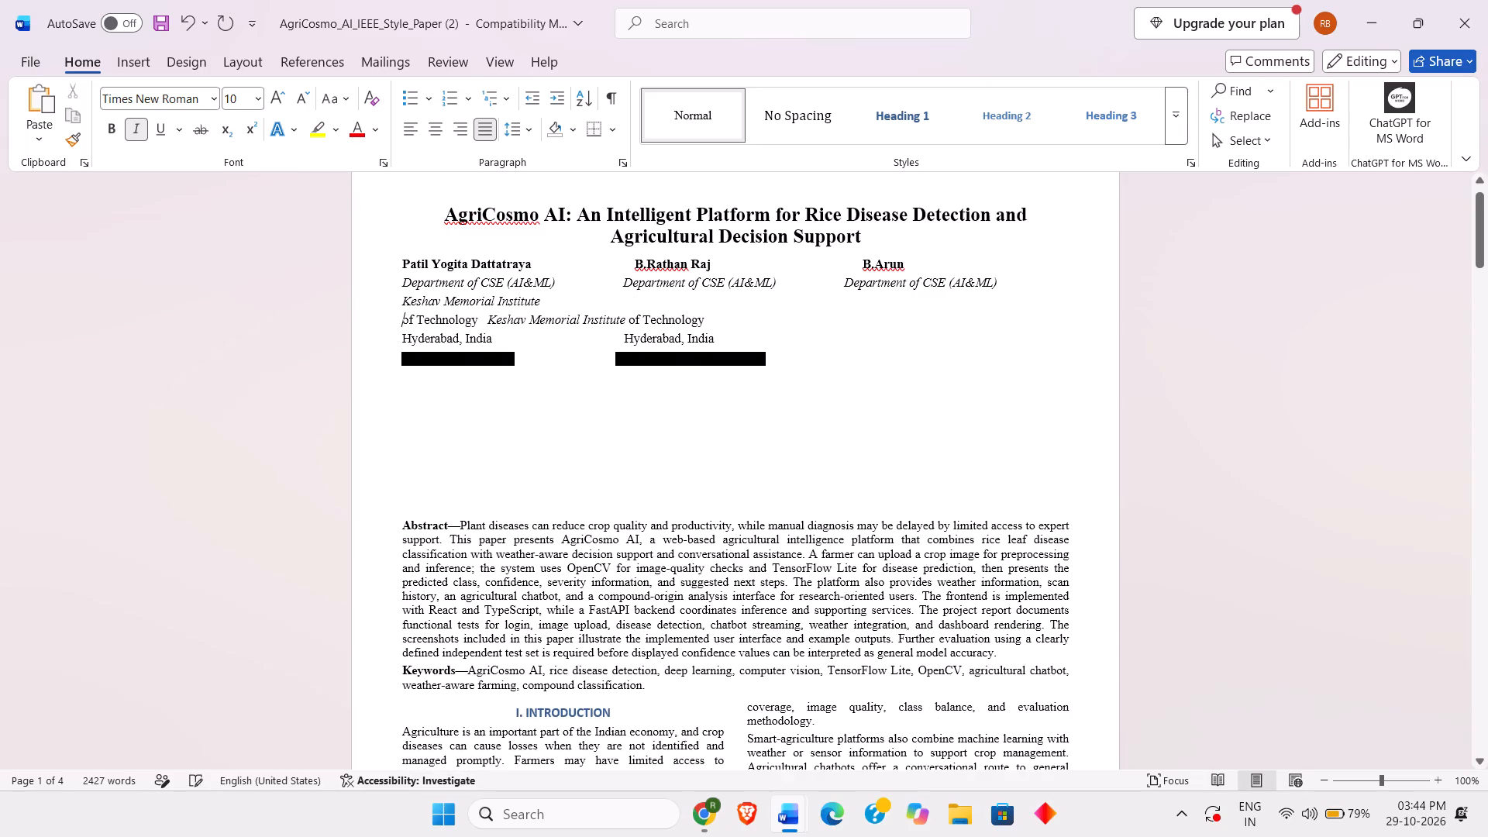
Widen the gap after the first author's "of Technology" with spaces ahead of the second author's affiliation.
left_click(487, 319)
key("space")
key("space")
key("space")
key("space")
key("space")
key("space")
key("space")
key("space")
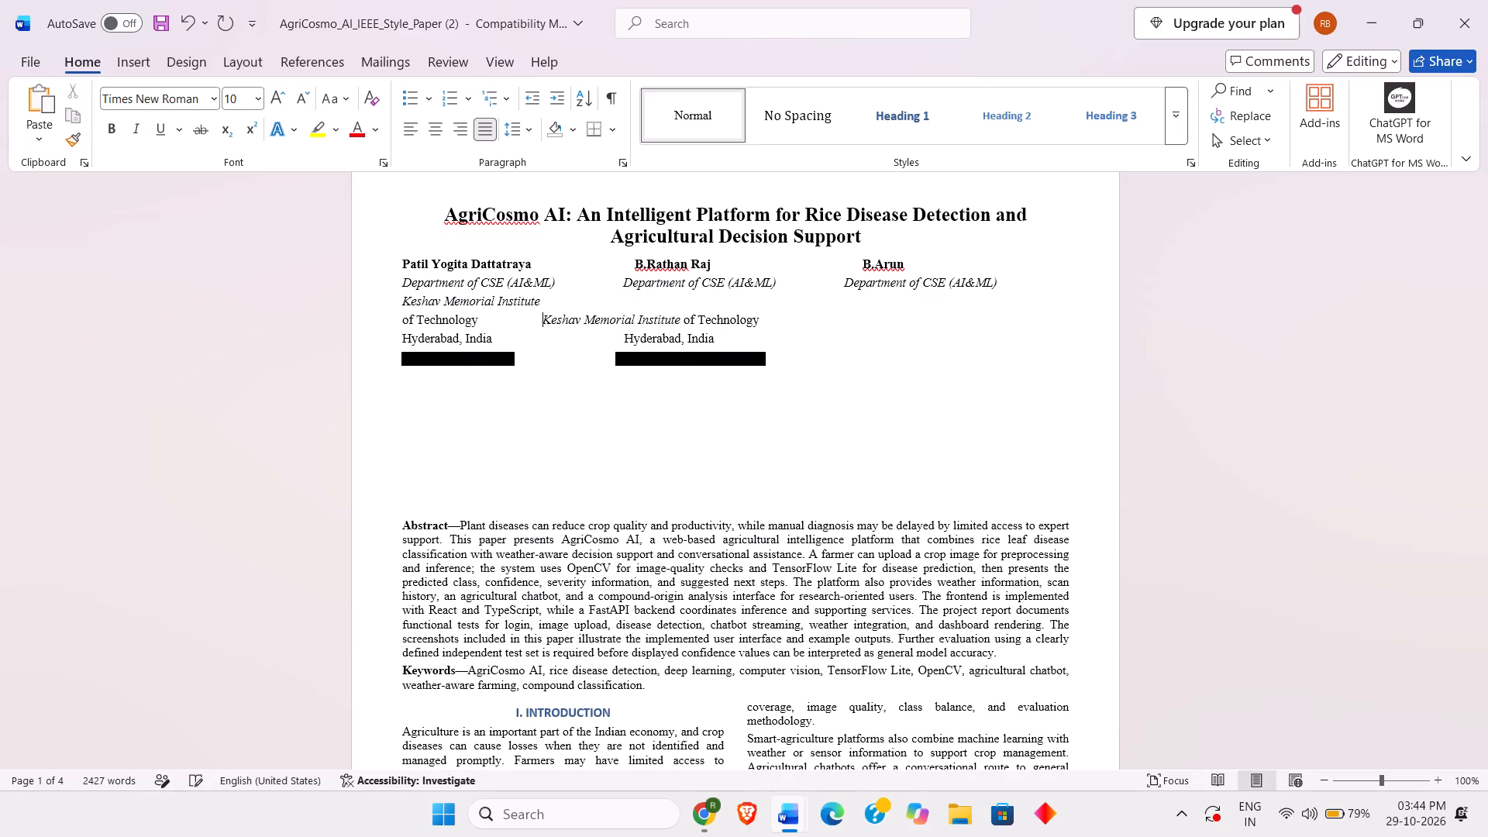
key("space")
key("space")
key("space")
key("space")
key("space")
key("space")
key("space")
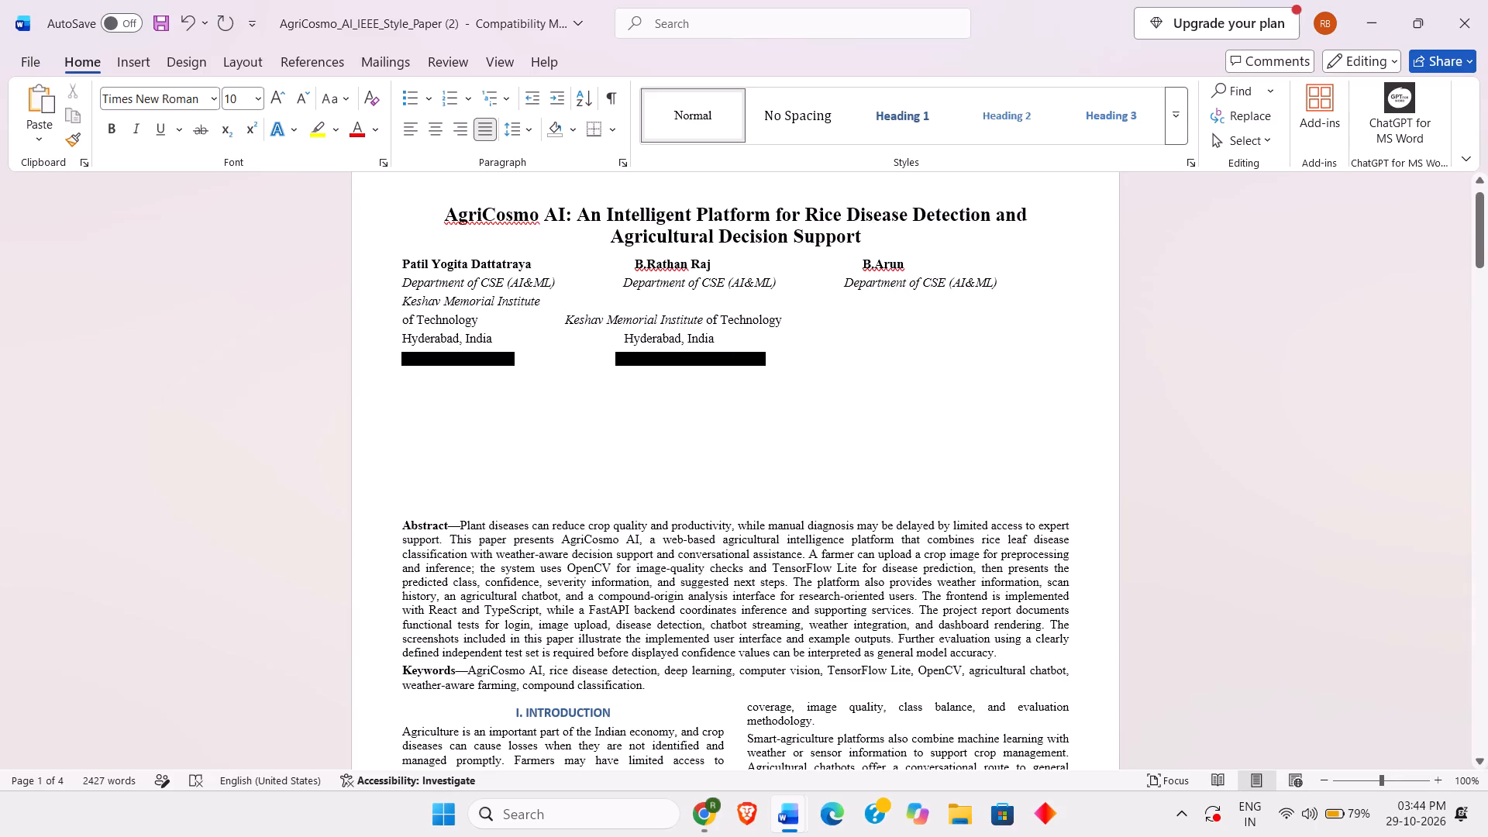
Delete the second author's "Keshav Memorial Institute of Technology" text, keeping the gap of spaces before it.
left_click_drag(787, 319, 570, 312)
key("BackSpace")
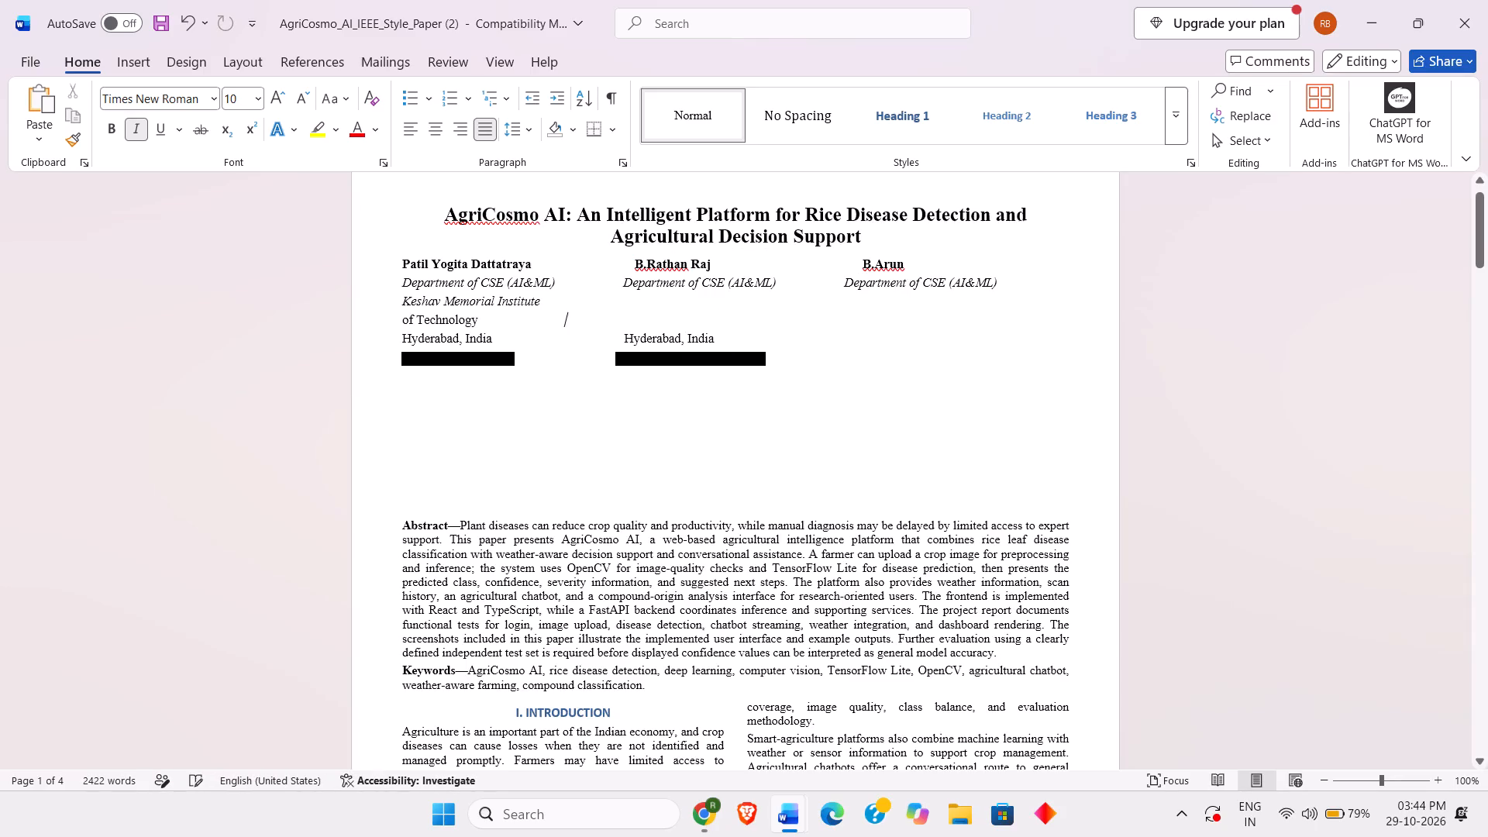
Copy the first author's two-line "Keshav Memorial Institute of Technology" and paste it in the second author's column after a wide gap of spaces.
left_click_drag(404, 303, 481, 319)
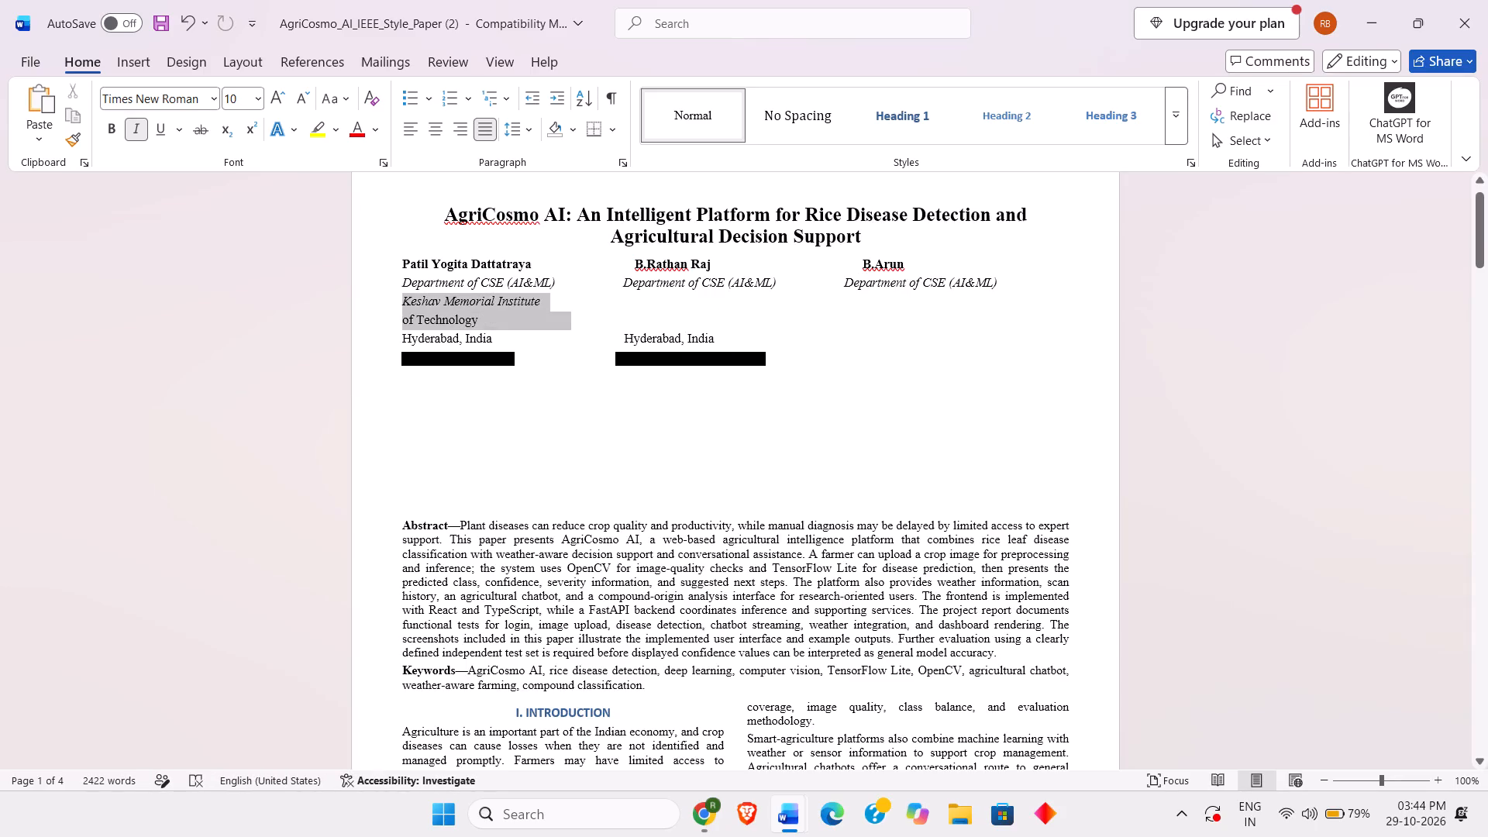
left_click_drag(481, 319, 481, 320)
key("ctrl+c")
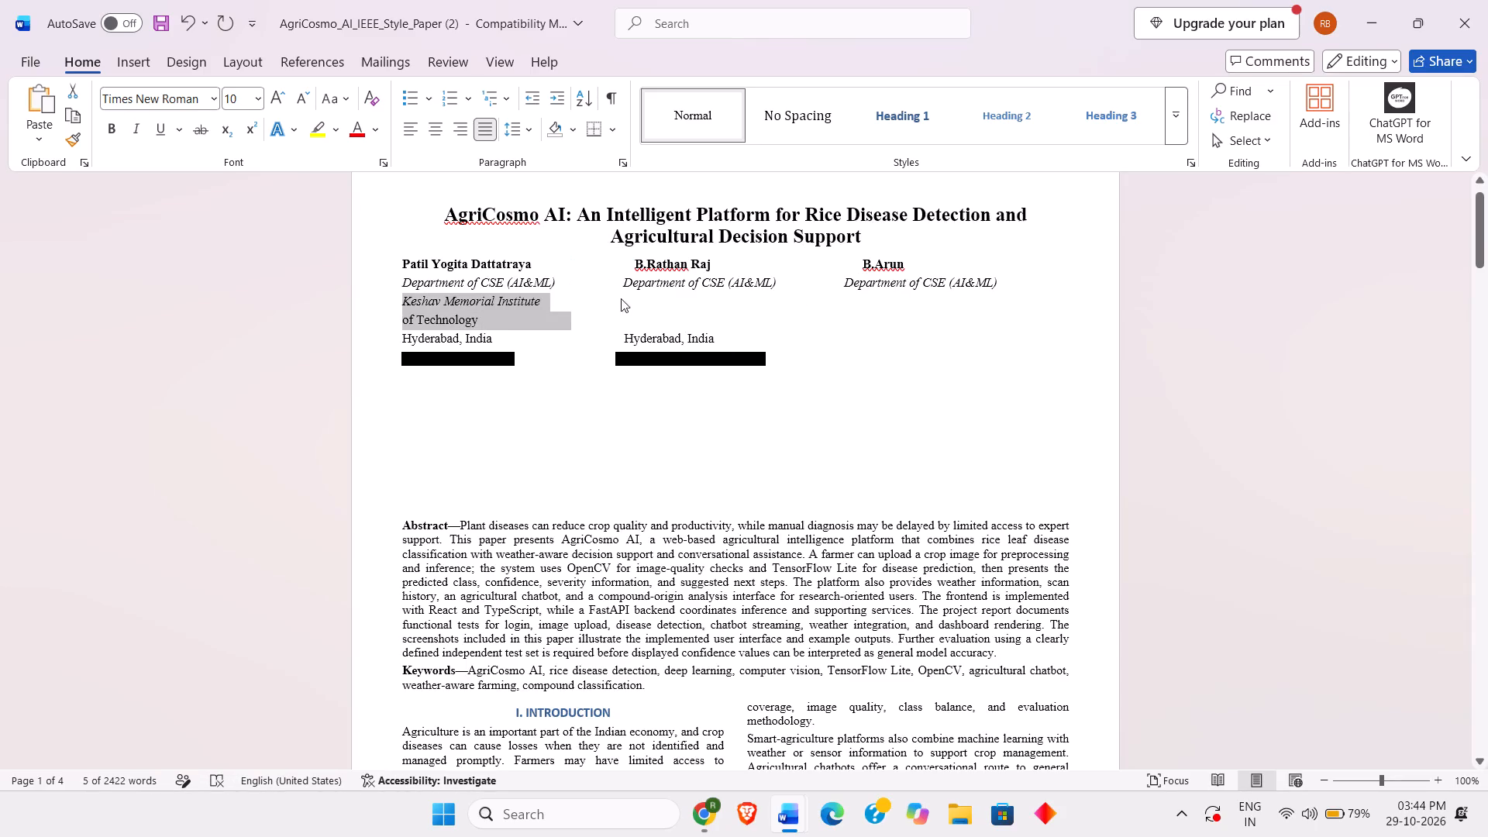
left_click(628, 295)
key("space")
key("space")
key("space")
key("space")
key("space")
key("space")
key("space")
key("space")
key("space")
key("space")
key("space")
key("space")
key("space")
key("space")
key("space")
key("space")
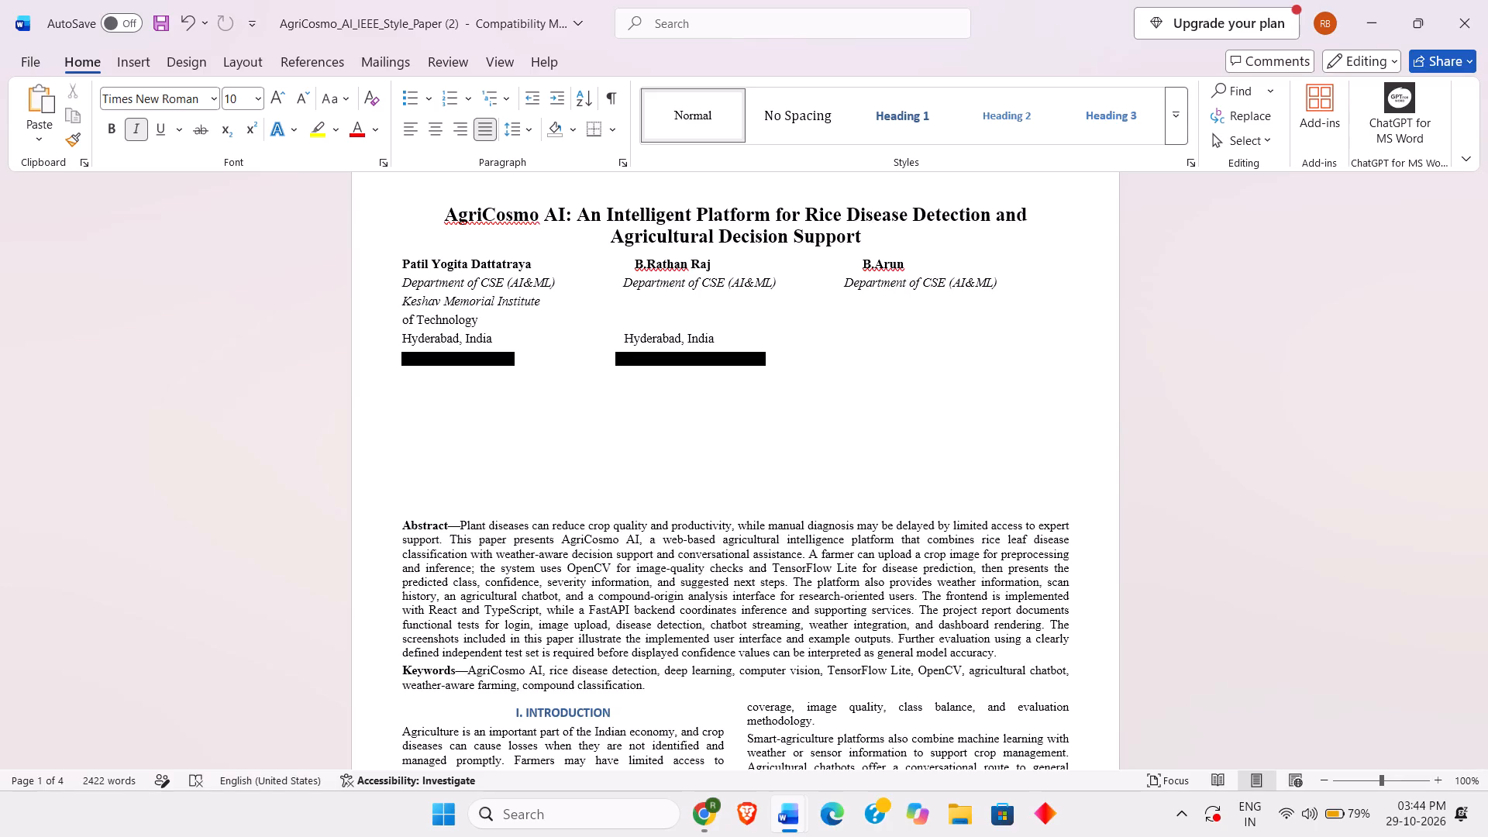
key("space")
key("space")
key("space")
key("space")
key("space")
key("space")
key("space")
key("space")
key("ctrl+v")
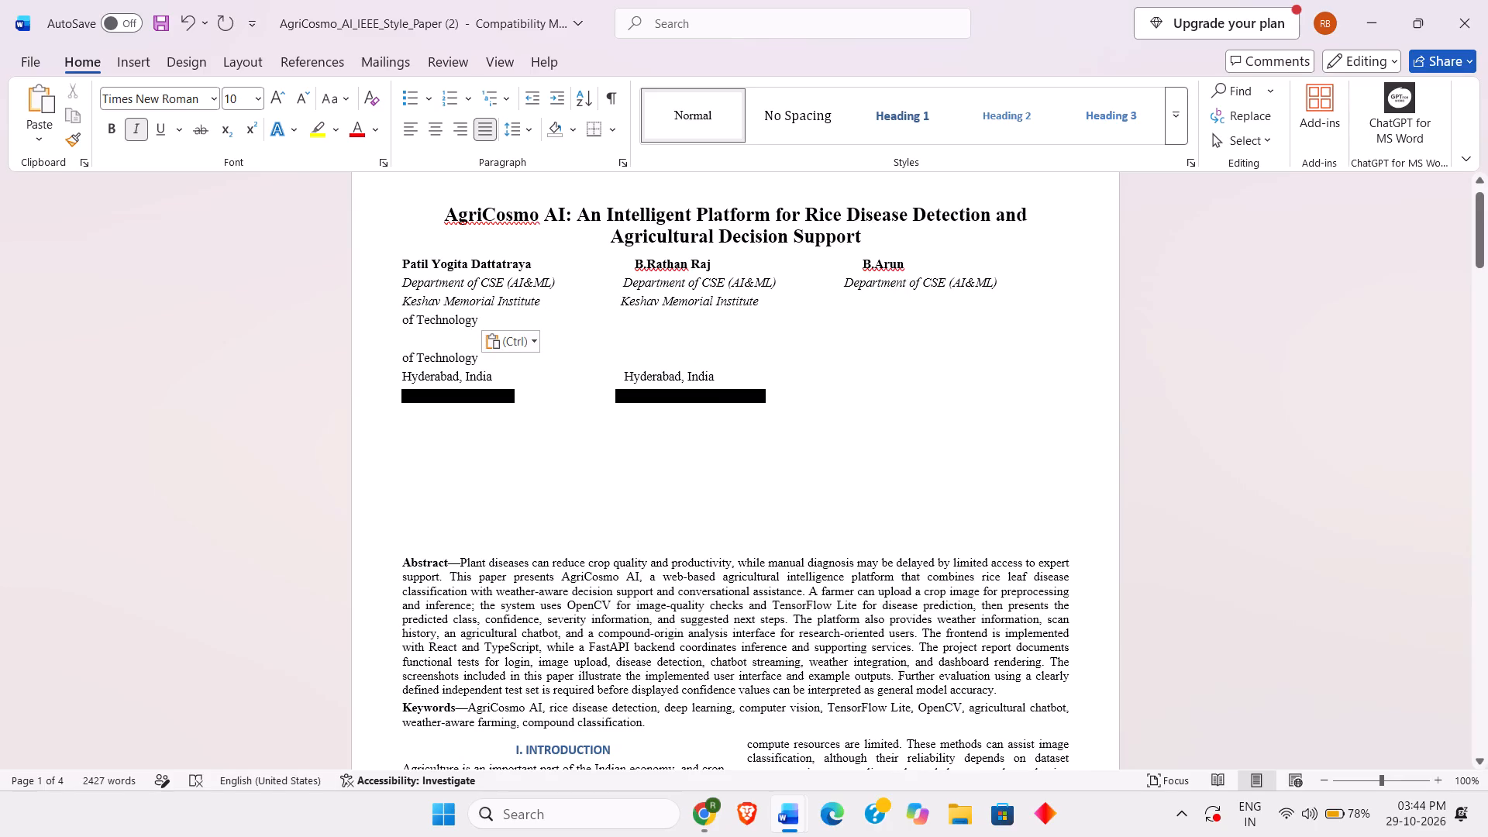
key("ctrl+z")
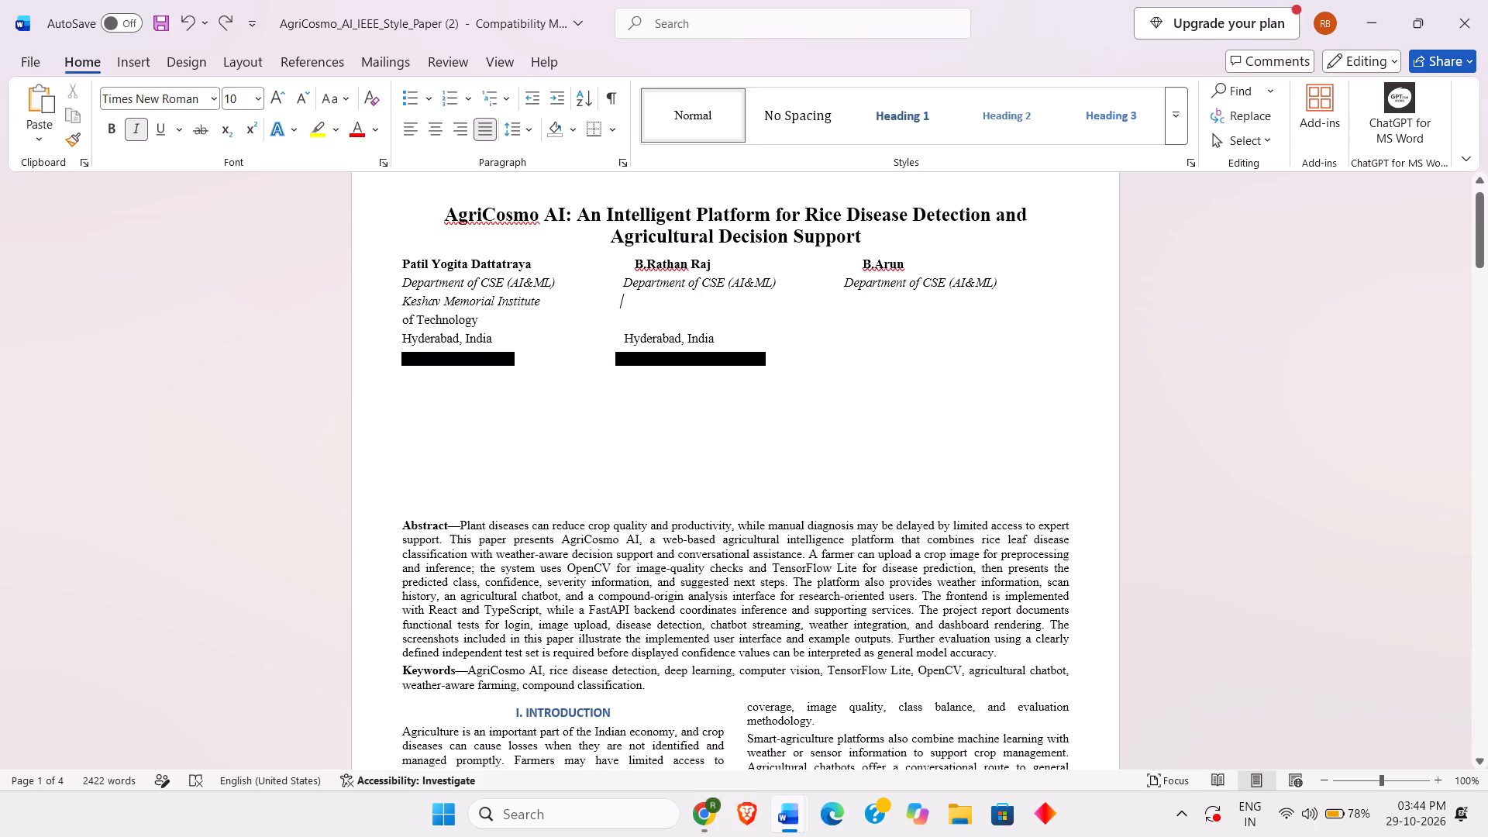
key("ctrl+v")
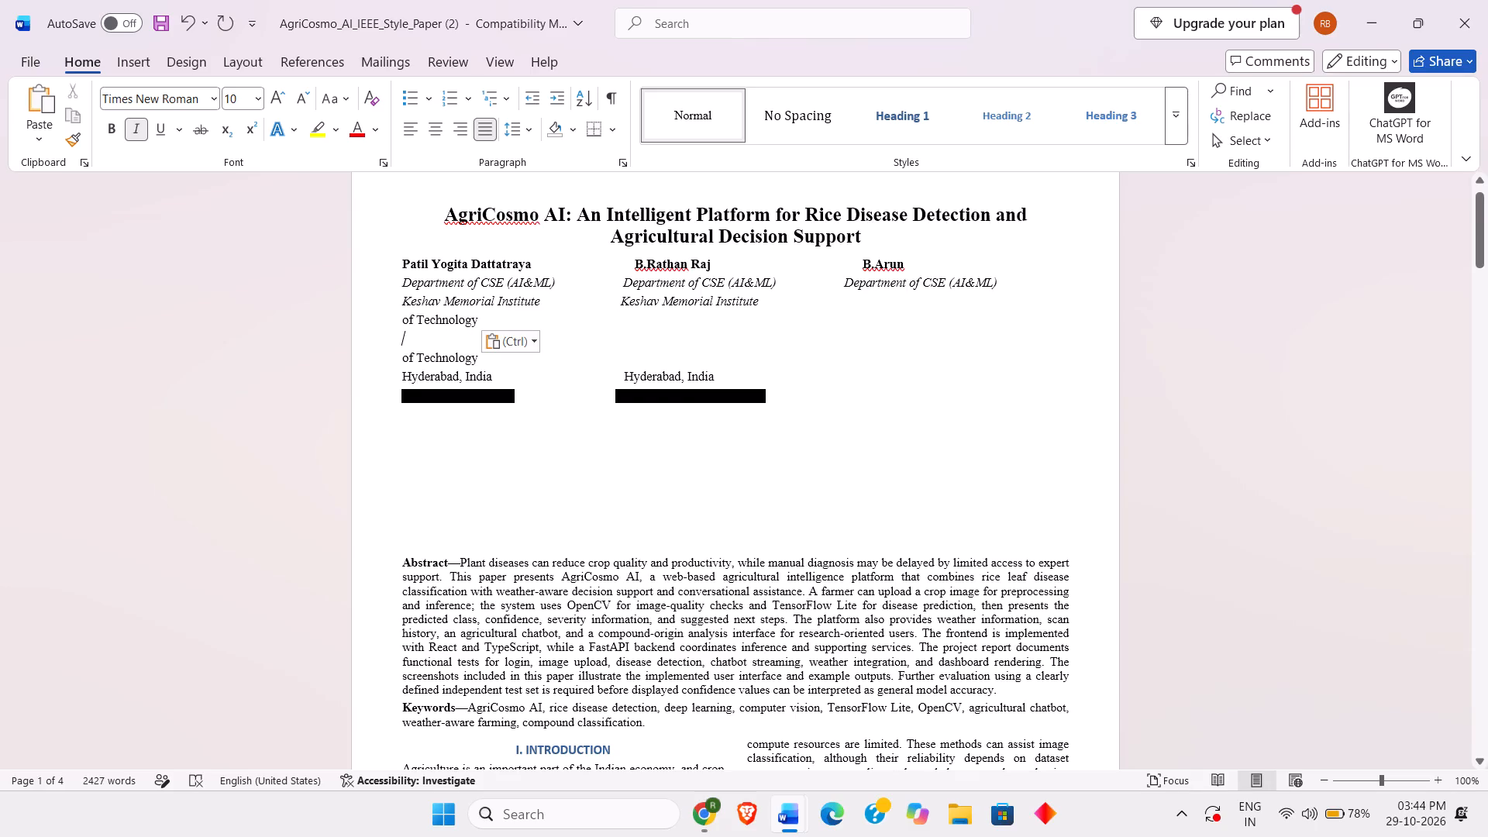
Cut the duplicate "of Technology" line above "Hyderabad, India" and remove the blank line left there.
left_click_drag(485, 361, 397, 360)
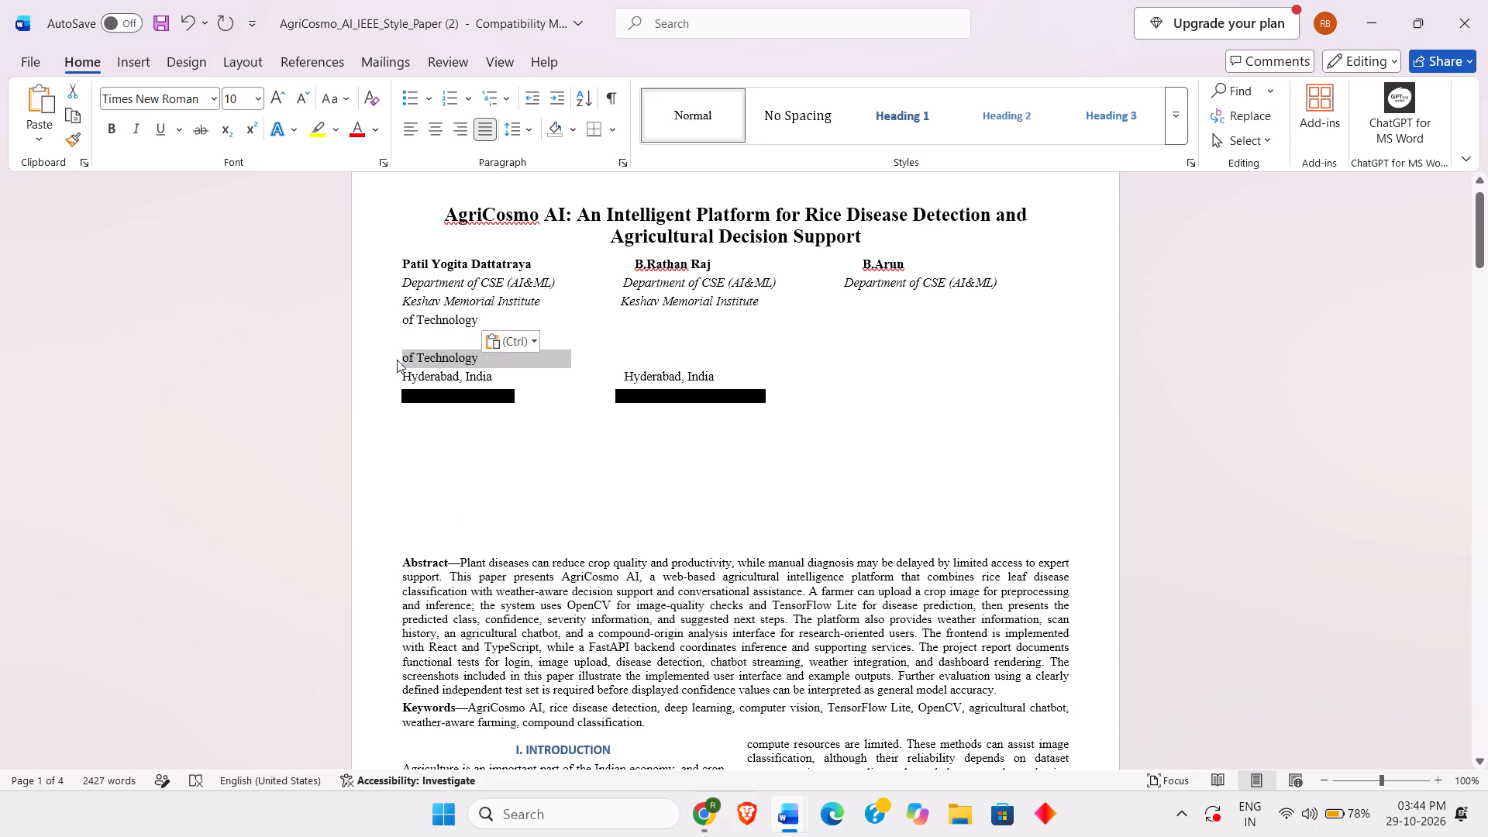
key("ctrl+x")
key("BackSpace")
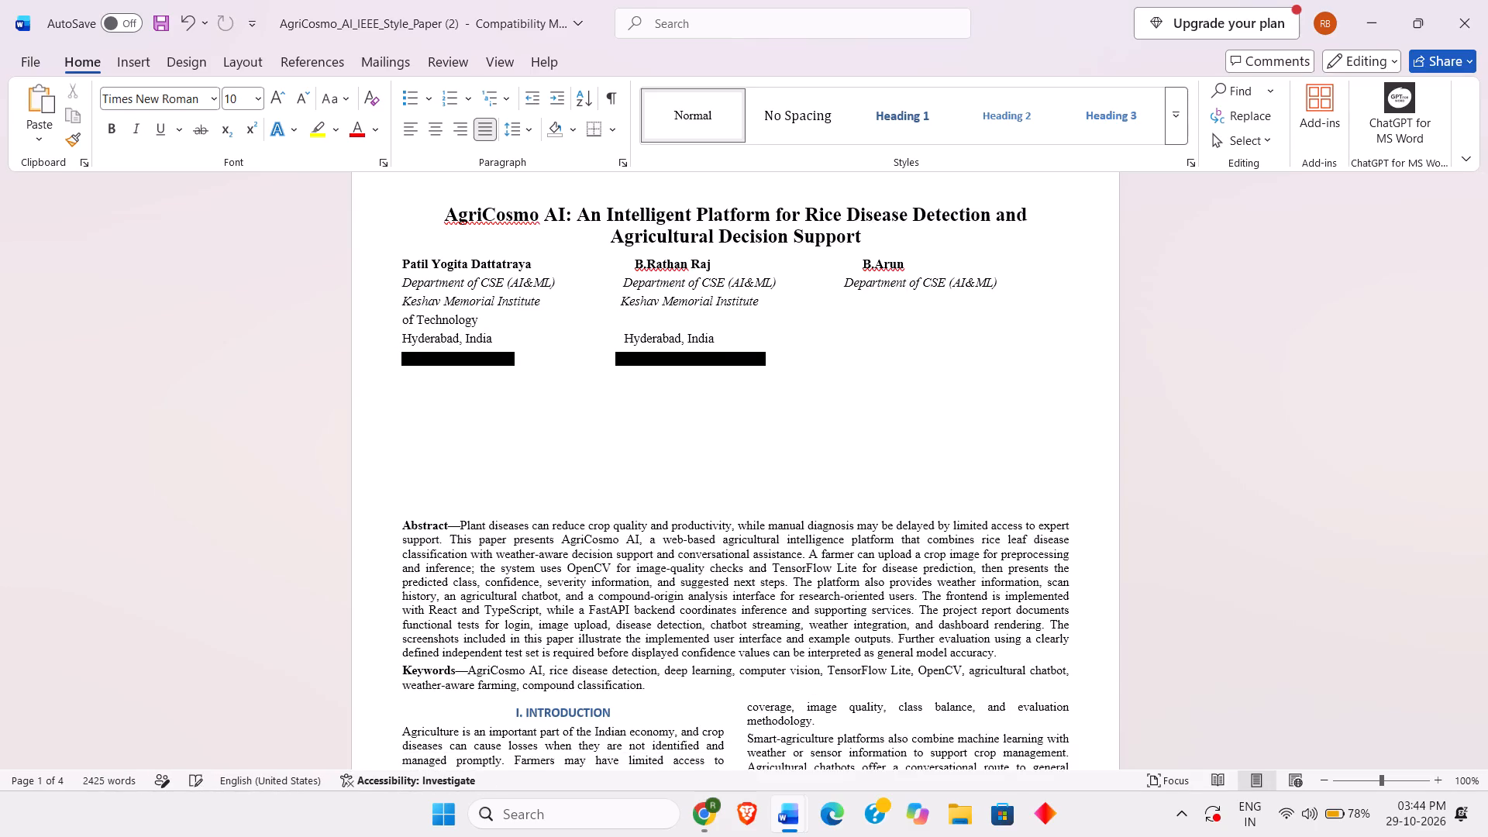
Paste the cut "of Technology" into the second author's column after a gap of spaces, removing the extra blank line above "Hyderabad, India".
left_click(632, 319)
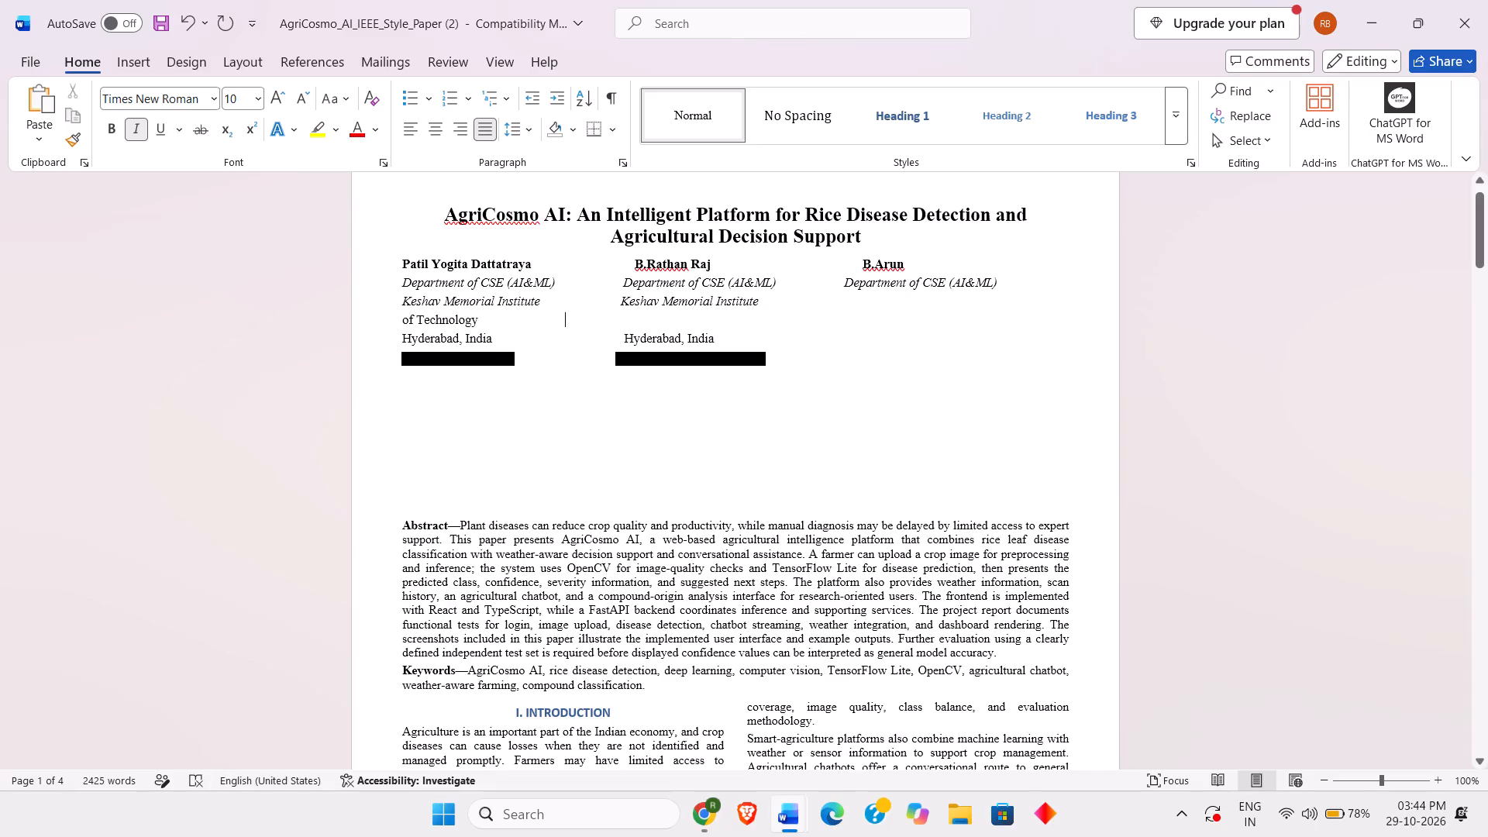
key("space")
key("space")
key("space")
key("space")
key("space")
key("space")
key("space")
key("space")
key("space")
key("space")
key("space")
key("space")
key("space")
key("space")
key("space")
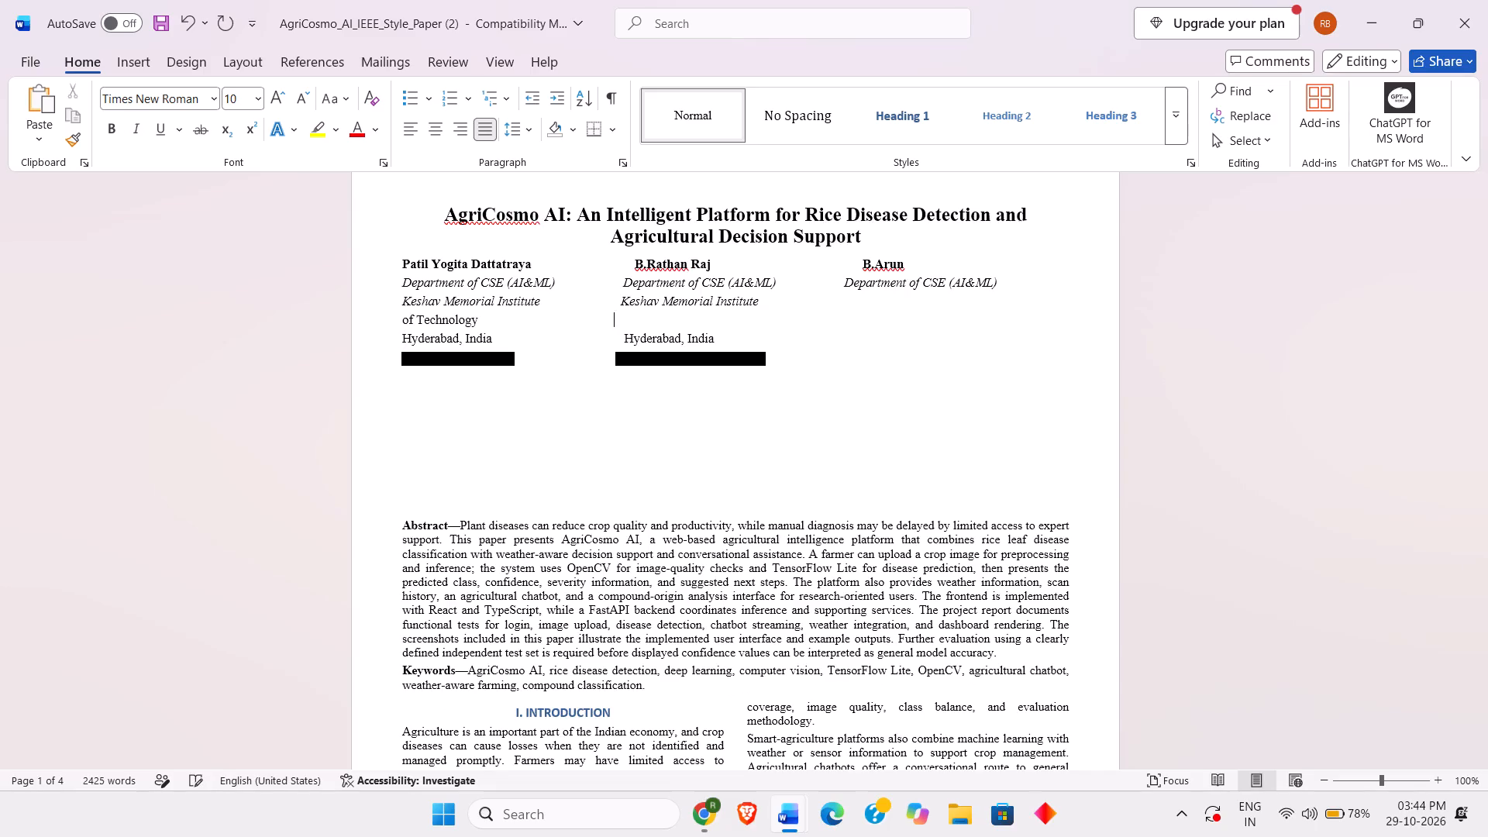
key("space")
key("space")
key("ctrl+v")
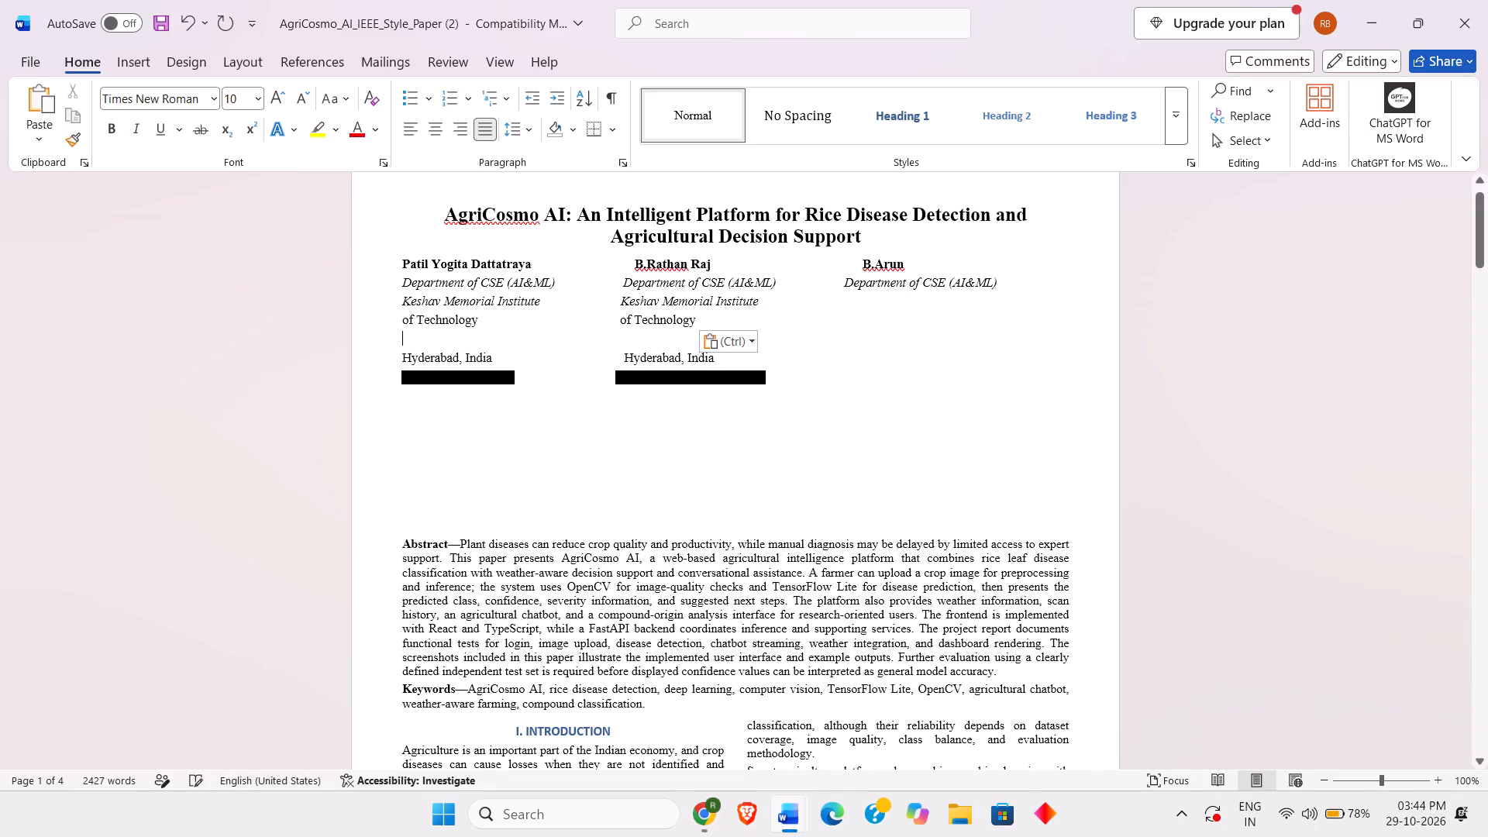
key("BackSpace")
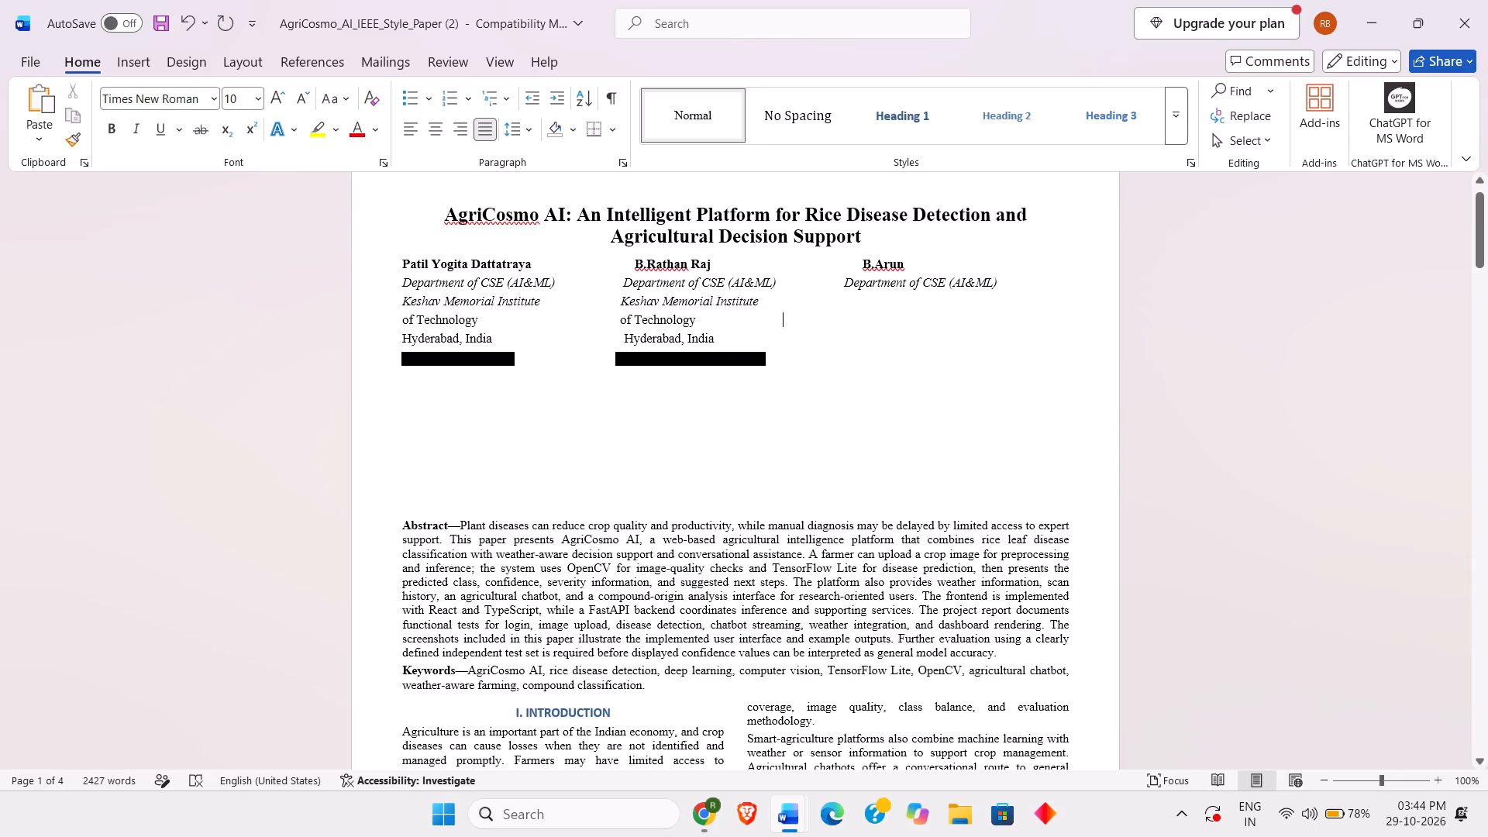
Copy the second author's "Keshav Memorial Institute" and paste it beneath the third author's department after a wide gap of spaces.
left_click(853, 299)
left_click_drag(774, 300, 625, 301)
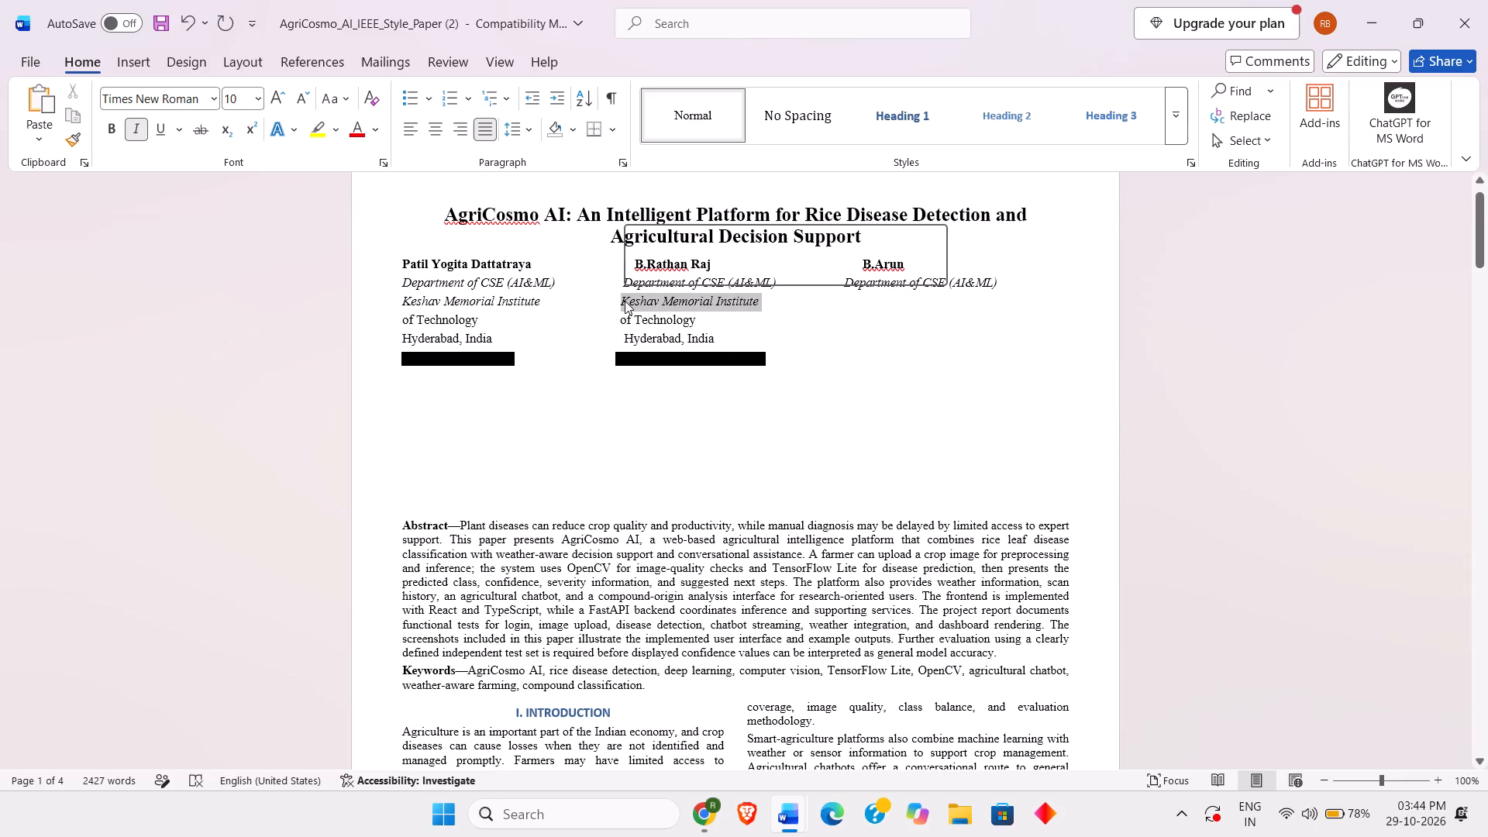
key("ctrl+c")
left_click(849, 300)
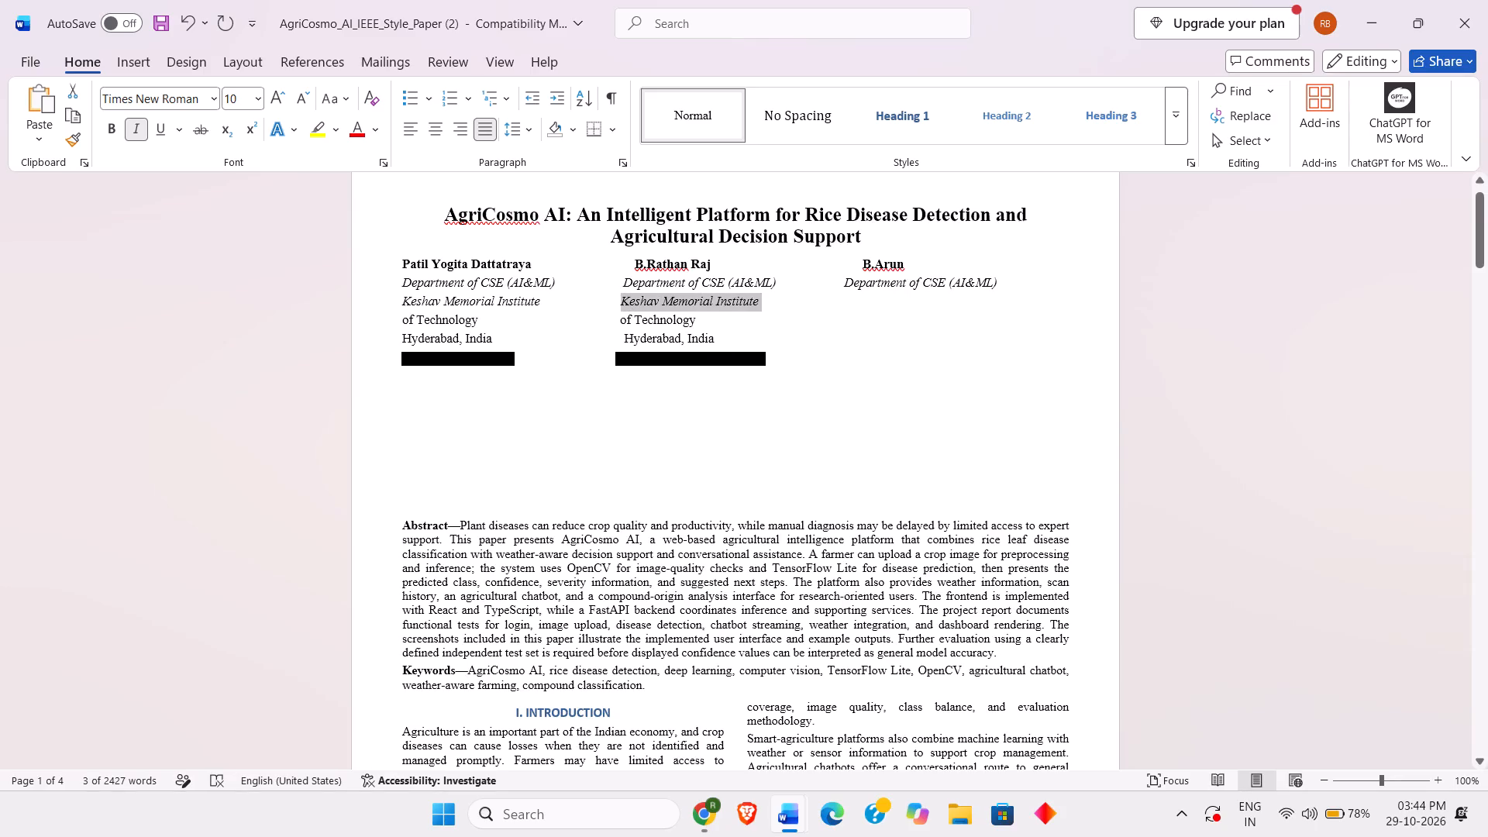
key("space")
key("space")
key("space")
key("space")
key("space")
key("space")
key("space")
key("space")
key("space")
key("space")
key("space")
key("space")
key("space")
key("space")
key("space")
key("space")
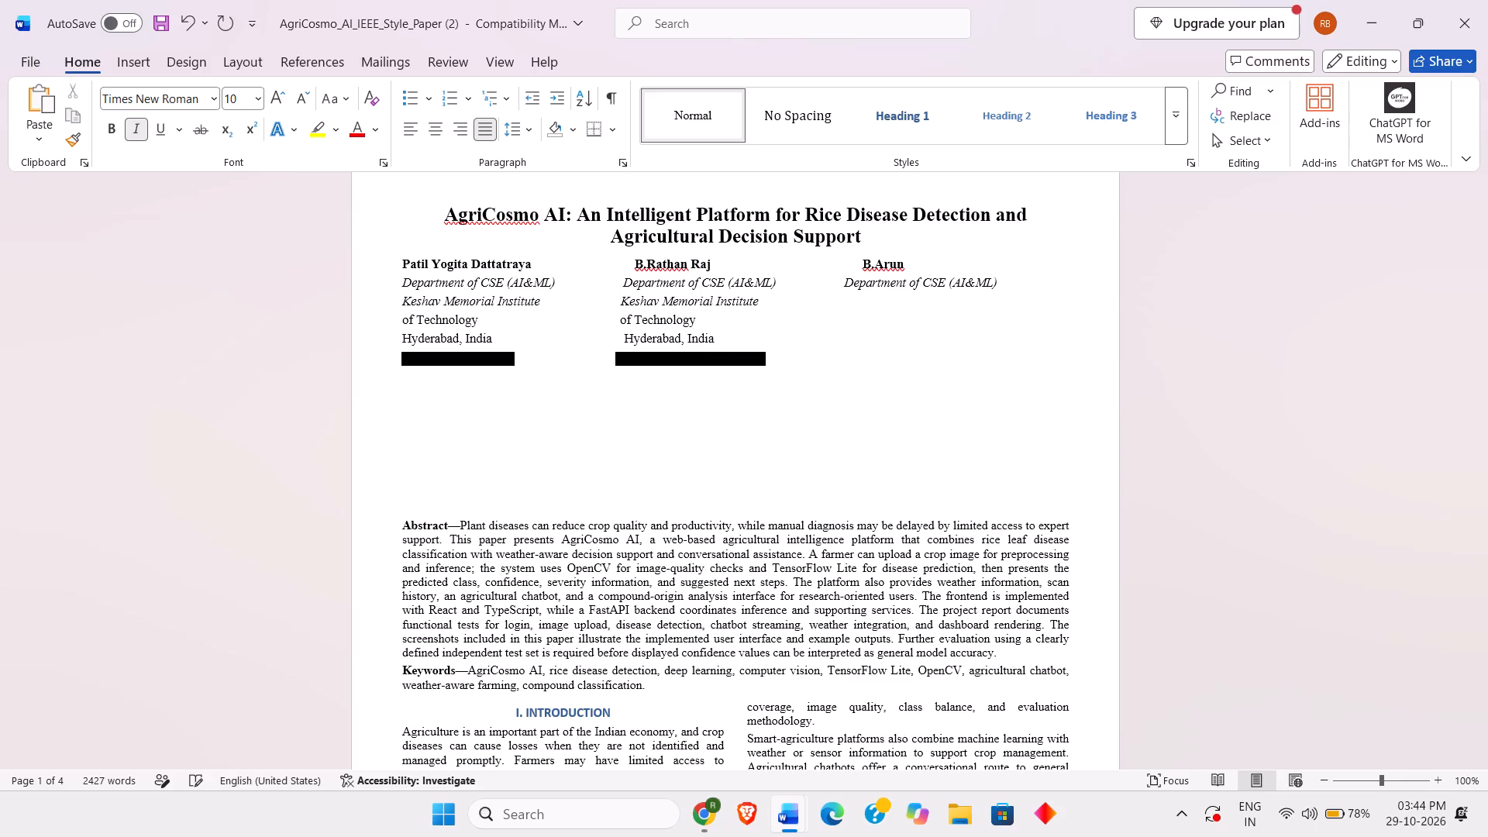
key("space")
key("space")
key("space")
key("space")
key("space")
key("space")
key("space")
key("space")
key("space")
key("ctrl+v")
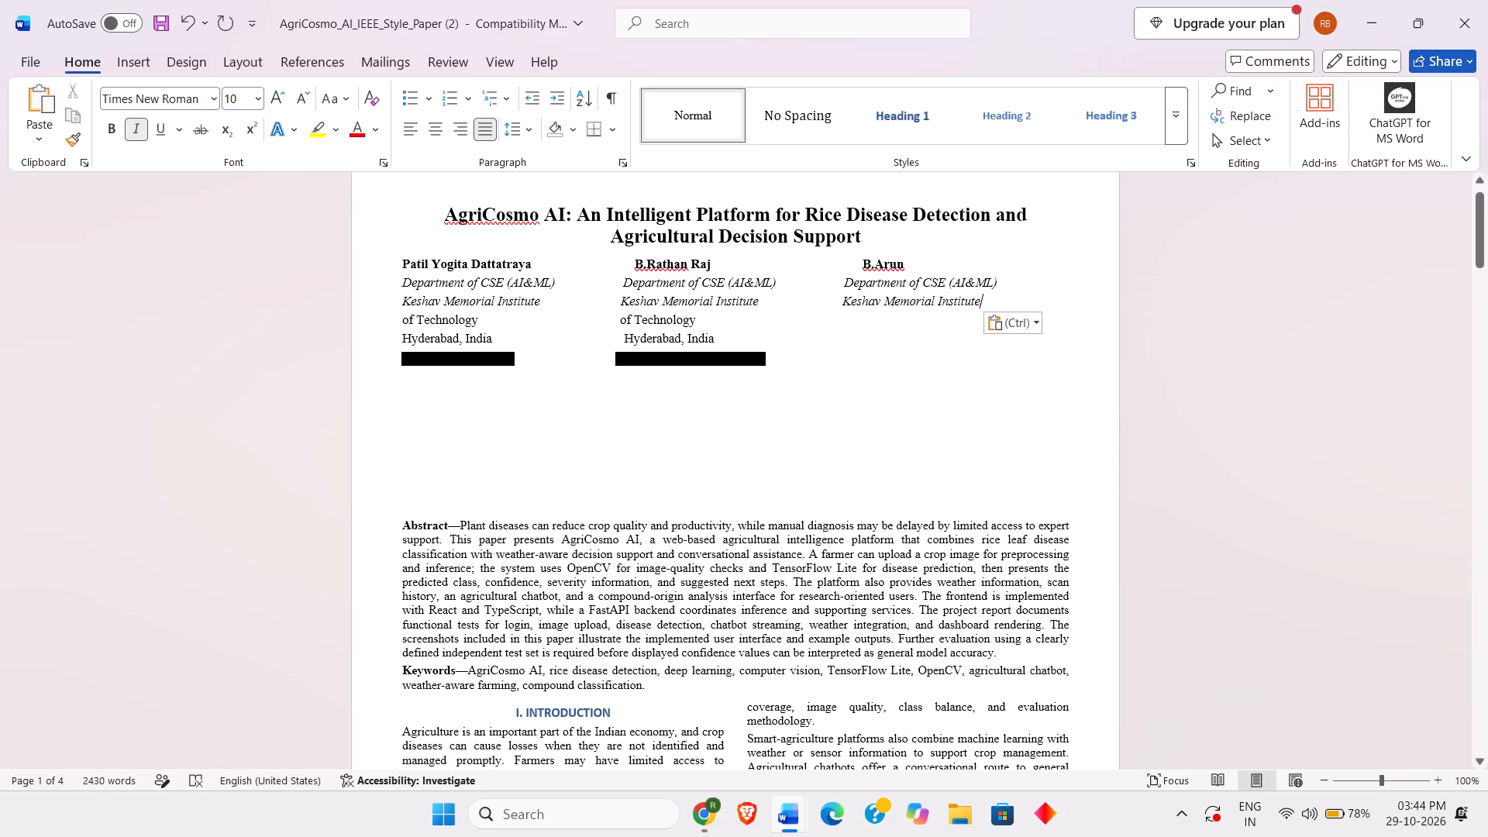
Copy the second author's "of Technology" and paste it beneath the third author's "Keshav Memorial Institute" after a gap of spaces.
left_click_drag(708, 324, 619, 315)
key("ctrl+c")
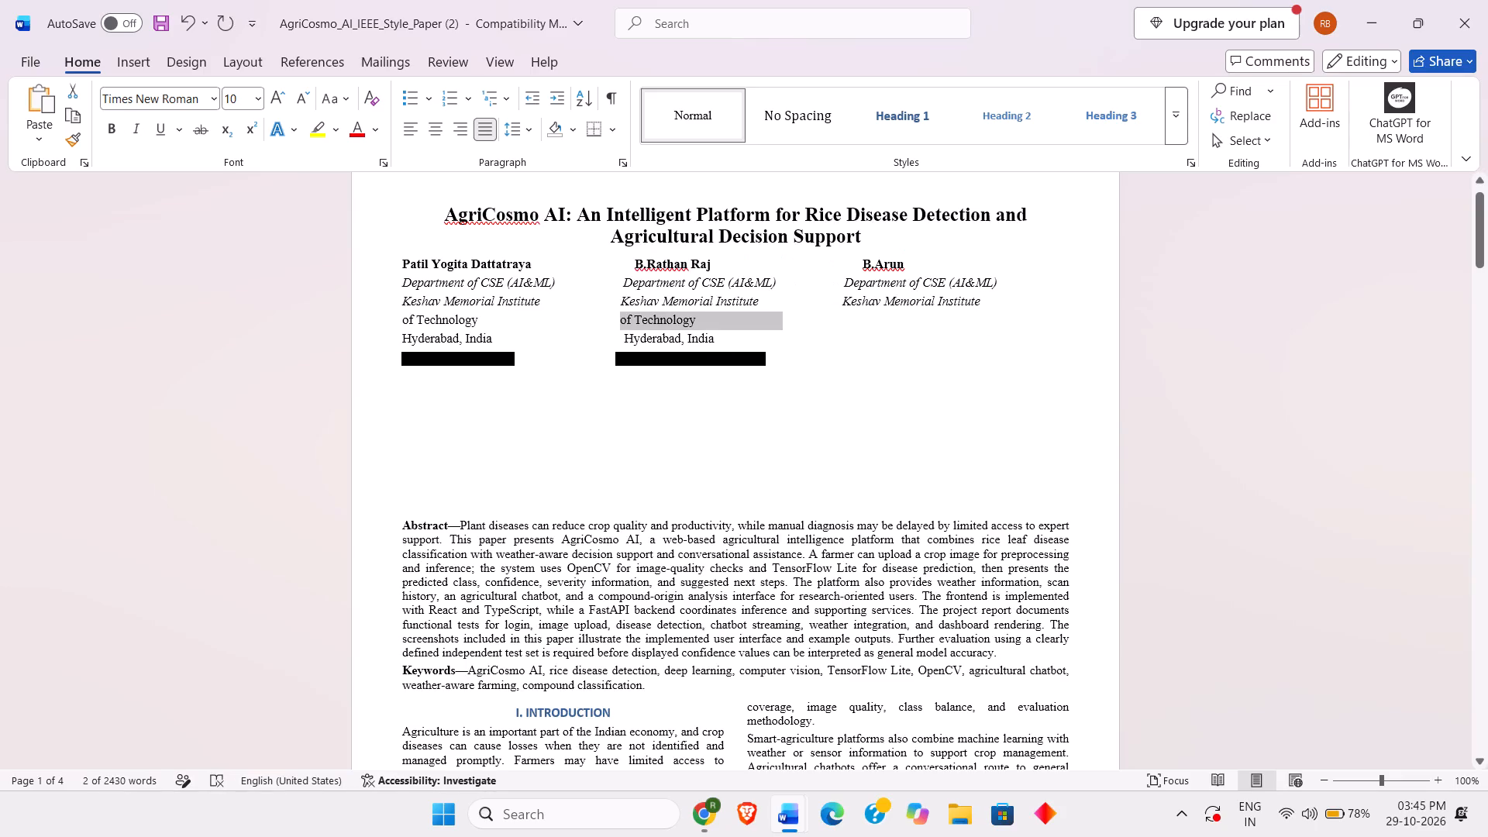
left_click(848, 320)
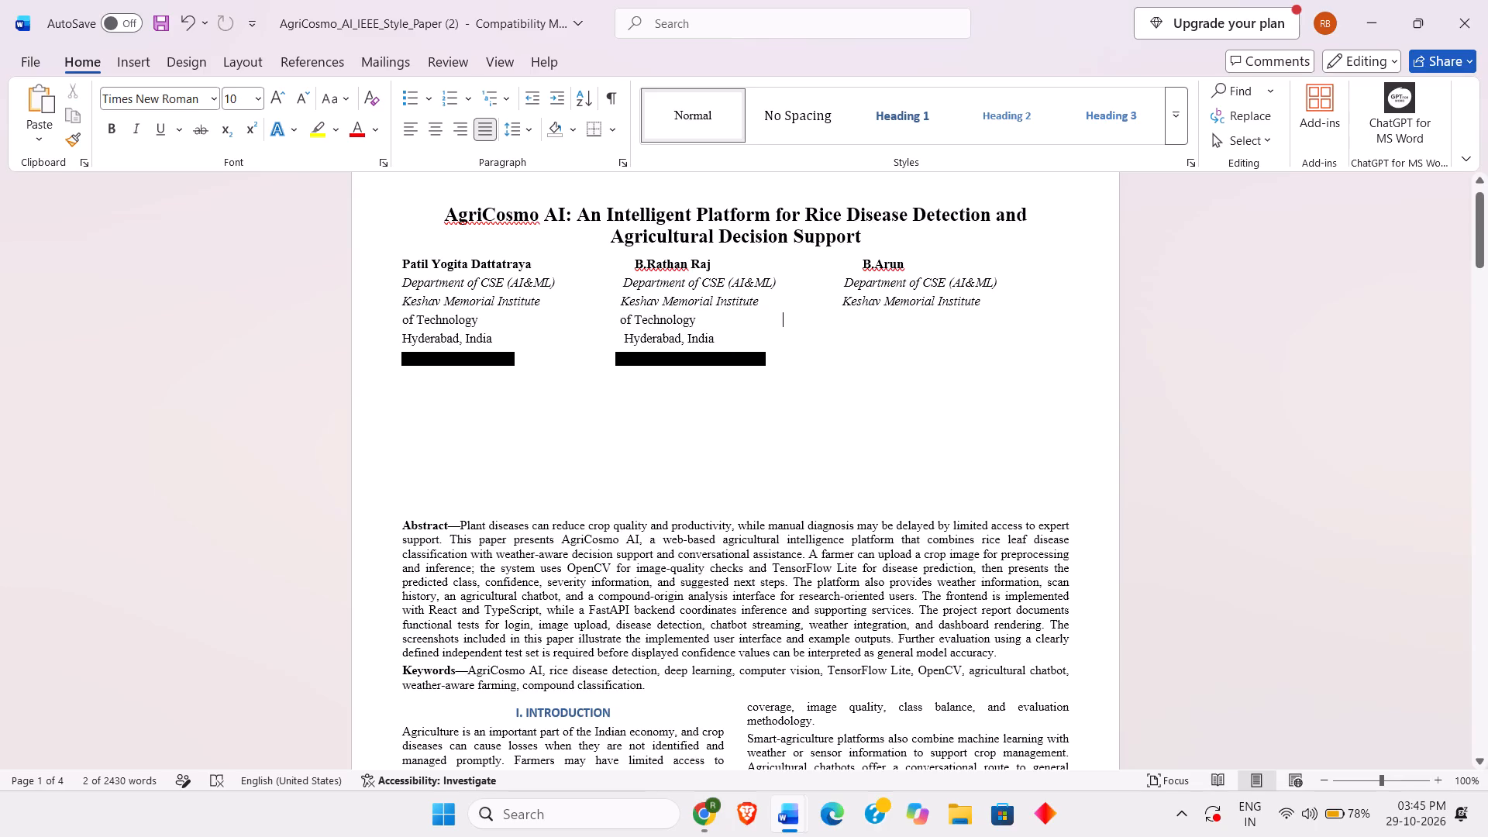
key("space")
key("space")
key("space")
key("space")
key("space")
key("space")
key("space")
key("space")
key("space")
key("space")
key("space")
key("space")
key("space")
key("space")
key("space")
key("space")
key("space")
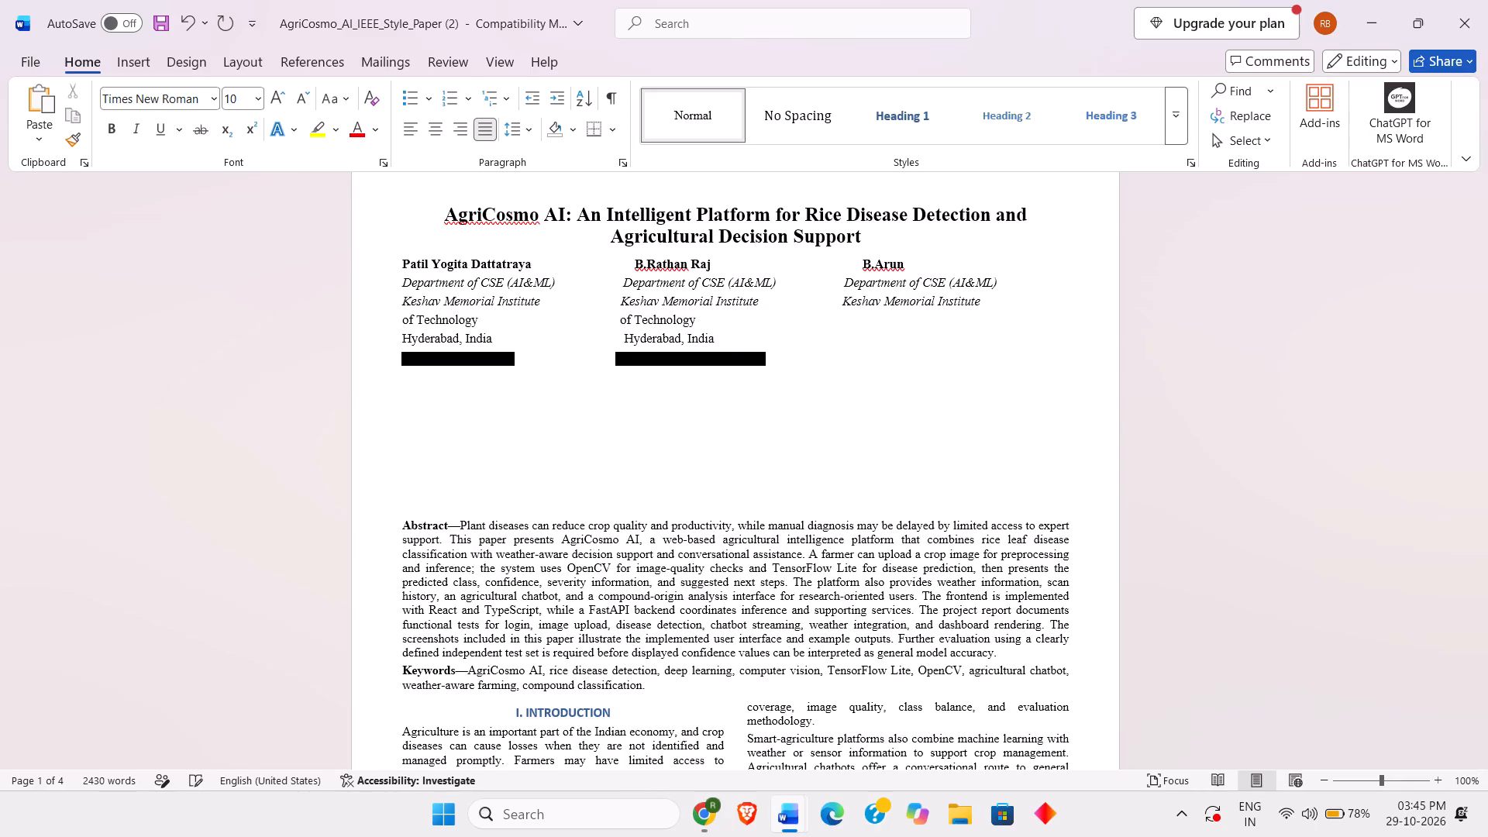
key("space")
key("ctrl+v")
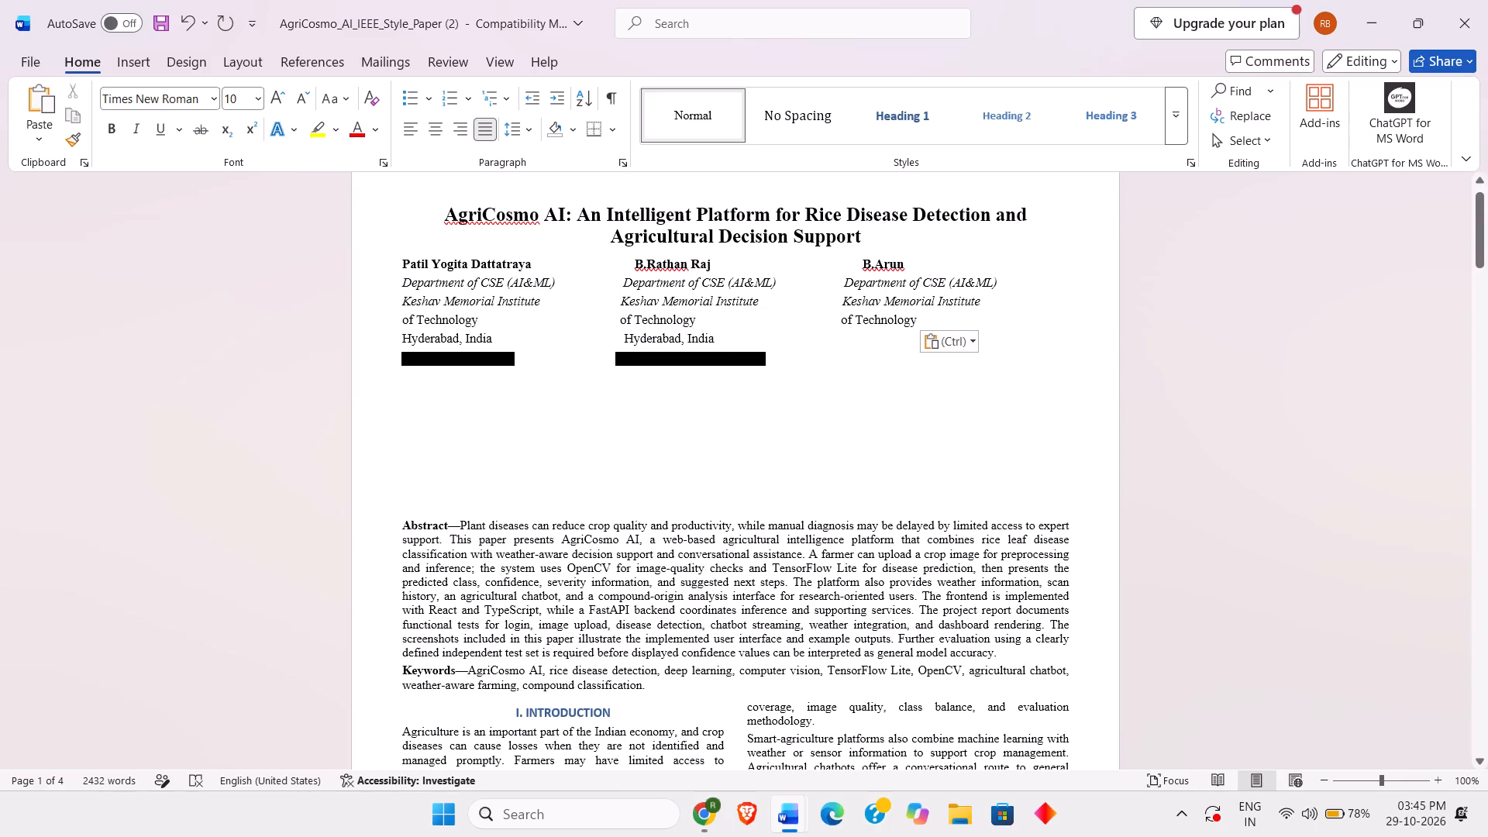
Copy the second author's "Hyderabad, India" and paste it beneath the third author's "of Technology" after a wide gap of spaces.
left_click_drag(722, 339, 637, 344)
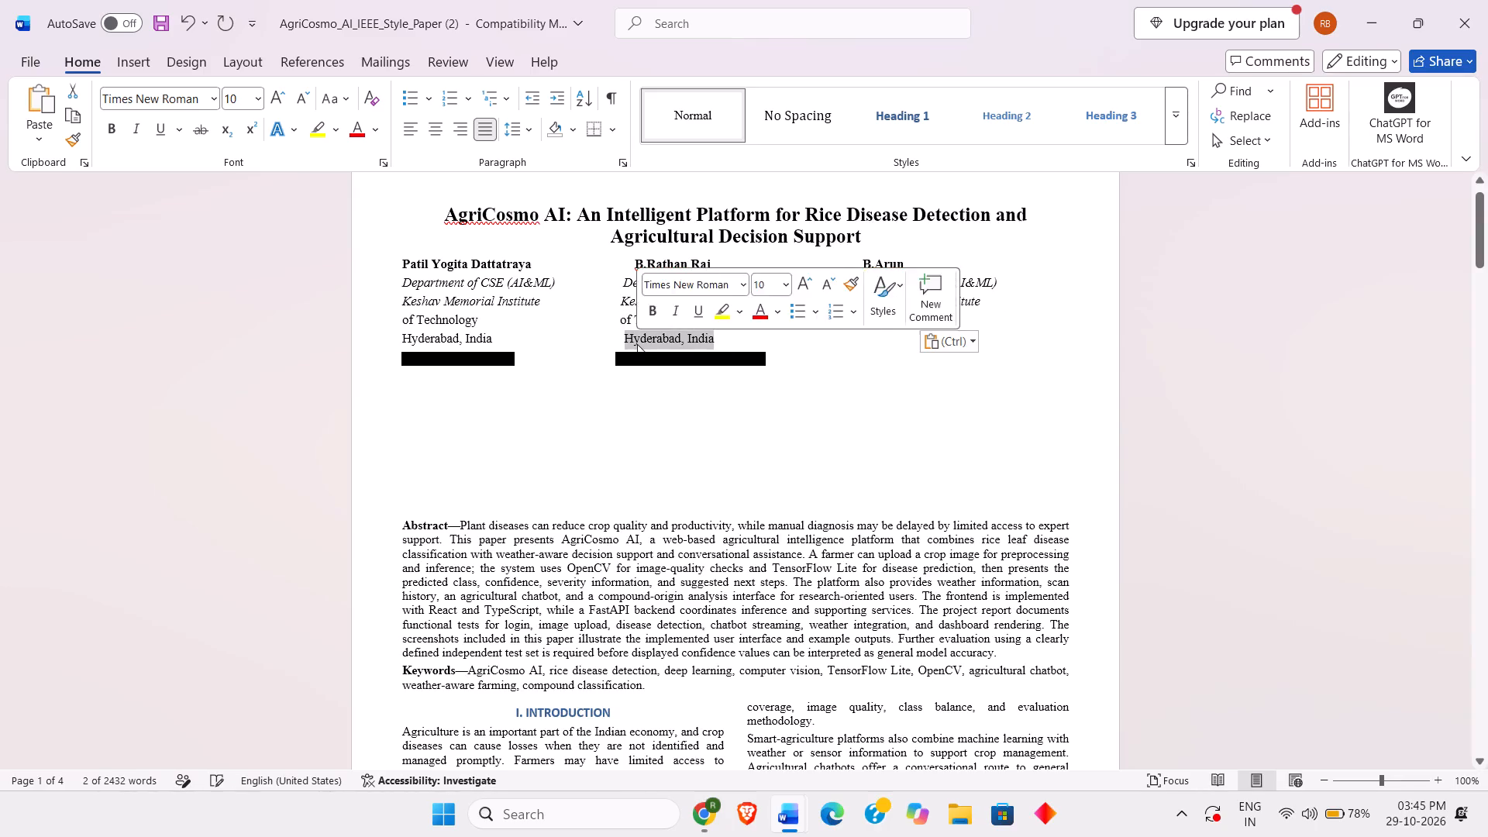
key("ctrl+c")
left_click(858, 341)
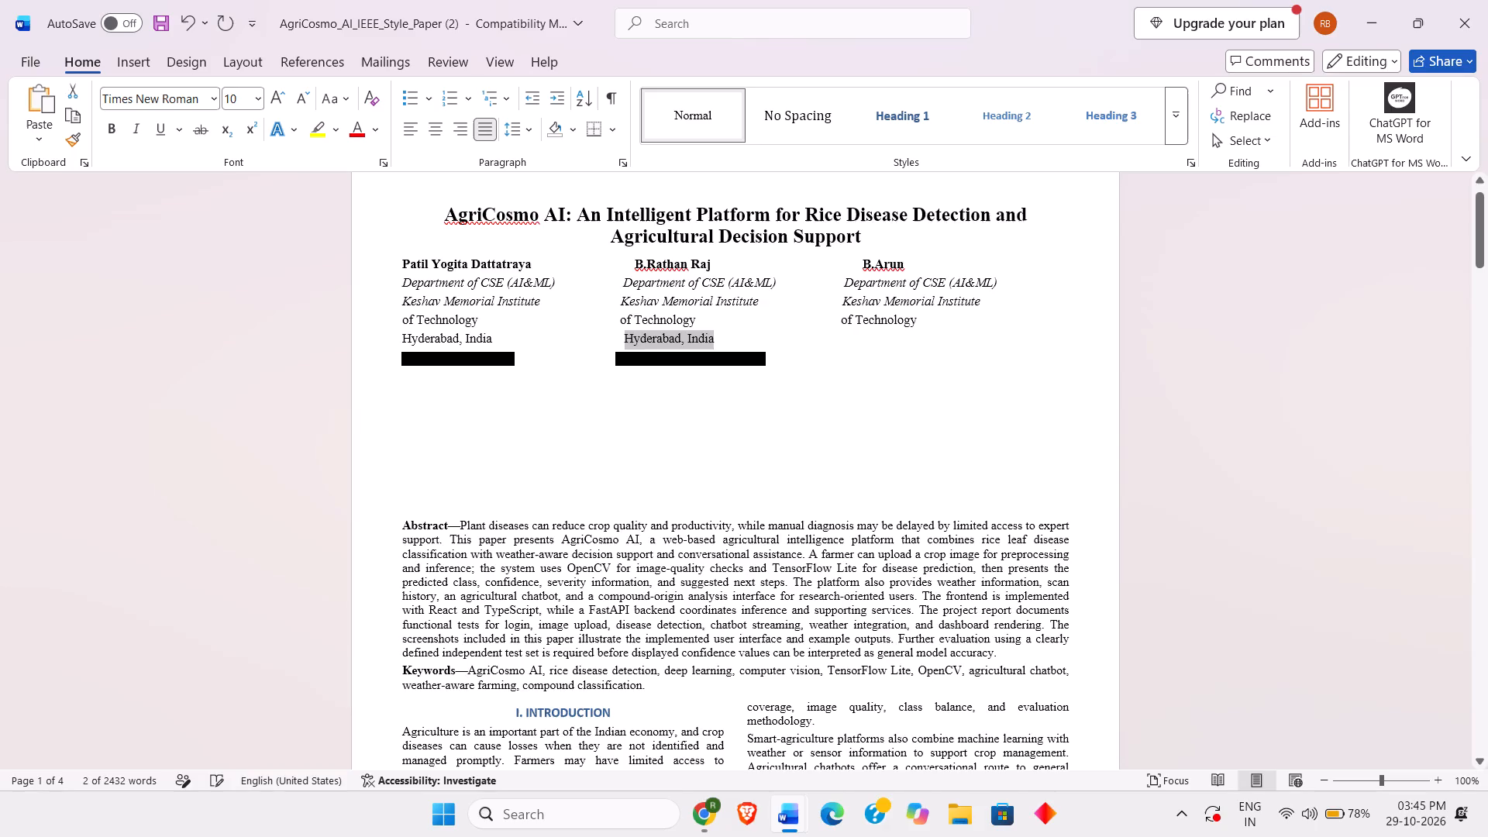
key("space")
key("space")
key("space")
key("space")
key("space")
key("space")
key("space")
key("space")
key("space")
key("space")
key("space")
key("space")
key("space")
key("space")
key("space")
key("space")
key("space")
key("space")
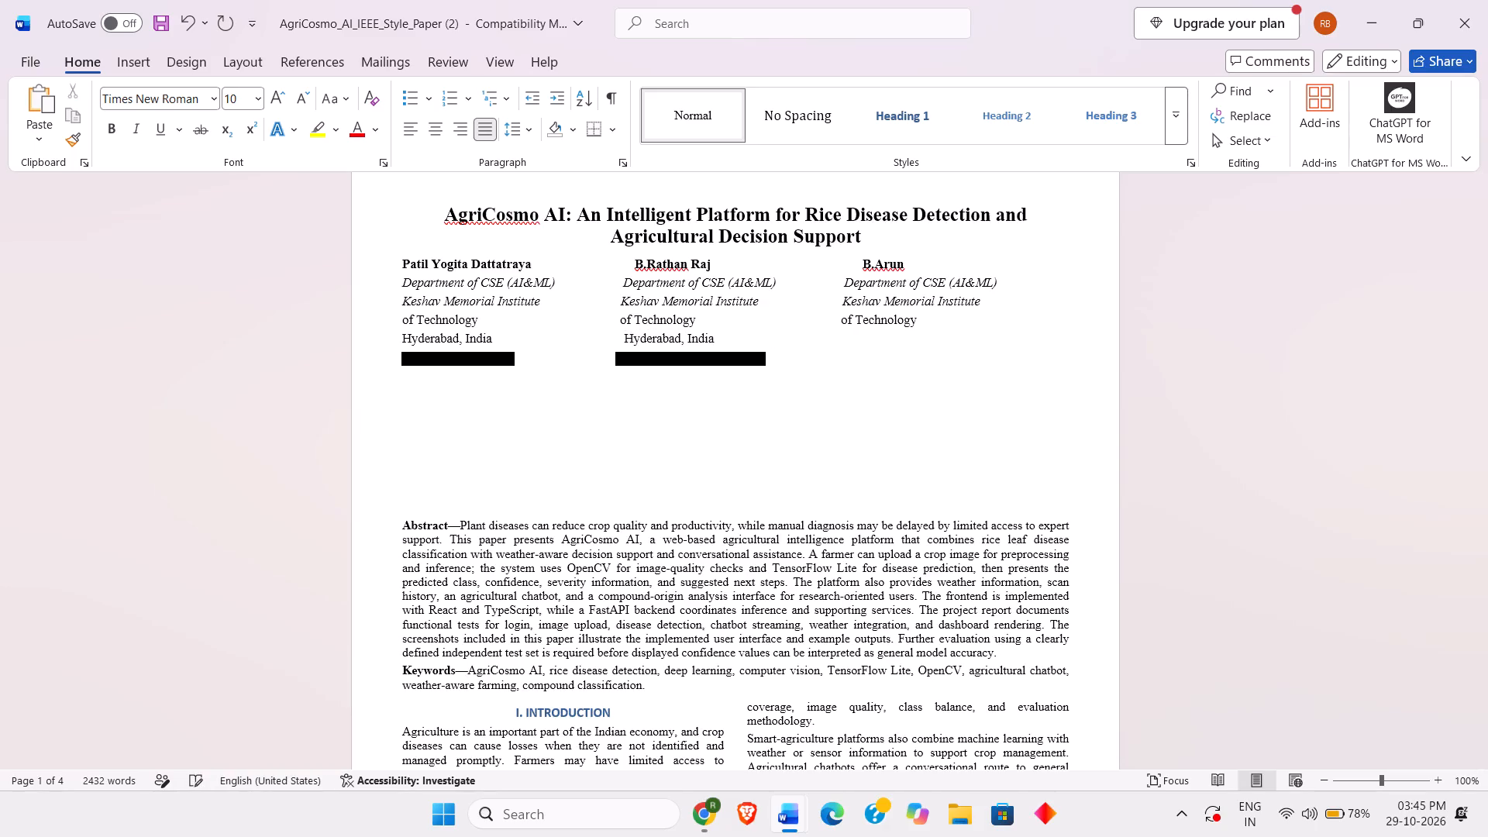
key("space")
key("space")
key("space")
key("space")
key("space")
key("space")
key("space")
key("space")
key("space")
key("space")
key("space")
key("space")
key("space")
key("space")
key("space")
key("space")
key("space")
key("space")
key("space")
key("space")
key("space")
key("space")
key("ctrl+v")
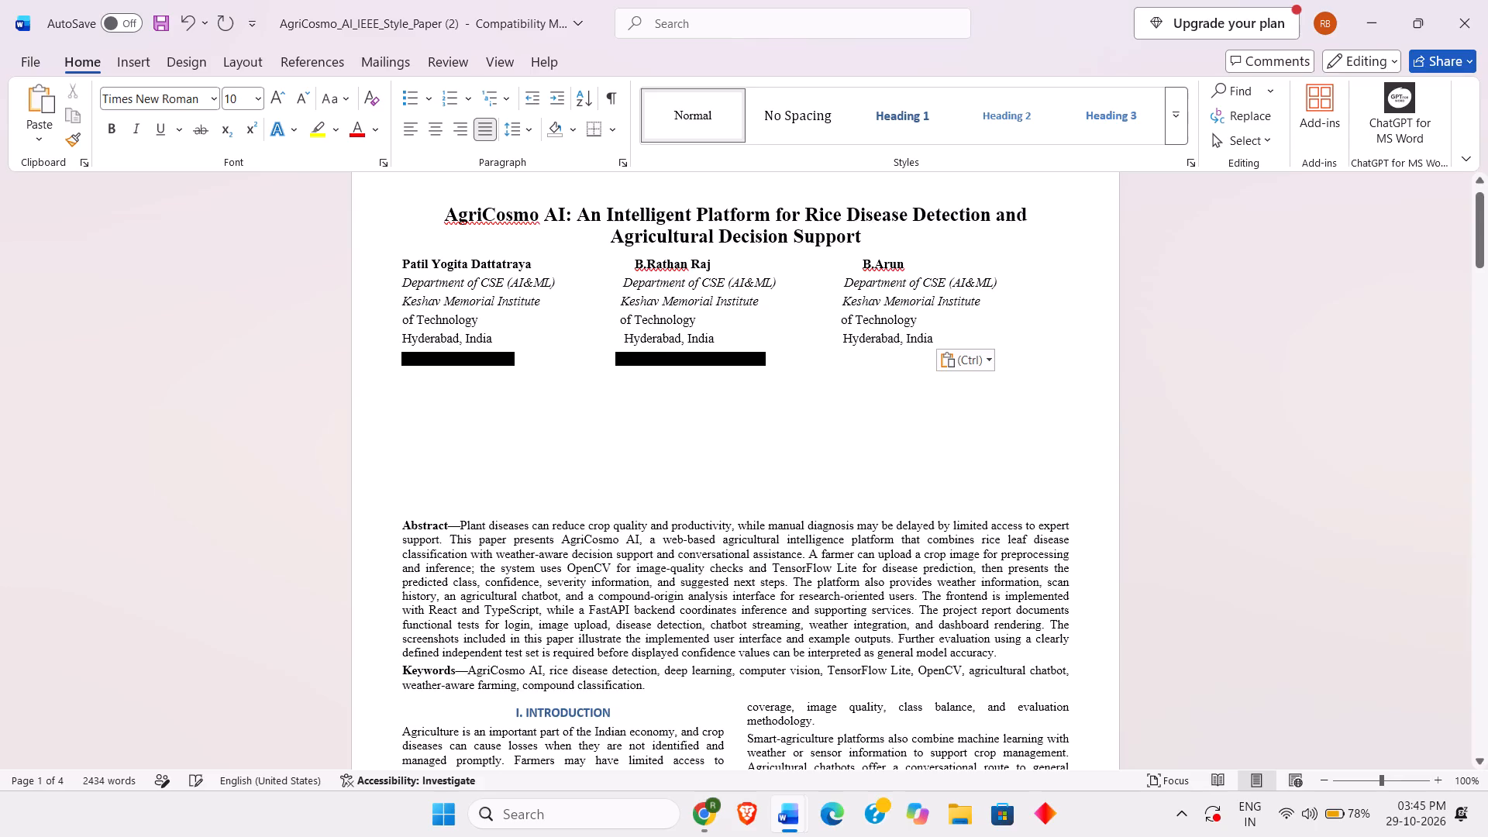
Copy the first author's "Department of CSE (AI&ML)" and paste it into the blank area below the first author's block, leaving empty lines between.
left_click(840, 370)
left_click(756, 383)
left_click_drag(560, 286, 407, 281)
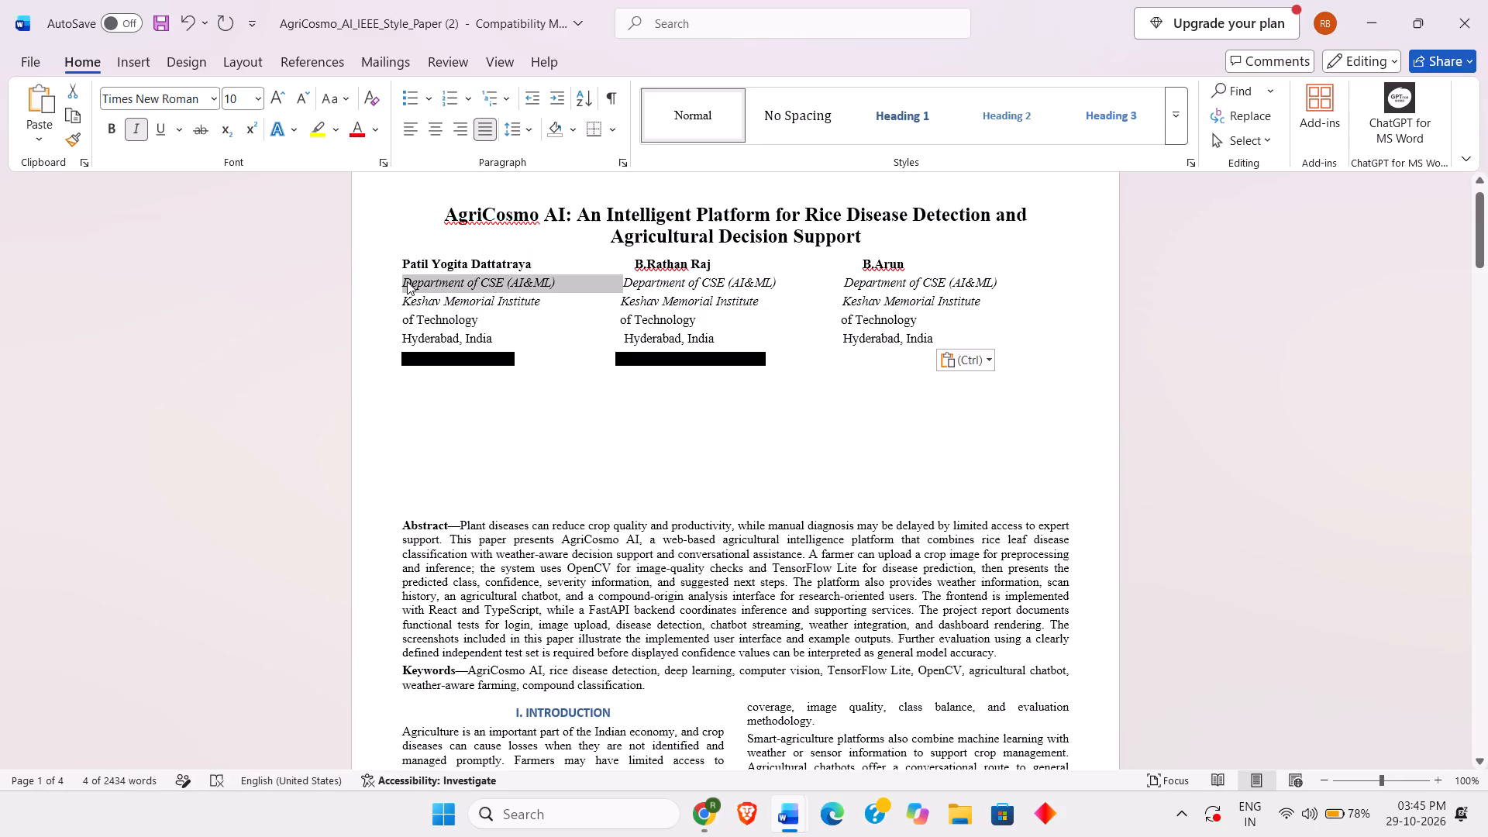
key("ctrl+c")
left_click(425, 384)
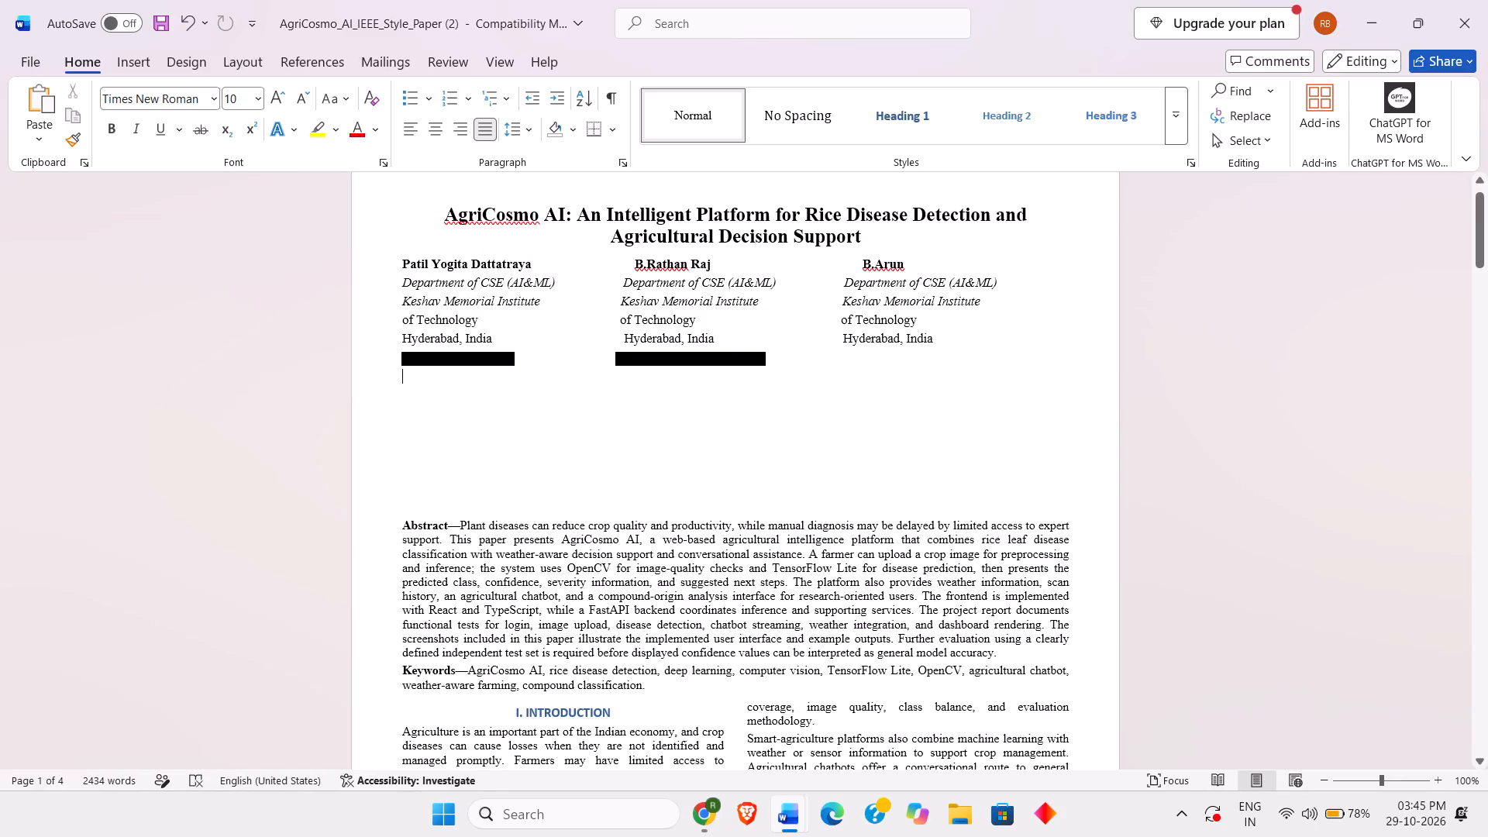
key("Down")
key("Down")
key("ctrl+v")
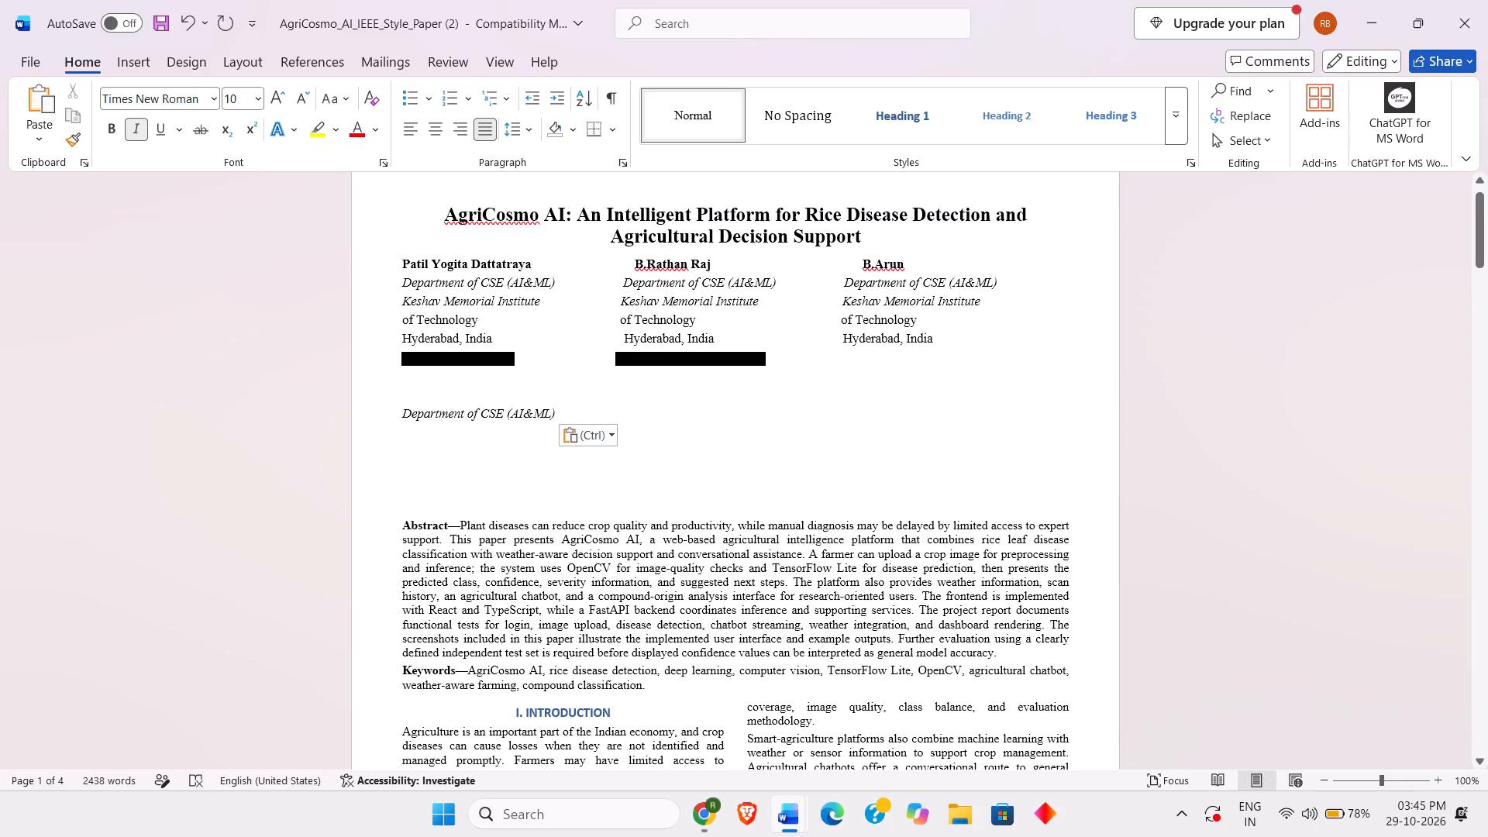
Copy the first author's "Keshav Memorial Institute" and paste it on a new line beneath the lower "Department of CSE (AI&ML)".
left_click_drag(545, 301, 412, 300)
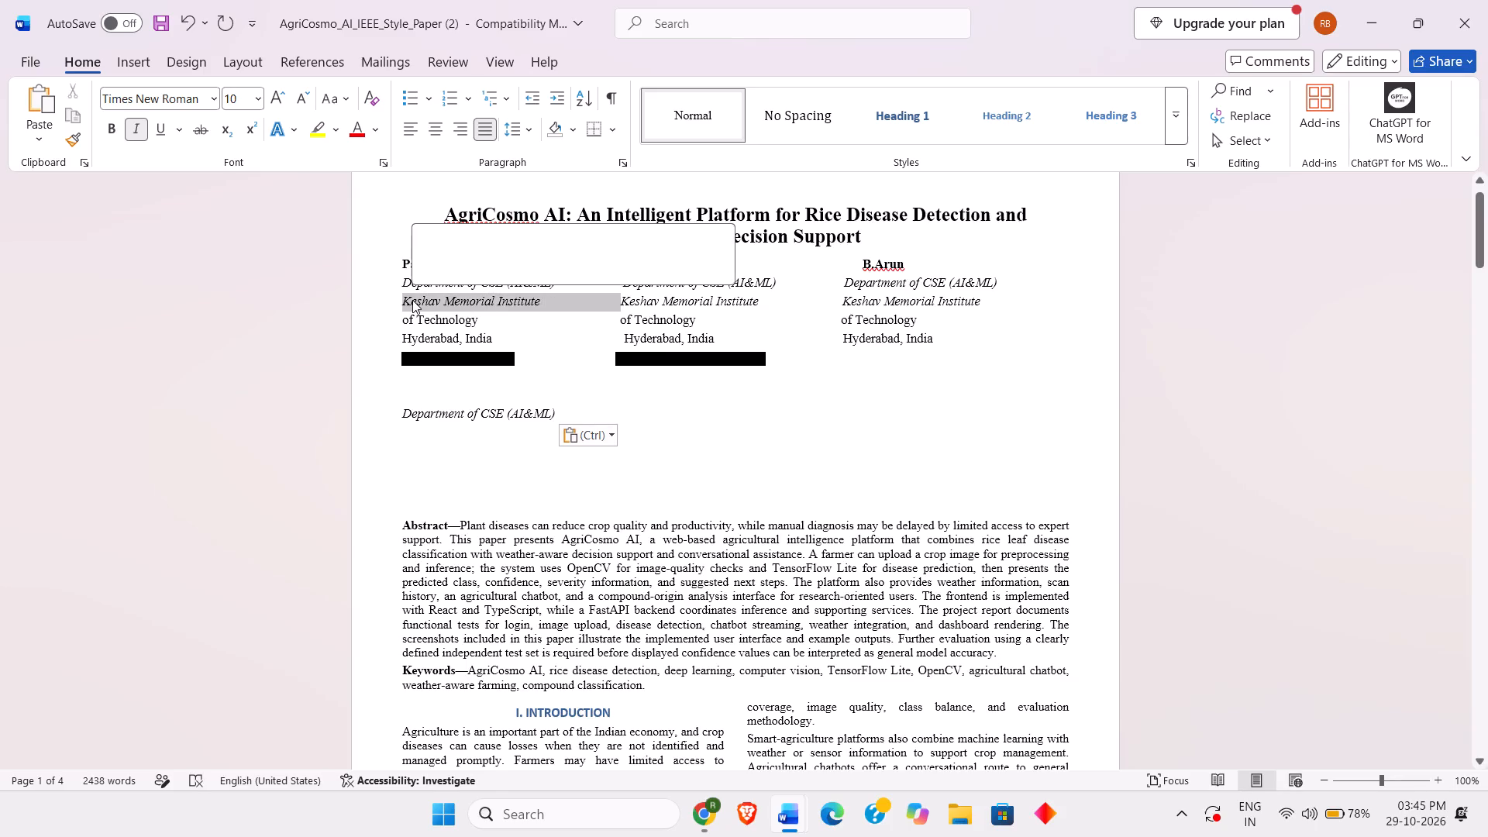
key("ctrl+c")
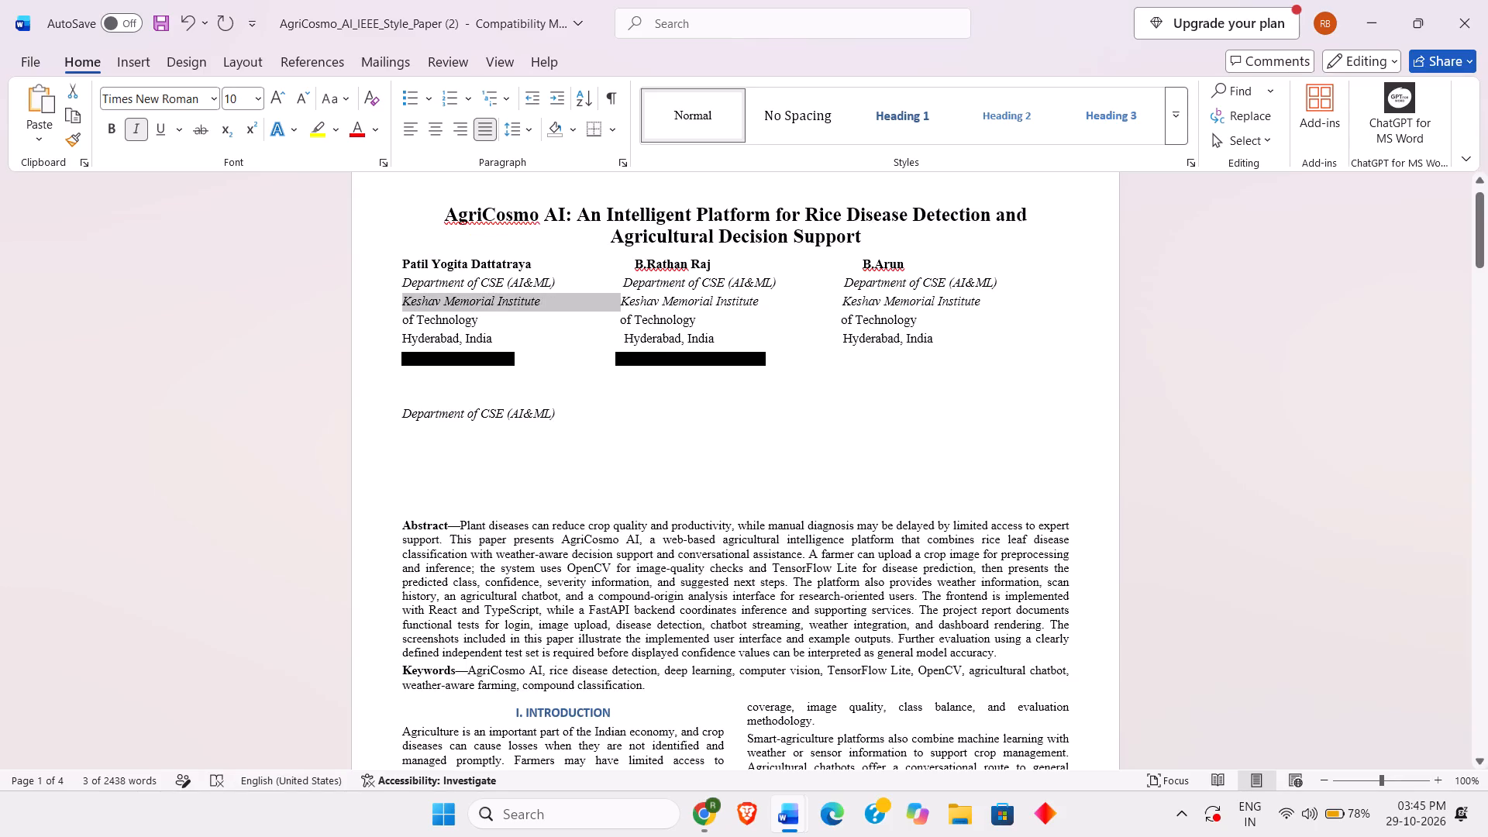
left_click(566, 415)
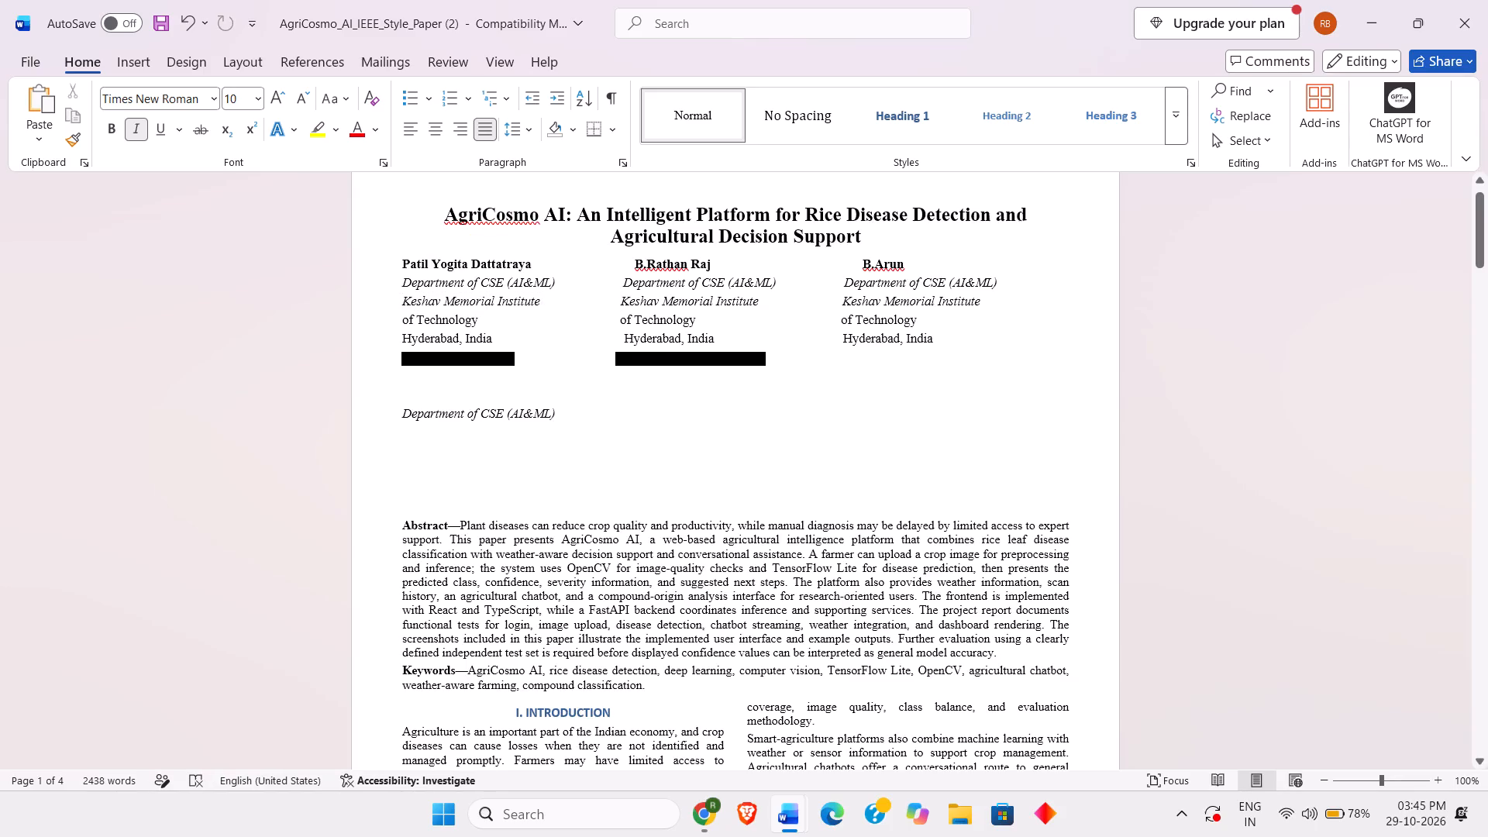
key("Return")
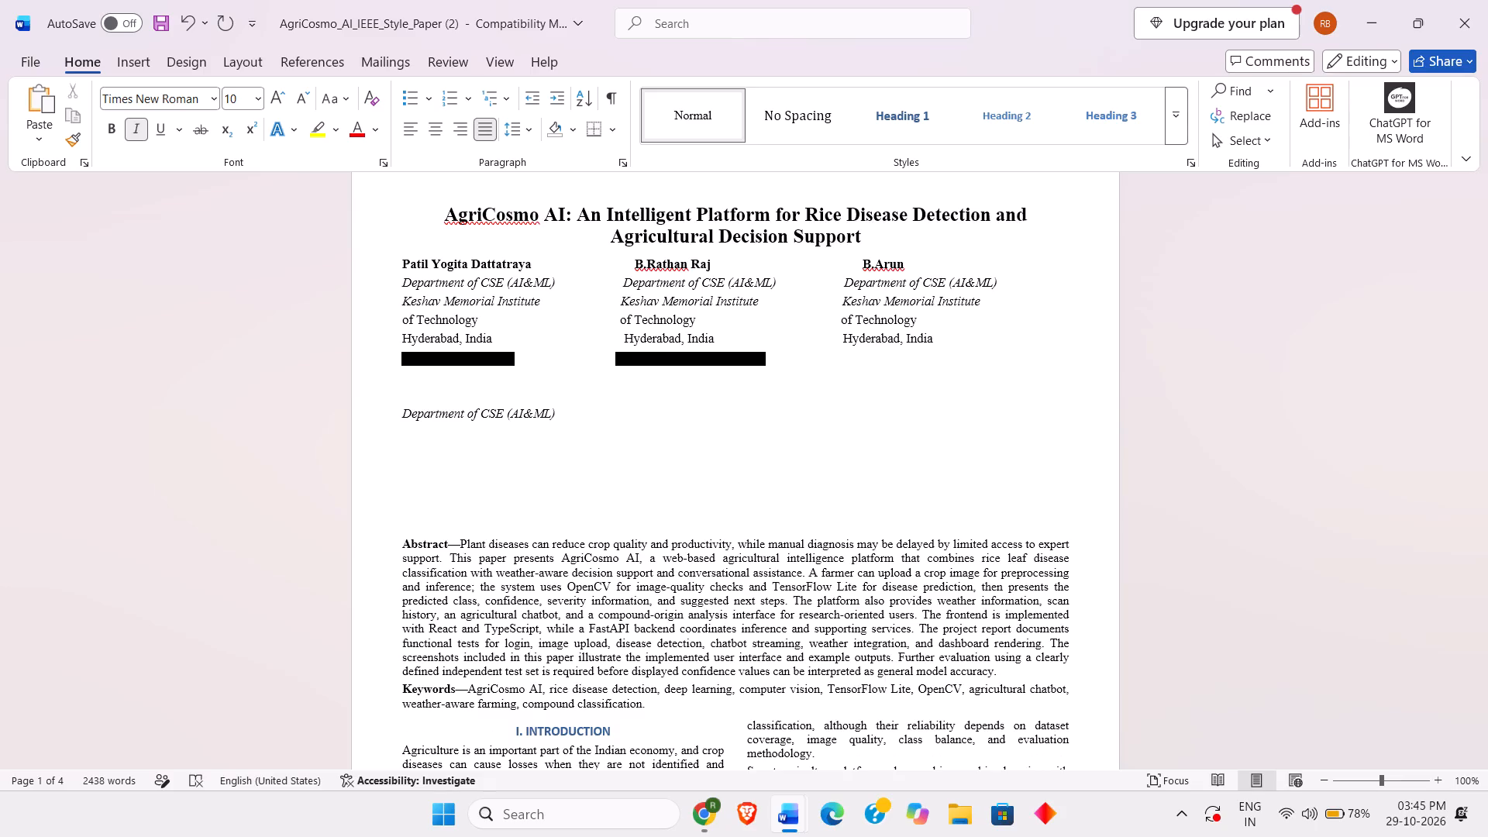
key("ctrl+v")
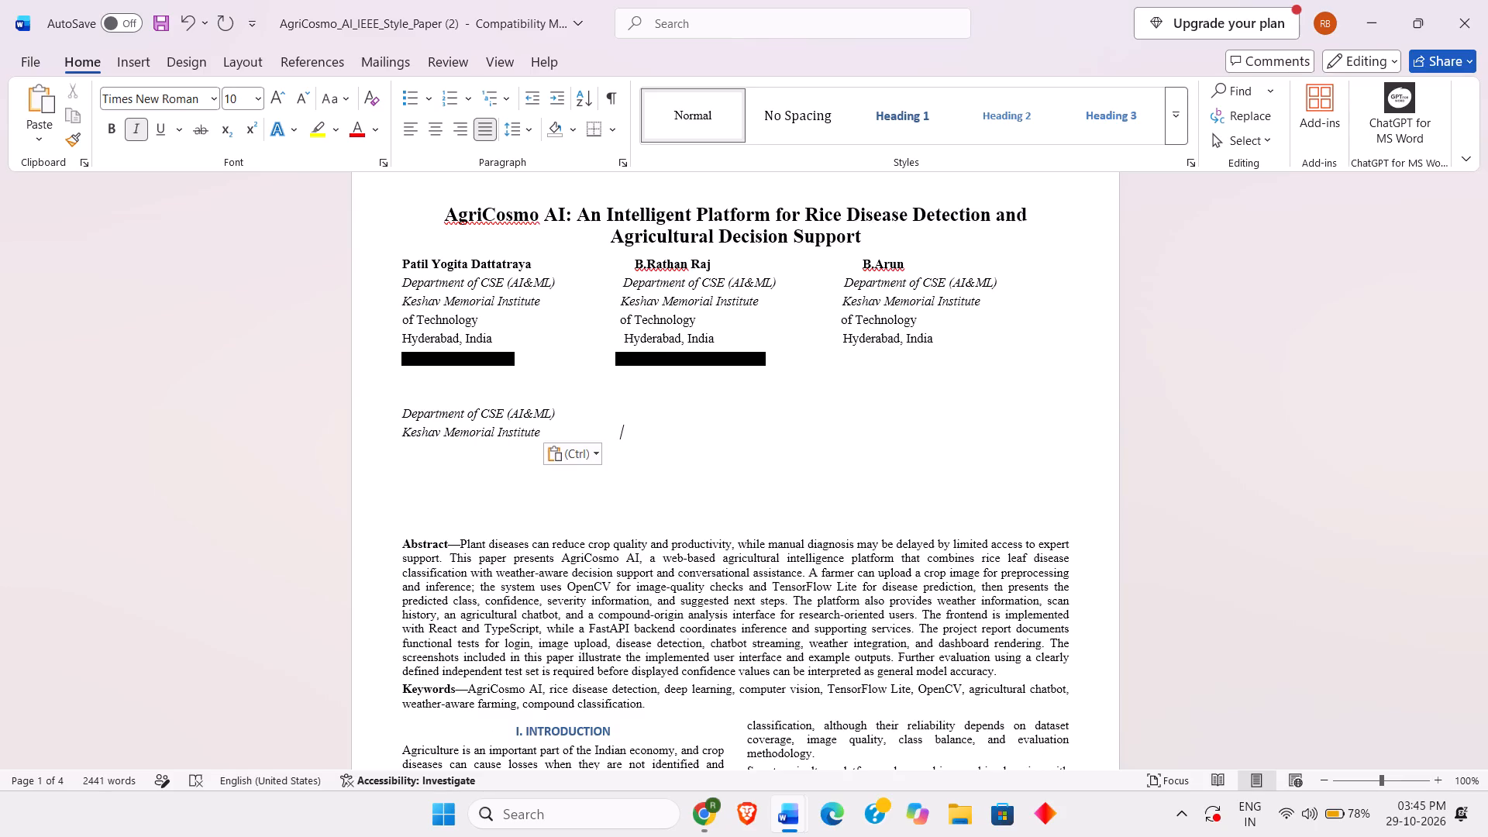
Copy the first author's "of Technology" and paste it on a new line beneath the lower "Keshav Memorial Institute".
left_click_drag(477, 321, 398, 322)
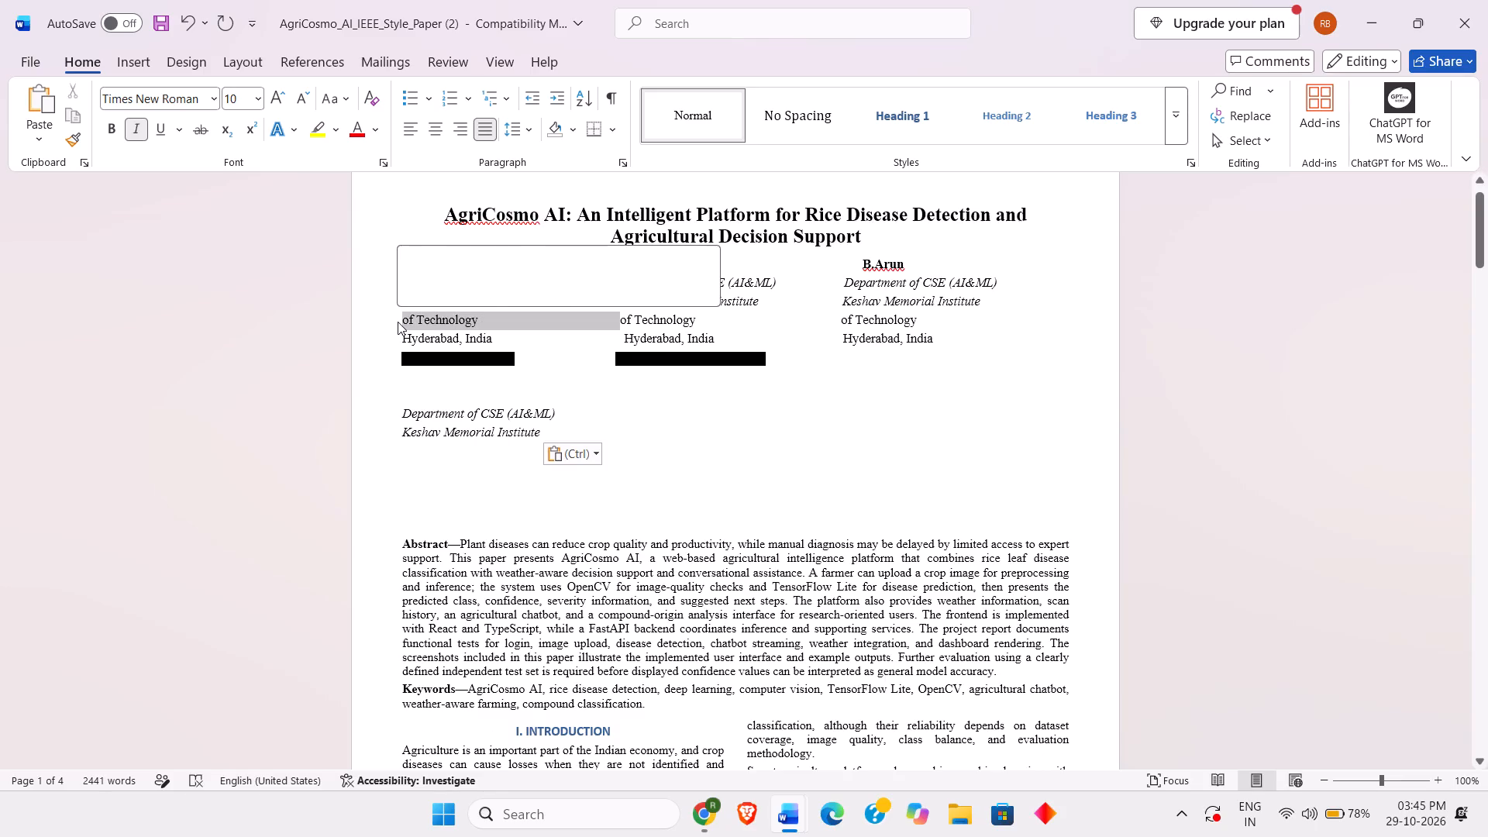
key("ctrl+c")
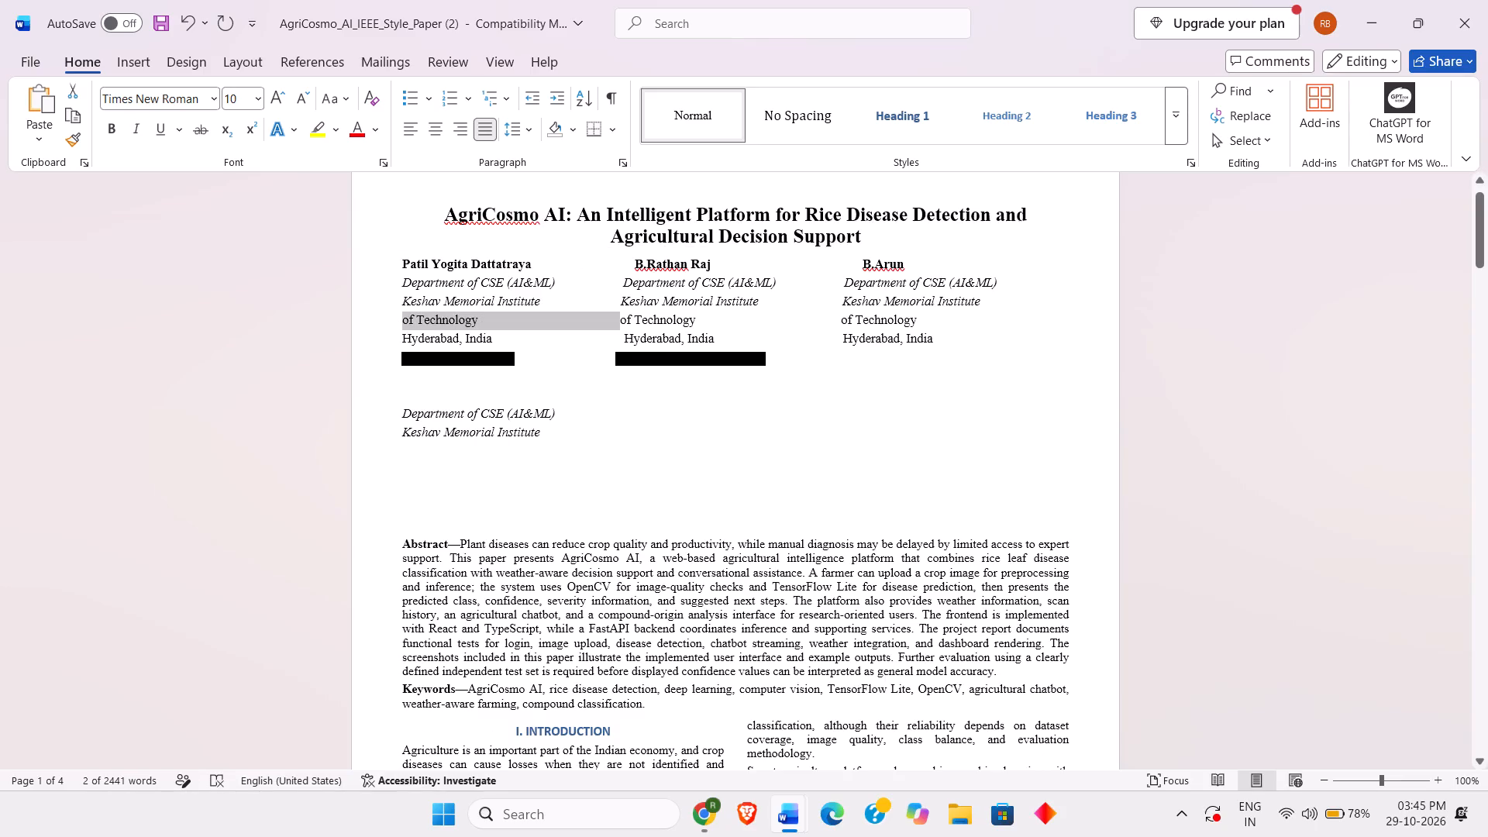
left_click(546, 432)
key("Return")
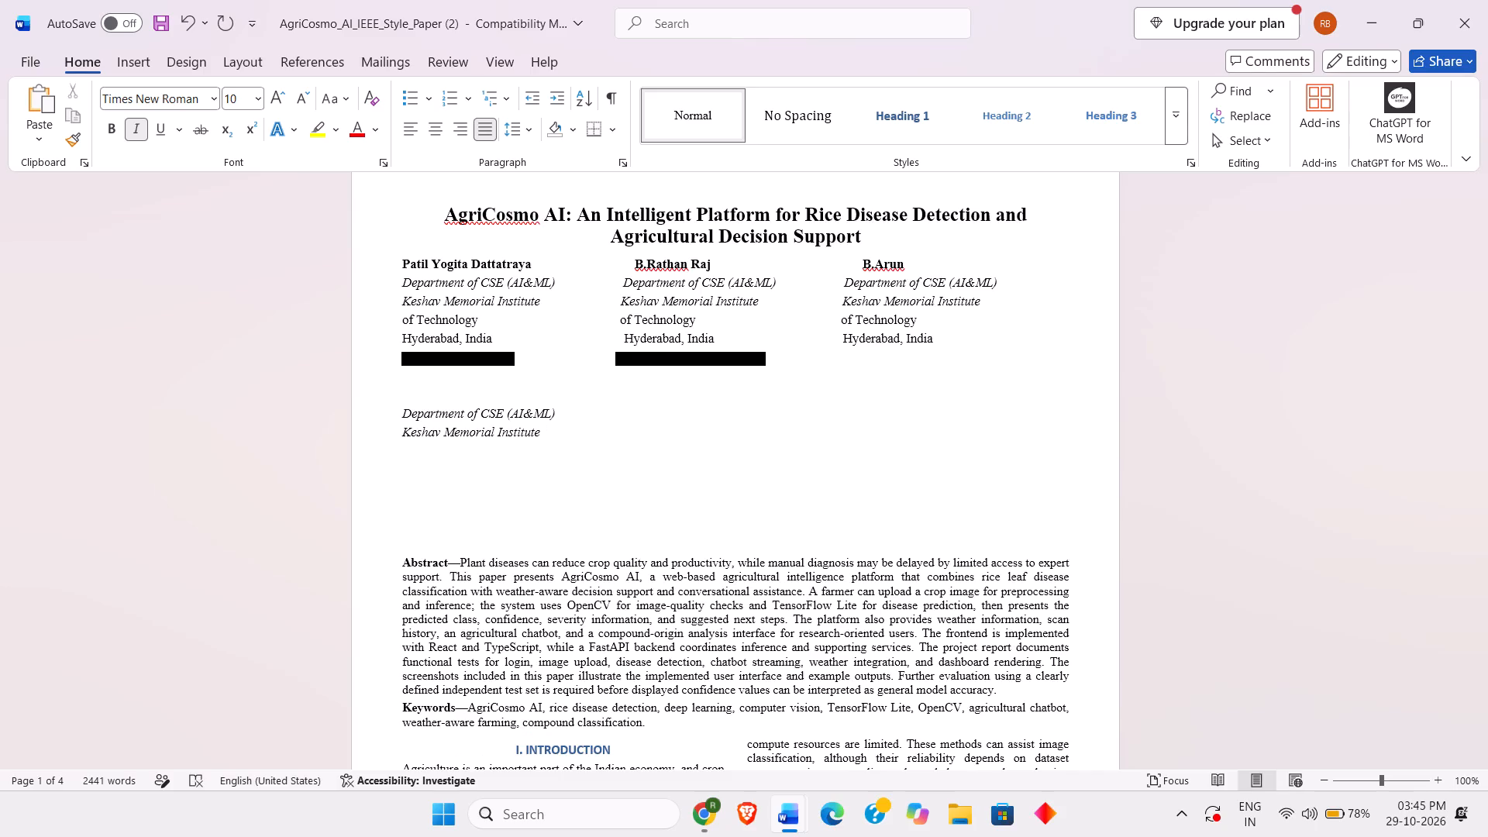
key("ctrl+v")
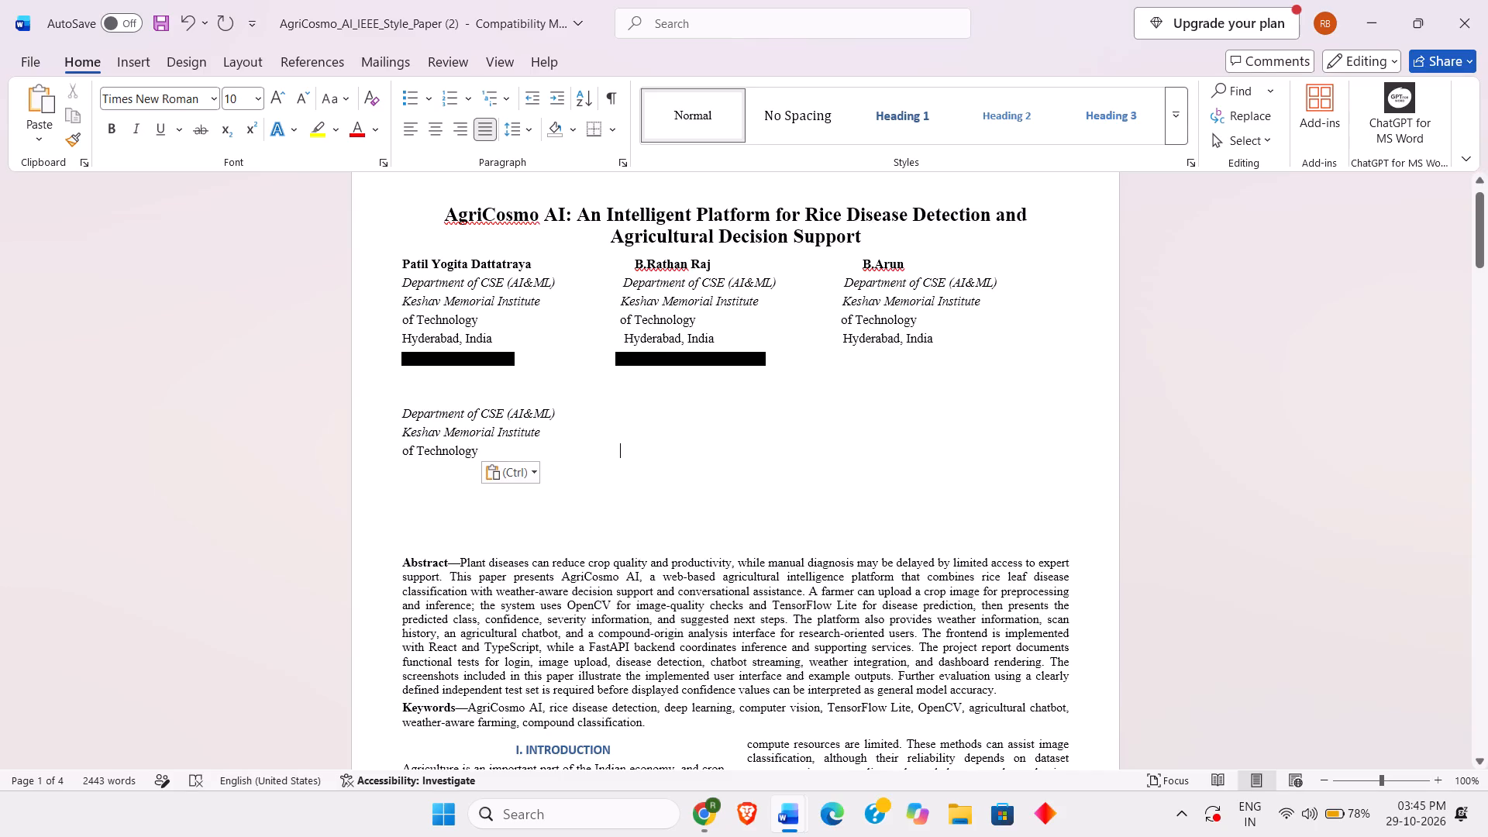
Copy the first author's "Hyderabad, India" and paste it on a new line beneath the lower "of Technology".
left_click_drag(500, 341, 424, 339)
key("ctrl+c")
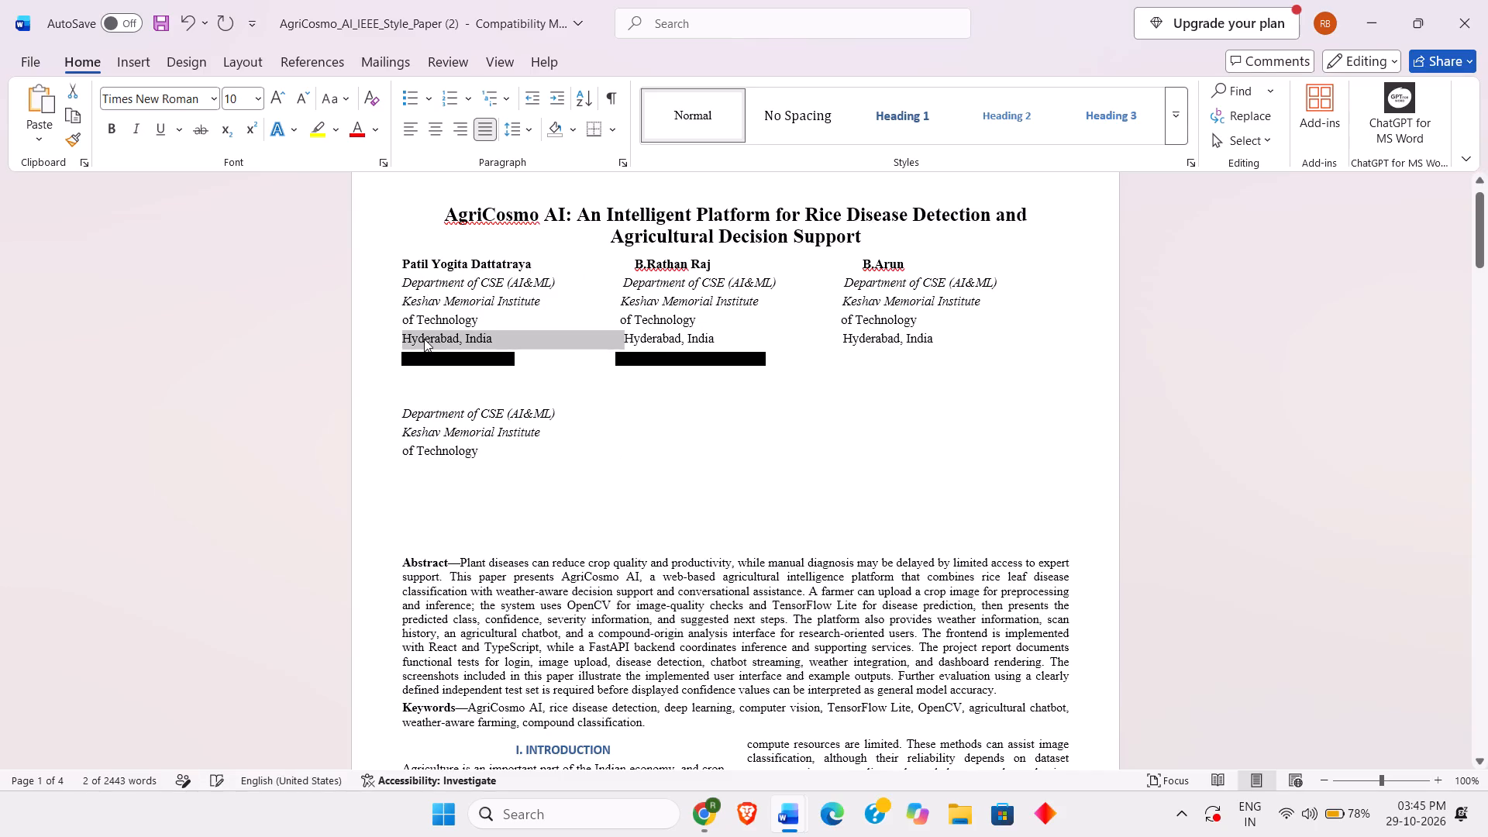
left_click(487, 447)
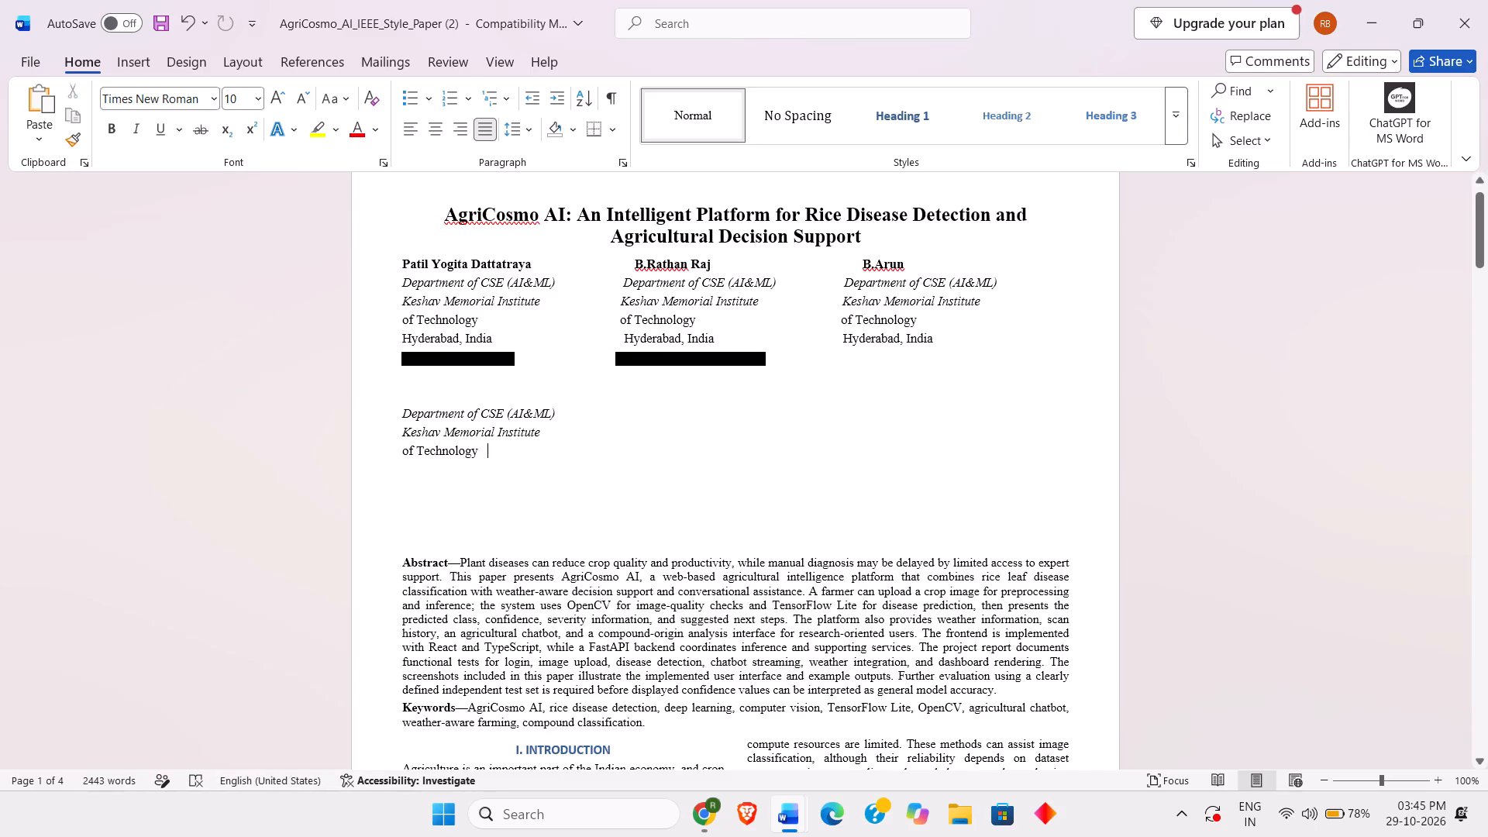
key("Return")
key("ctrl+v")
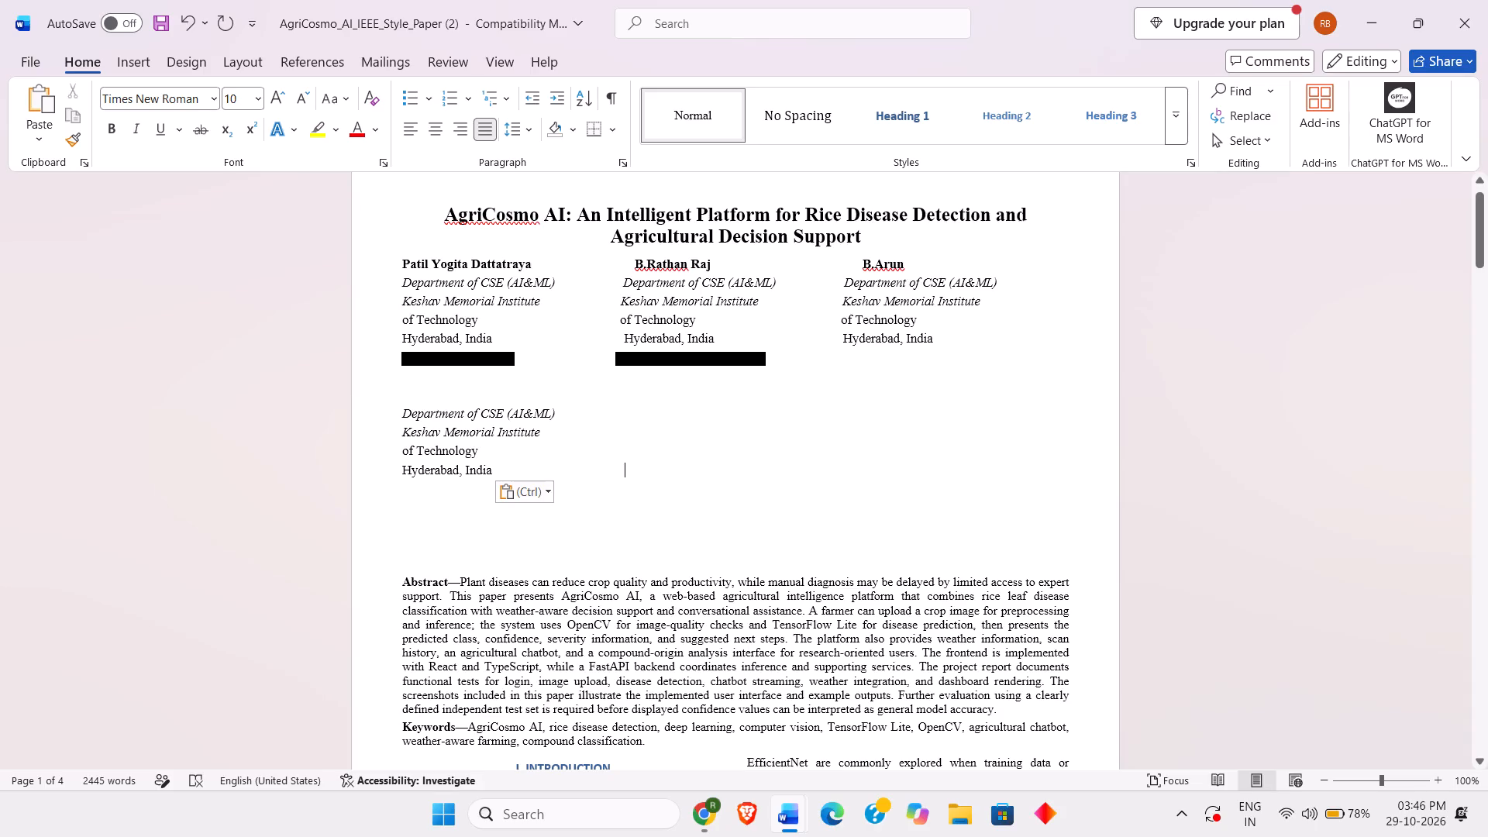
Enter the fourth author's name on the empty line above the lower "Department of CSE (AI&ML)" and make it bold.
left_click(420, 398)
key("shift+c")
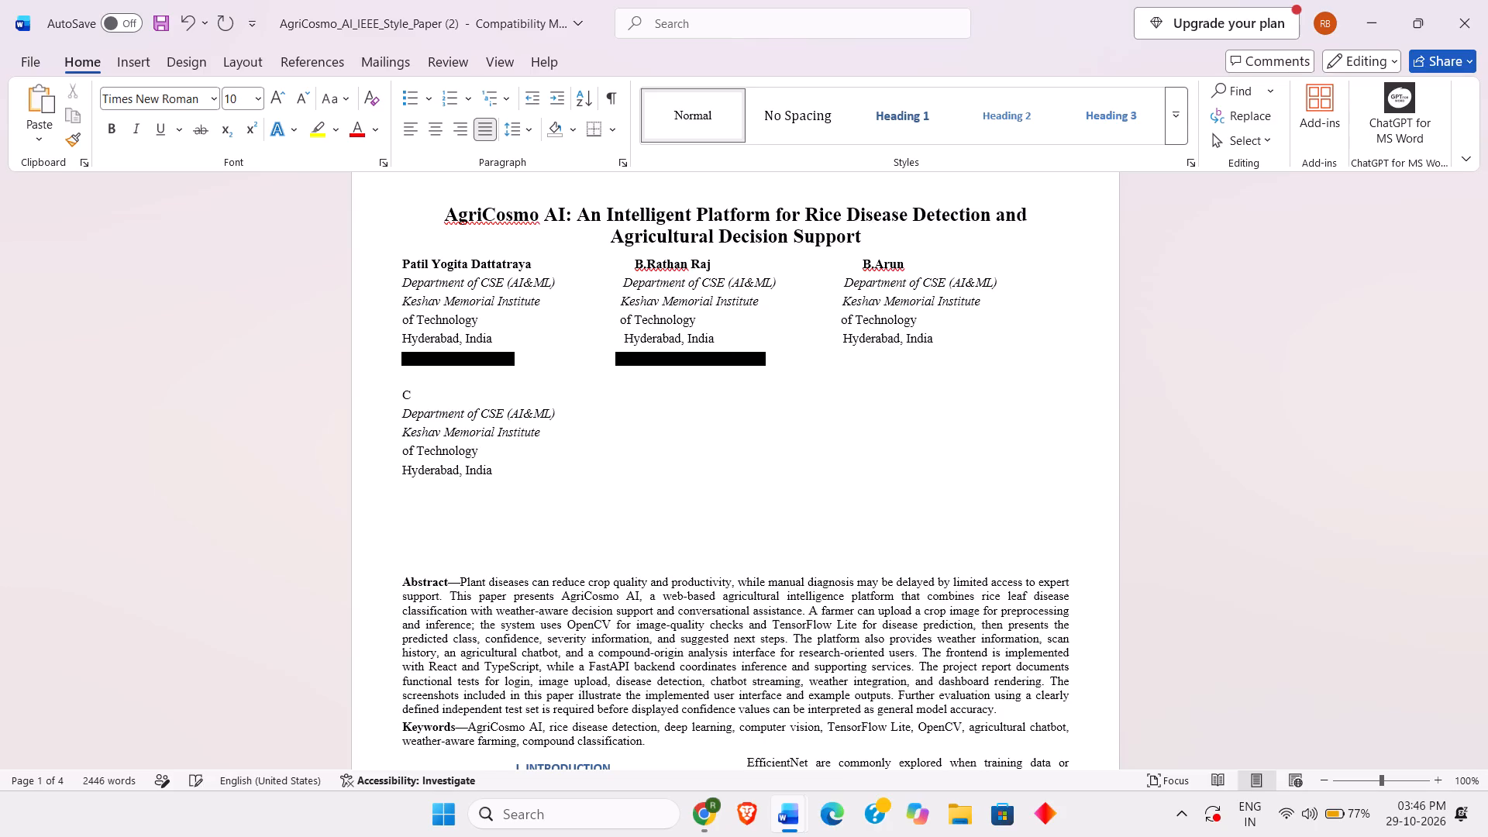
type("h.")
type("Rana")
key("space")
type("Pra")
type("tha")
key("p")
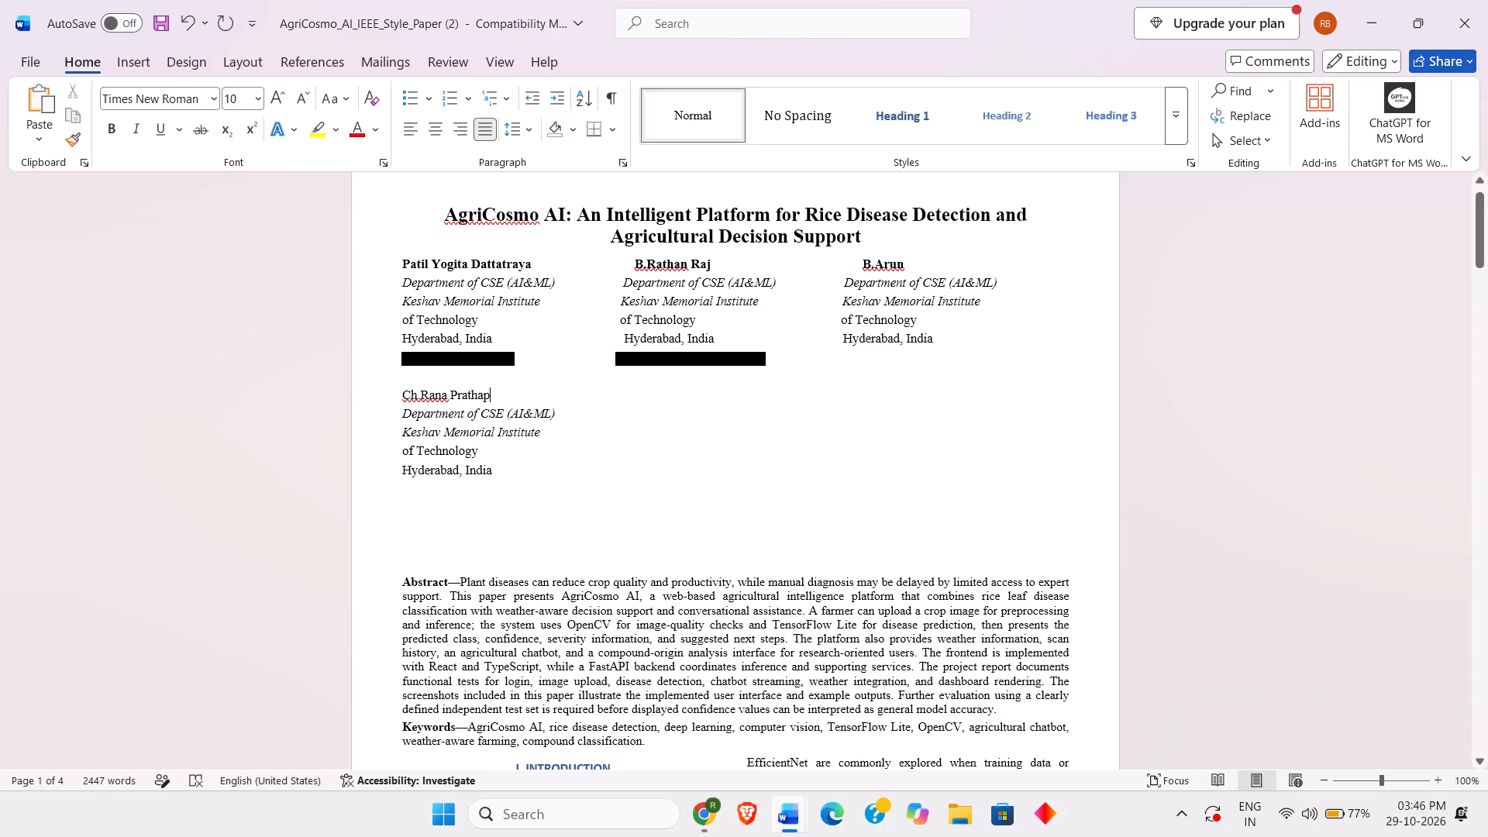
left_click_drag(495, 395, 411, 395)
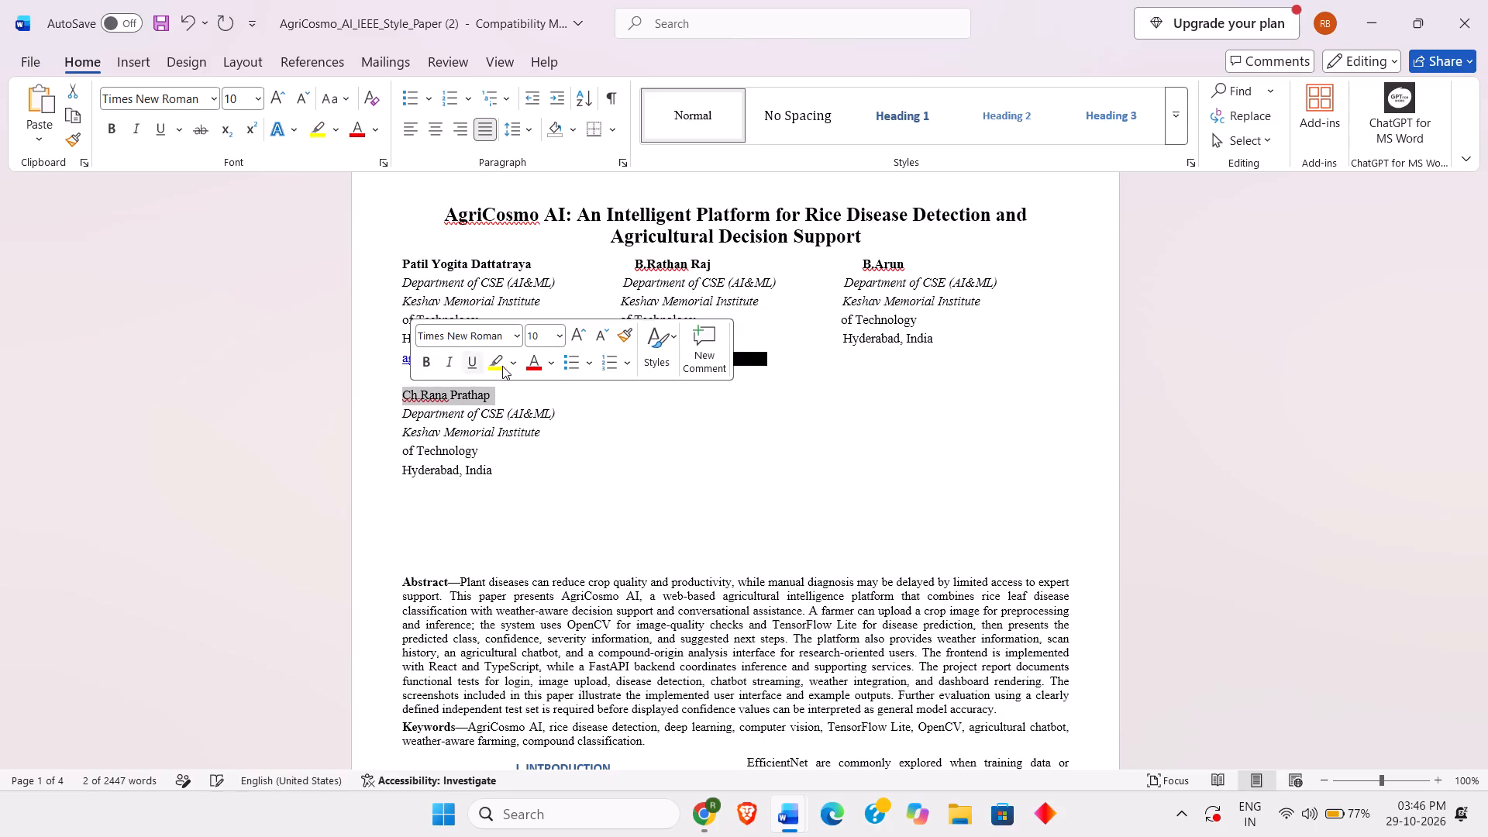
left_click(423, 362)
left_click(573, 409)
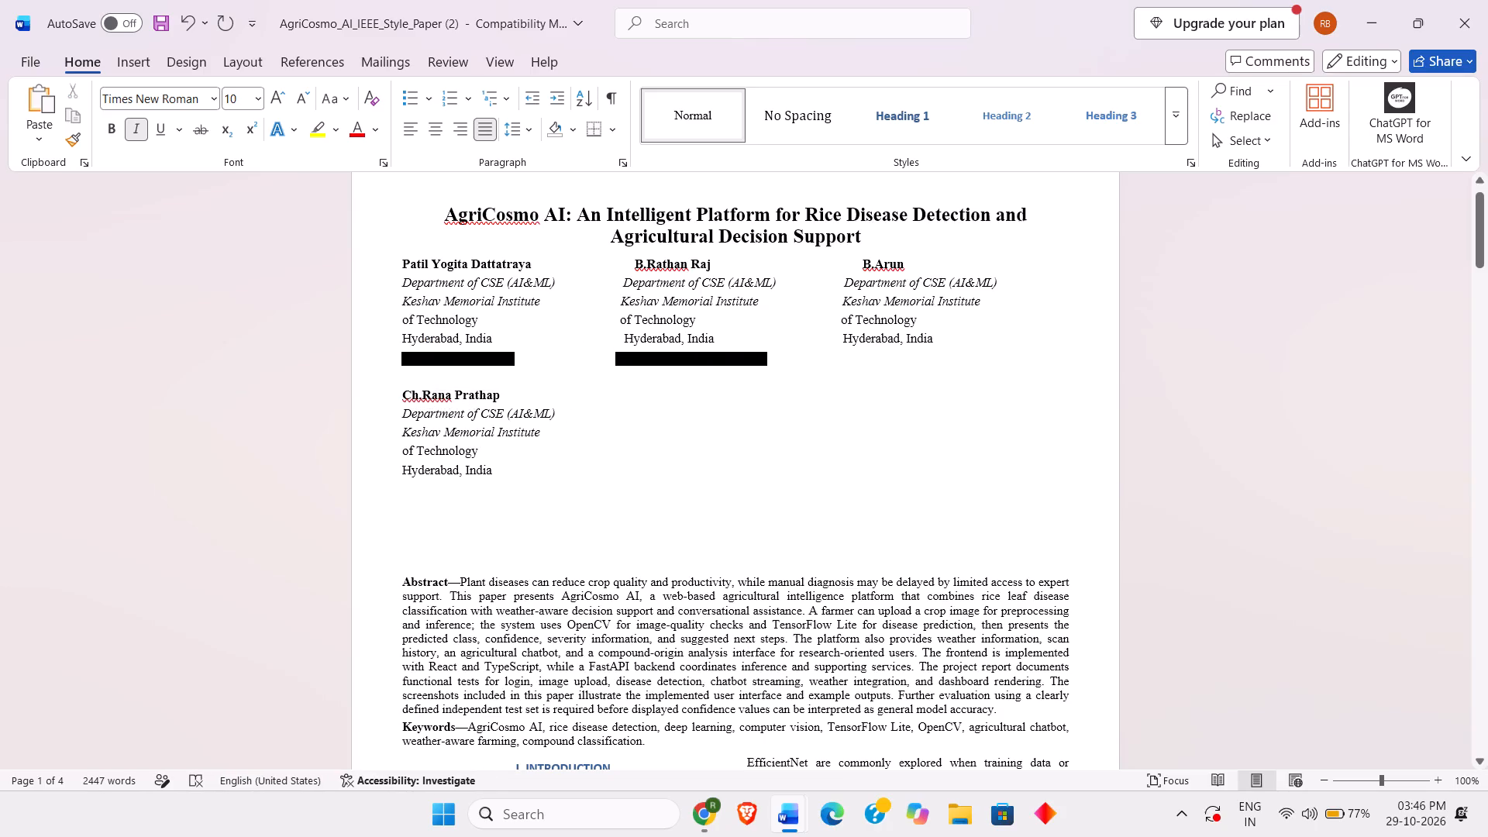
Add the fifth author's name in bold on the fourth author's name line, after a wide gap of spaces aligning it with the second column.
left_click(620, 385)
left_click(624, 387)
left_click(616, 392)
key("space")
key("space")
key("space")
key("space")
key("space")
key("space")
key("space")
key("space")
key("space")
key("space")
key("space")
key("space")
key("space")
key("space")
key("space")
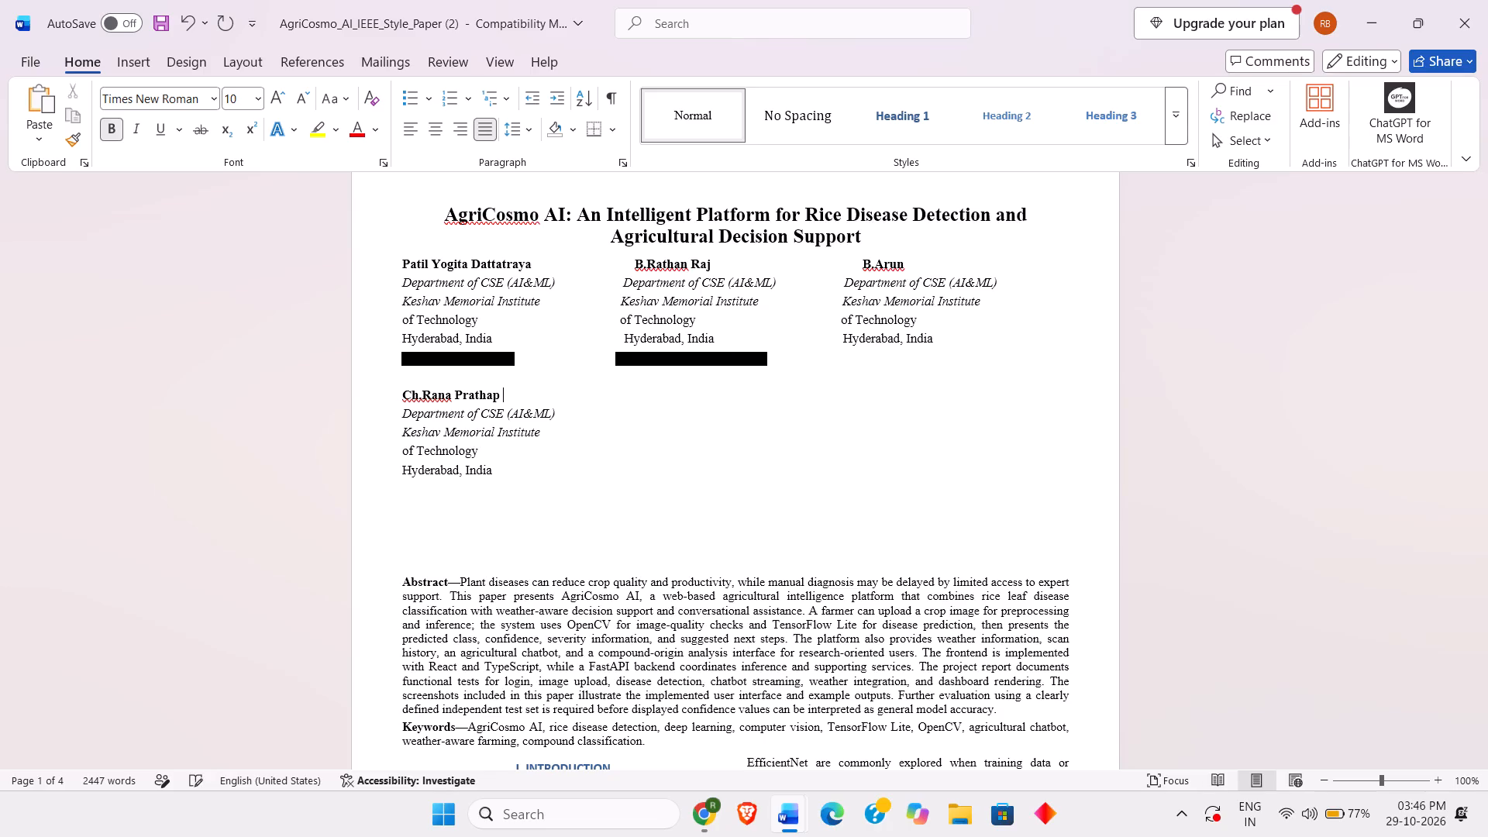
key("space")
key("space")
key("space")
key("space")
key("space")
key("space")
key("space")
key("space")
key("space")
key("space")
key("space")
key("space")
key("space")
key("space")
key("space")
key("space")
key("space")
key("BackSpace")
key("BackSpace")
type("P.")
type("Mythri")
Copy the fourth author's "Department of CSE (AI&ML)" and paste it beneath the fifth author's name after a gap of spaces, removing the extra line break.
left_click_drag(556, 414, 434, 414)
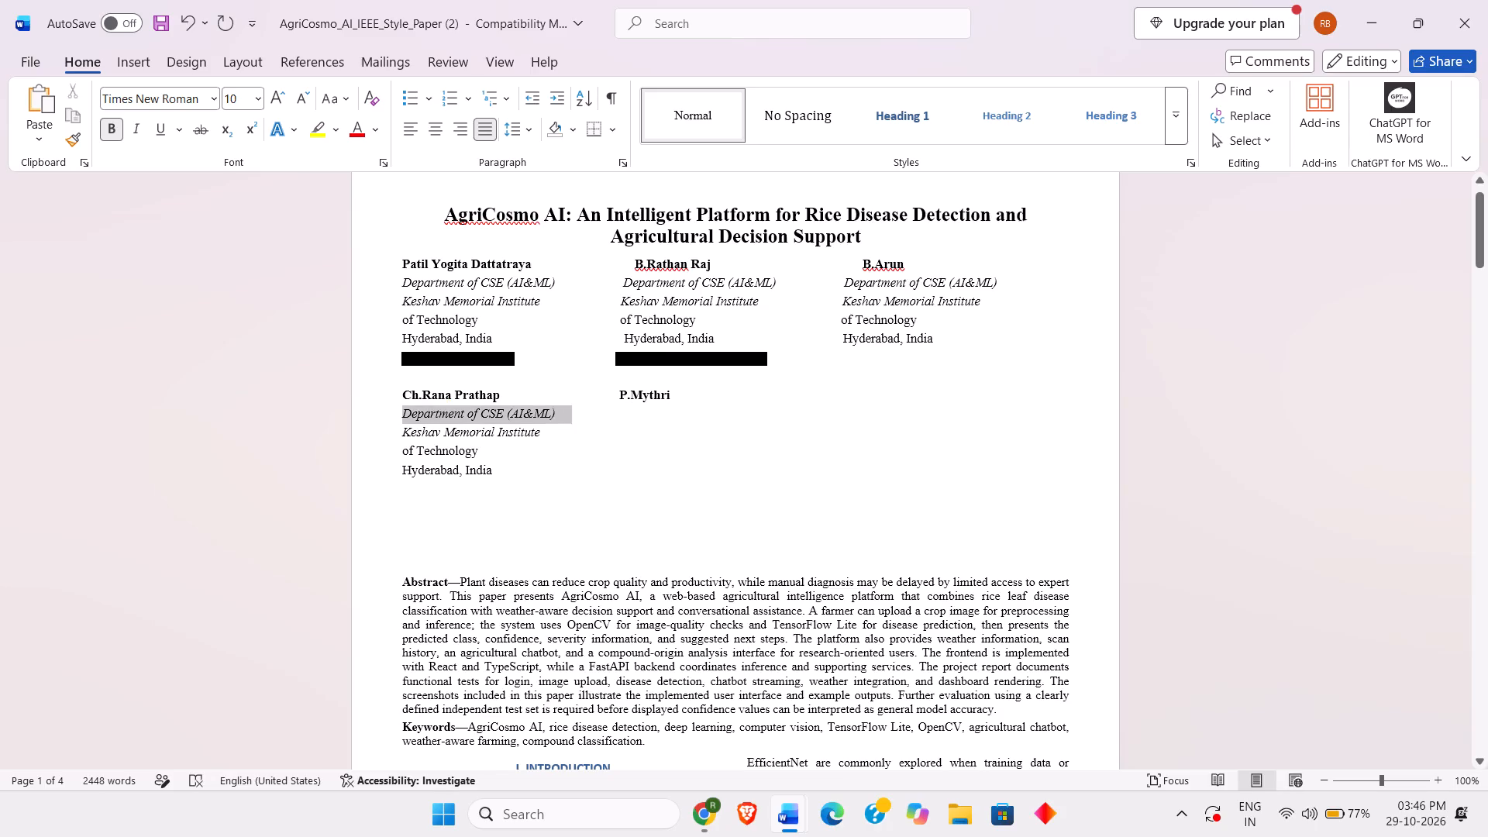
left_click_drag(434, 414, 429, 414)
key("ctrl+c")
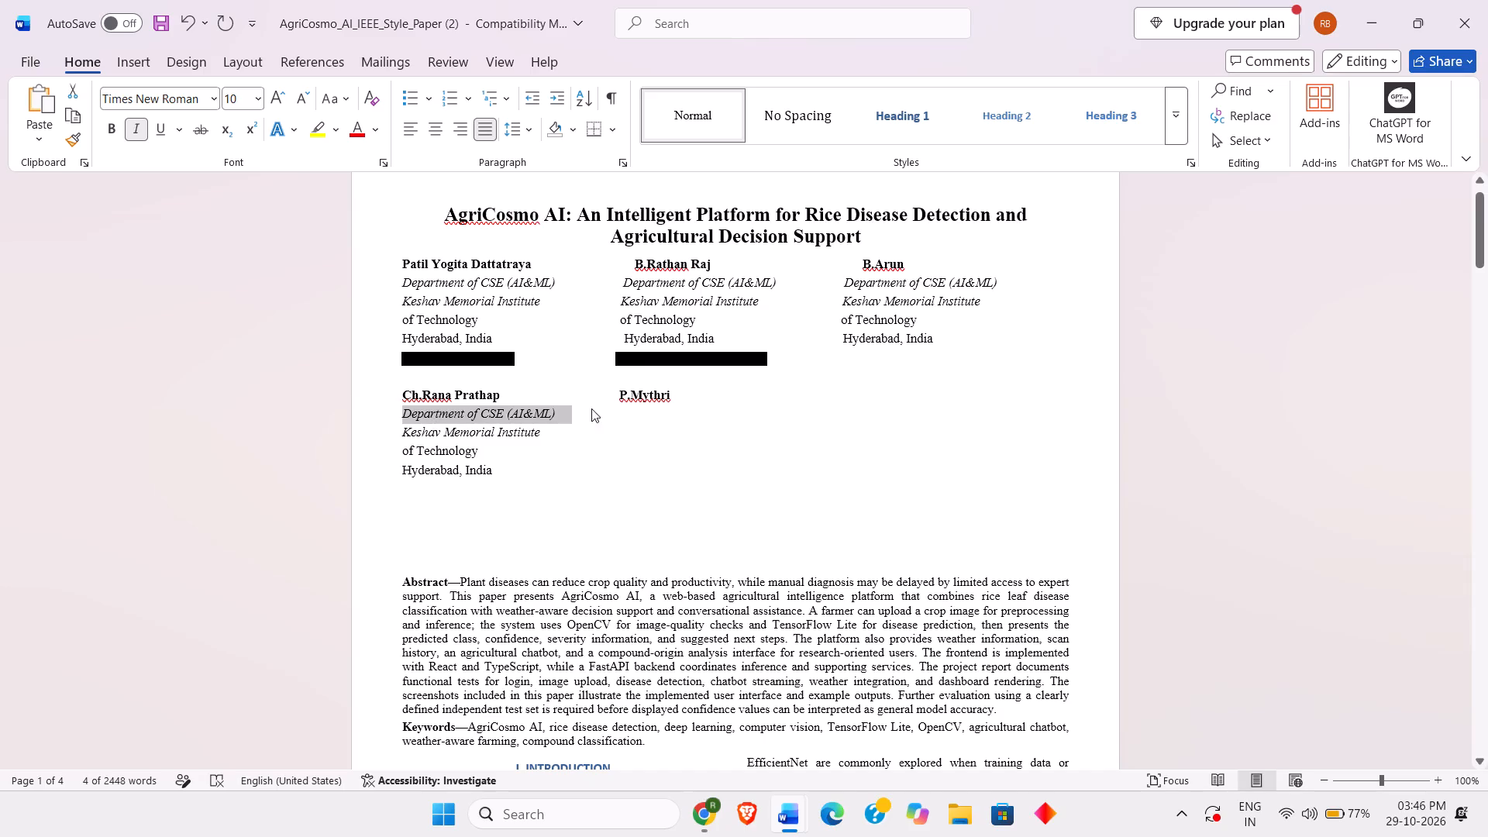
left_click(616, 411)
left_click(616, 411)
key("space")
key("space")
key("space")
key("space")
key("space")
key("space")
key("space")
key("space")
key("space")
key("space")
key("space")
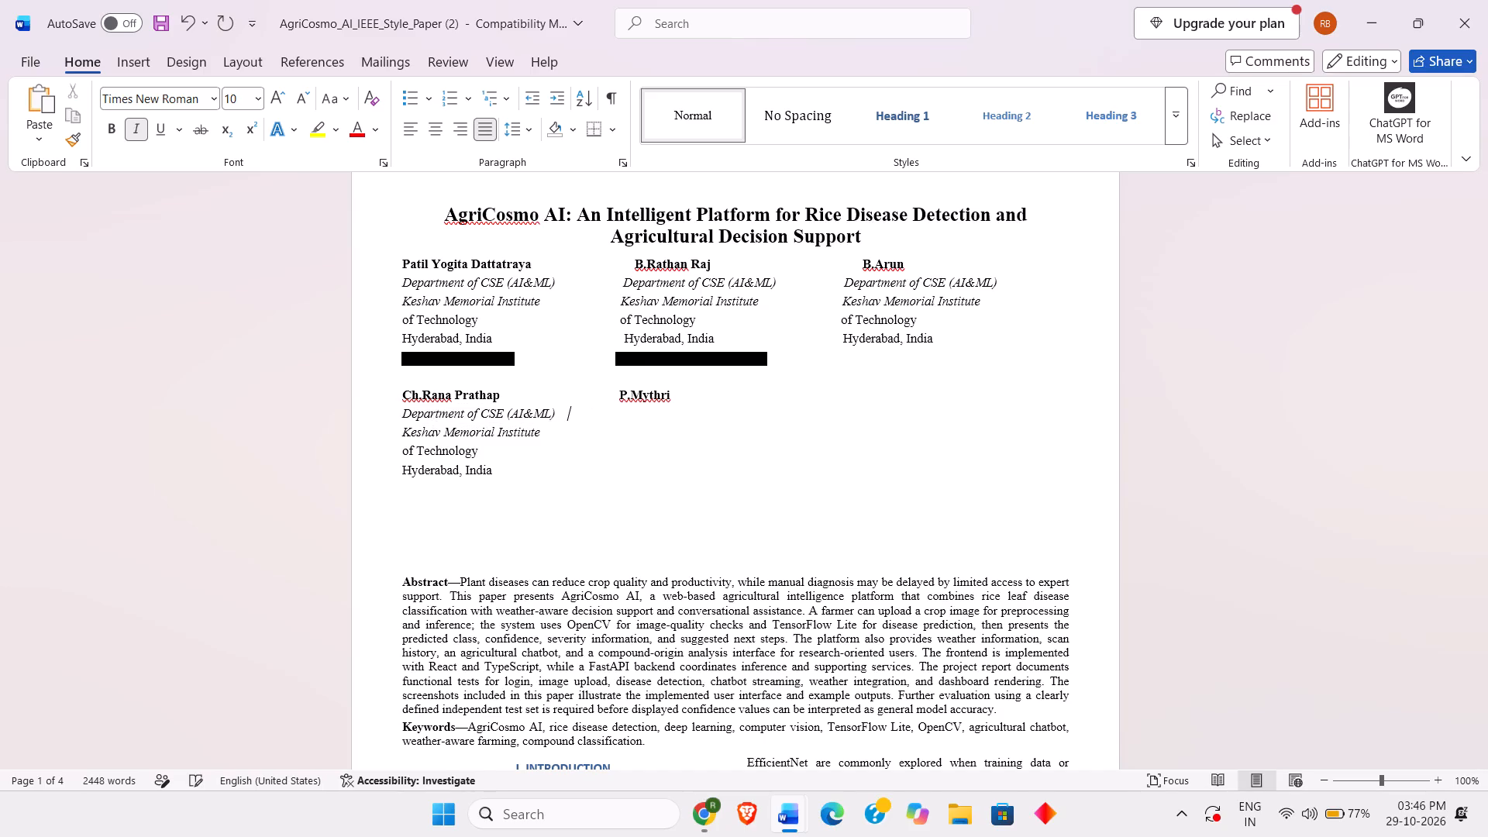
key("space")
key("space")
key("ctrl+v")
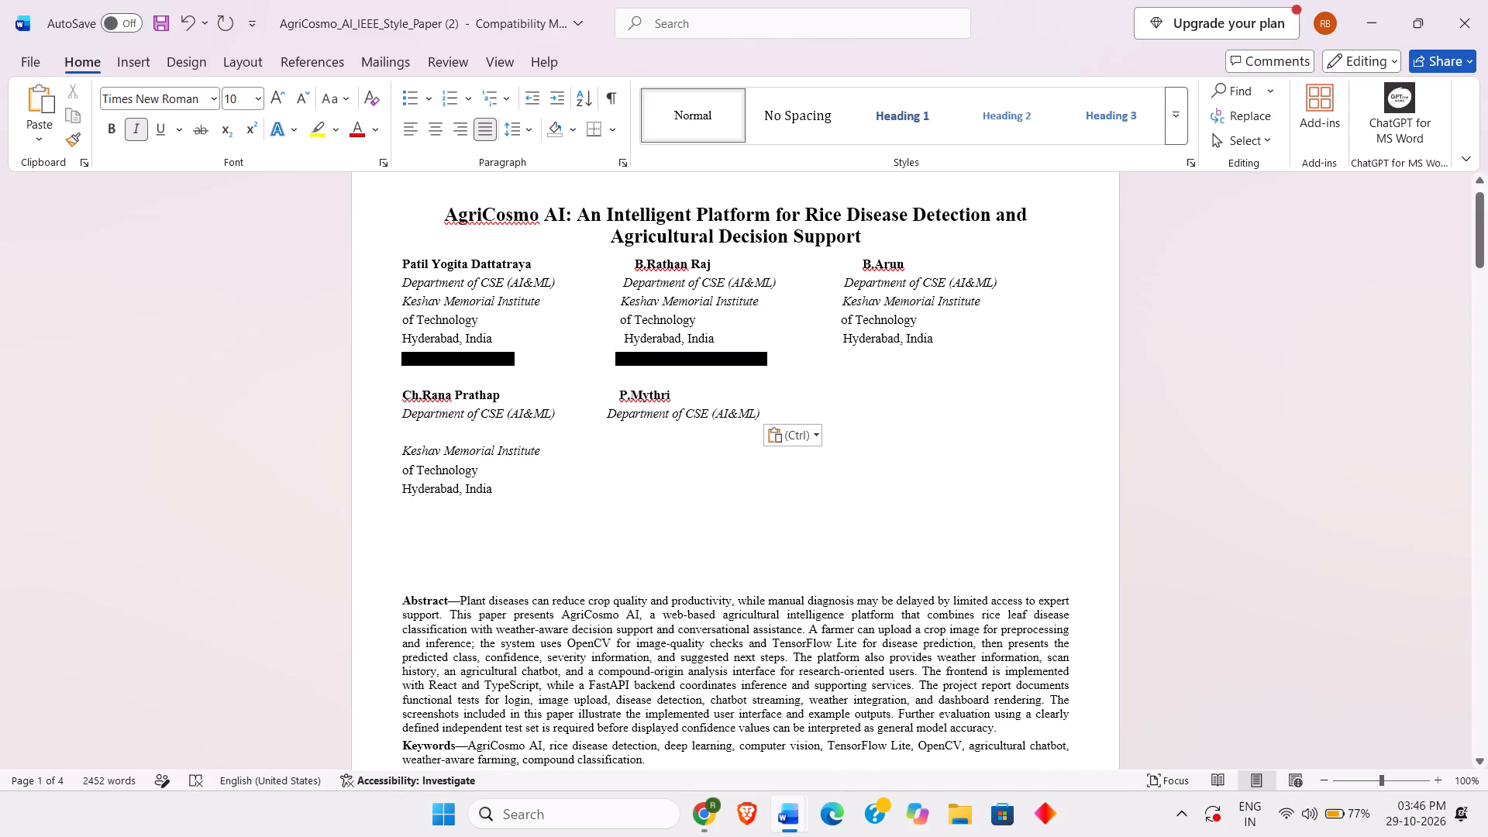
key("BackSpace")
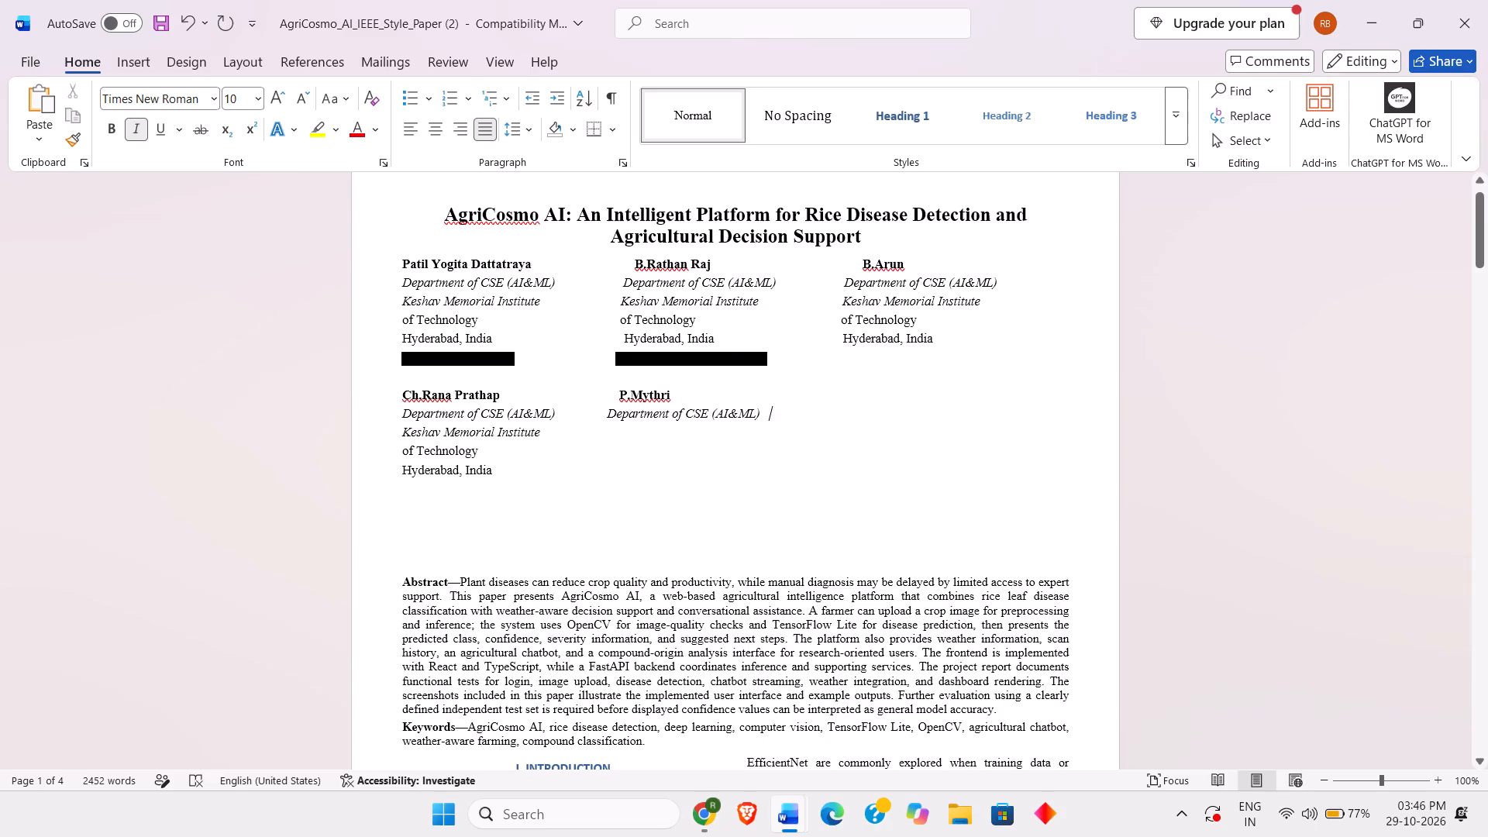
Copy the fourth author's "Keshav Memorial Institute" and paste it beneath the fifth author's department after a gap of spaces, removing the extra line break.
left_click_drag(544, 433, 425, 440)
key("ctrl+c")
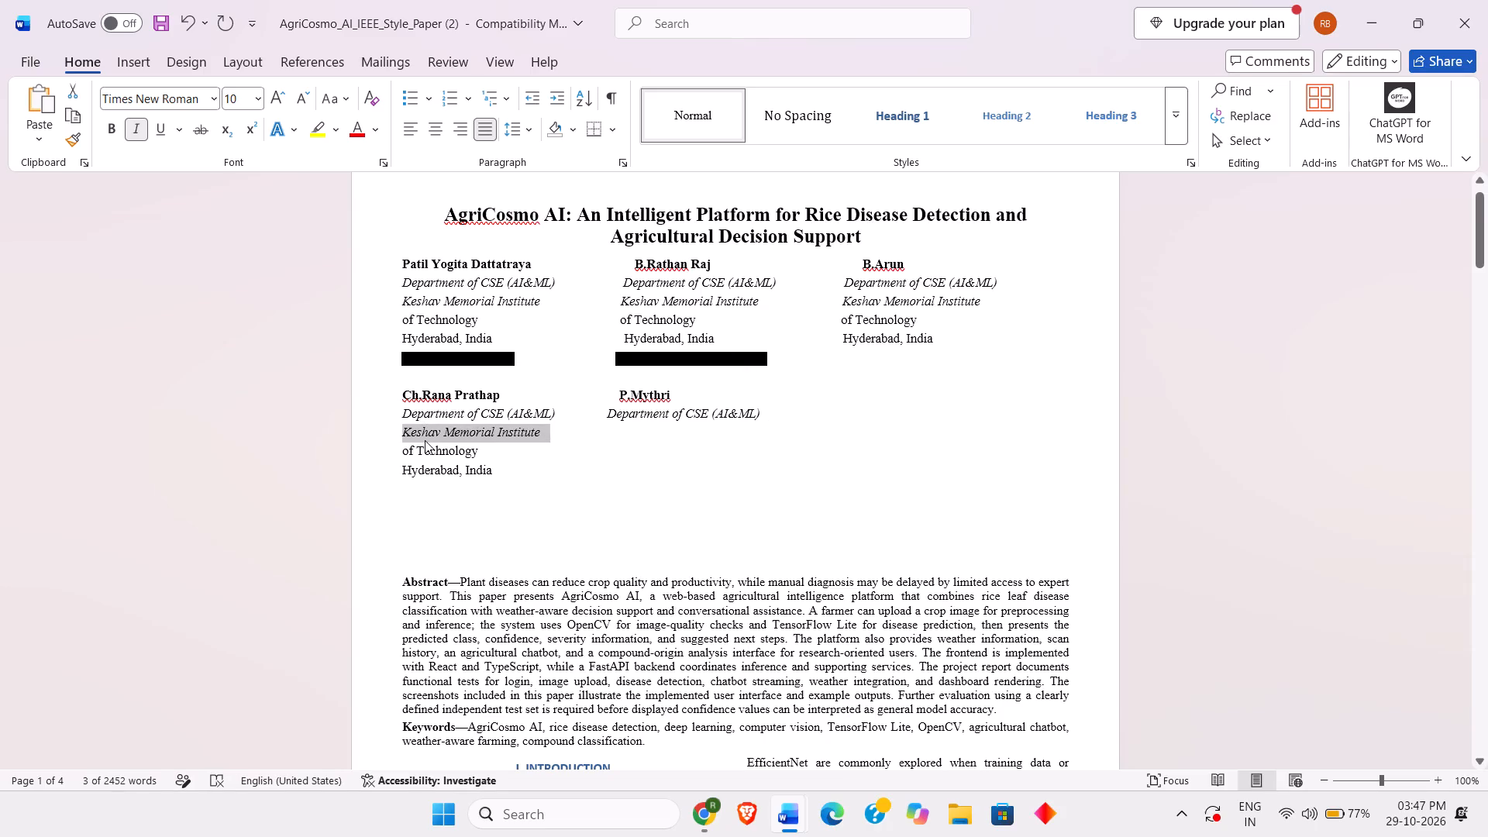
left_click(613, 425)
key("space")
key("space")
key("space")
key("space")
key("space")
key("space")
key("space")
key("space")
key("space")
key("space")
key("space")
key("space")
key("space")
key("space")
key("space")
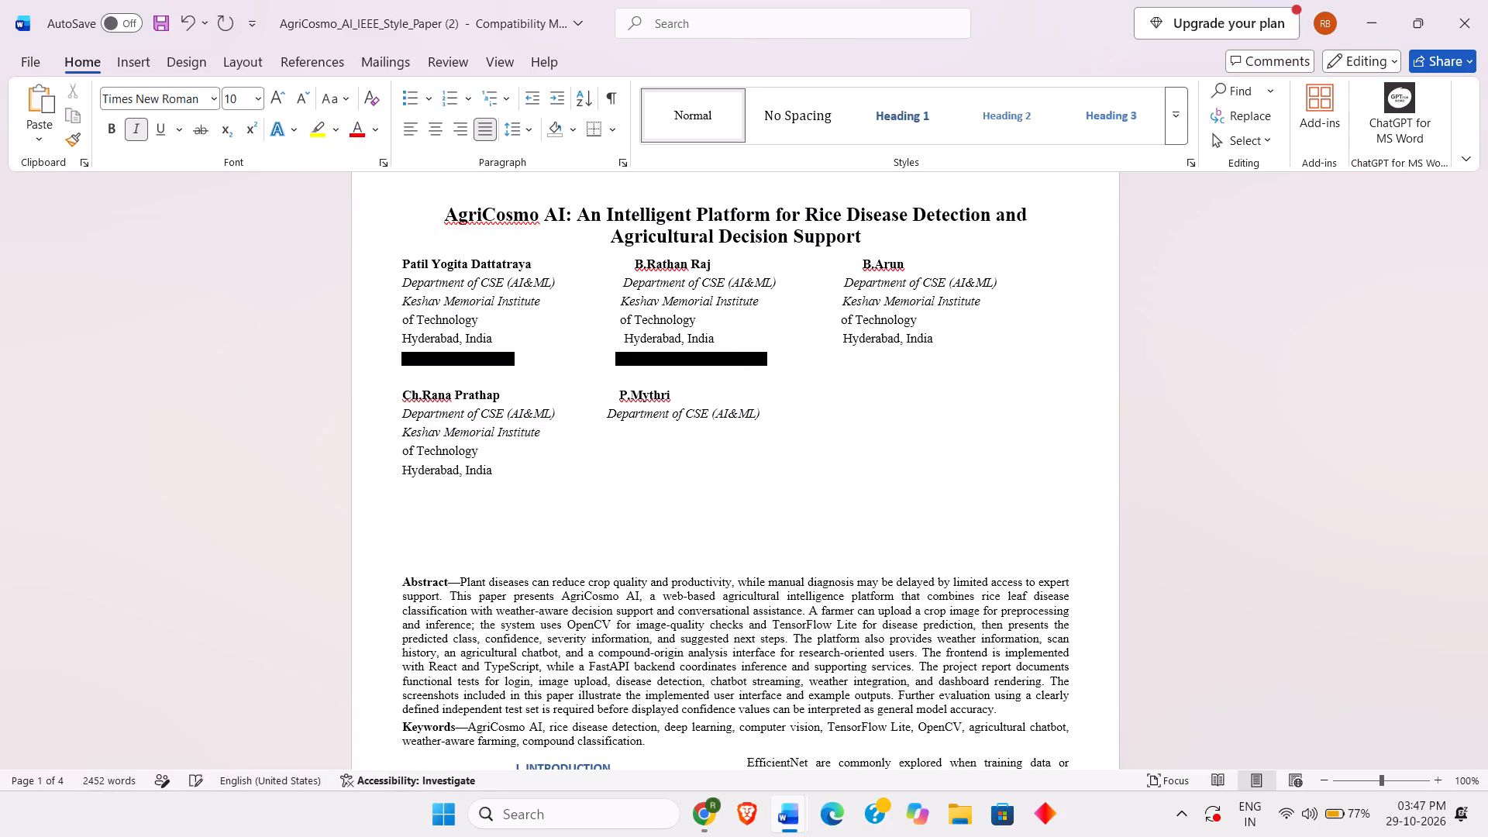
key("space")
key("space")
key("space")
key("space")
key("ctrl+v")
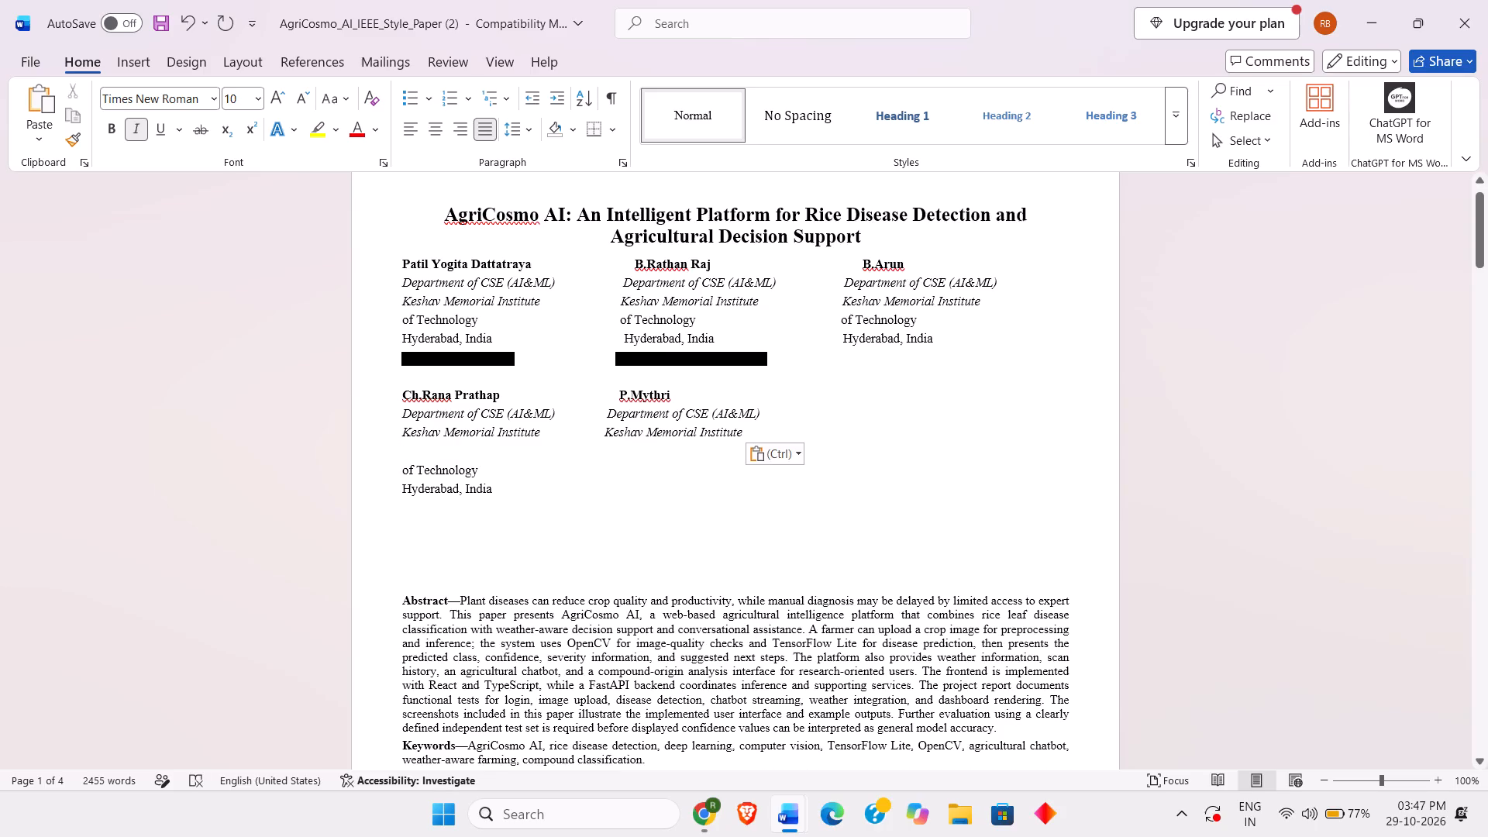
key("BackSpace")
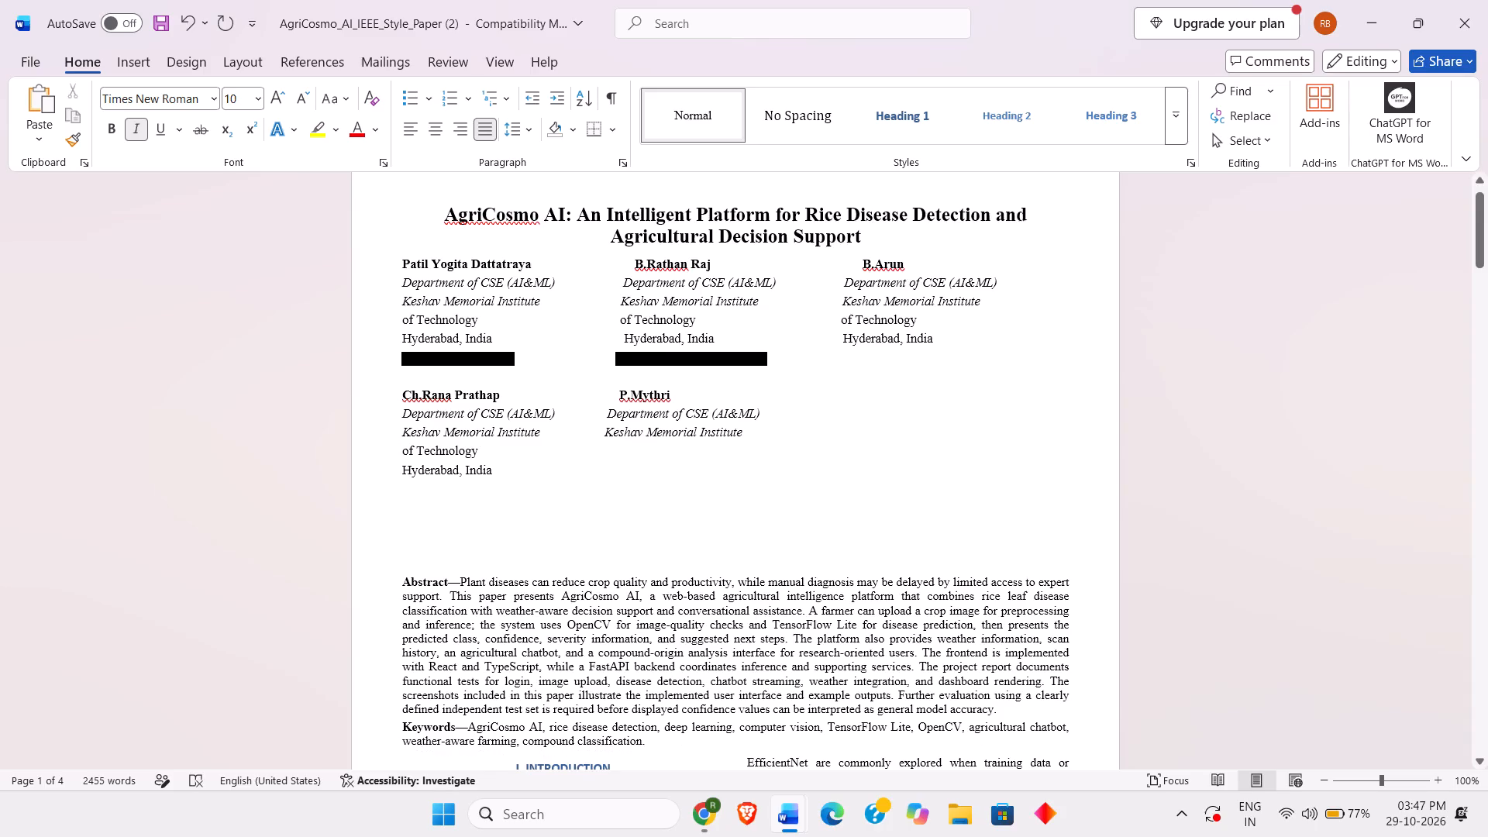
Copy the fourth author's "of Technology" and paste it beneath the fifth author's institute after a gap of spaces, removing the extra line break.
left_click_drag(477, 454, 404, 453)
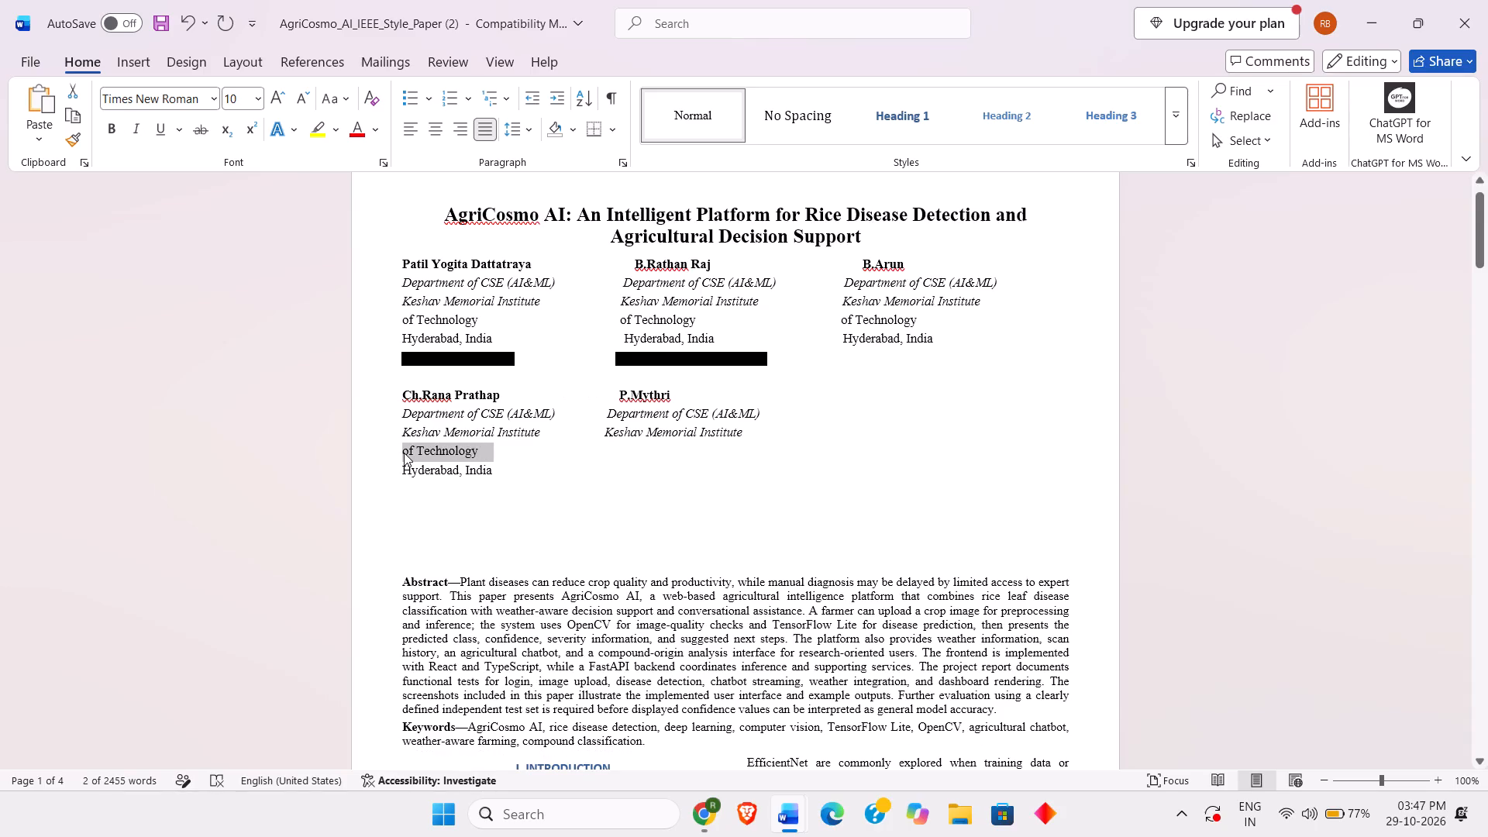
key("ctrl+c")
left_click(610, 453)
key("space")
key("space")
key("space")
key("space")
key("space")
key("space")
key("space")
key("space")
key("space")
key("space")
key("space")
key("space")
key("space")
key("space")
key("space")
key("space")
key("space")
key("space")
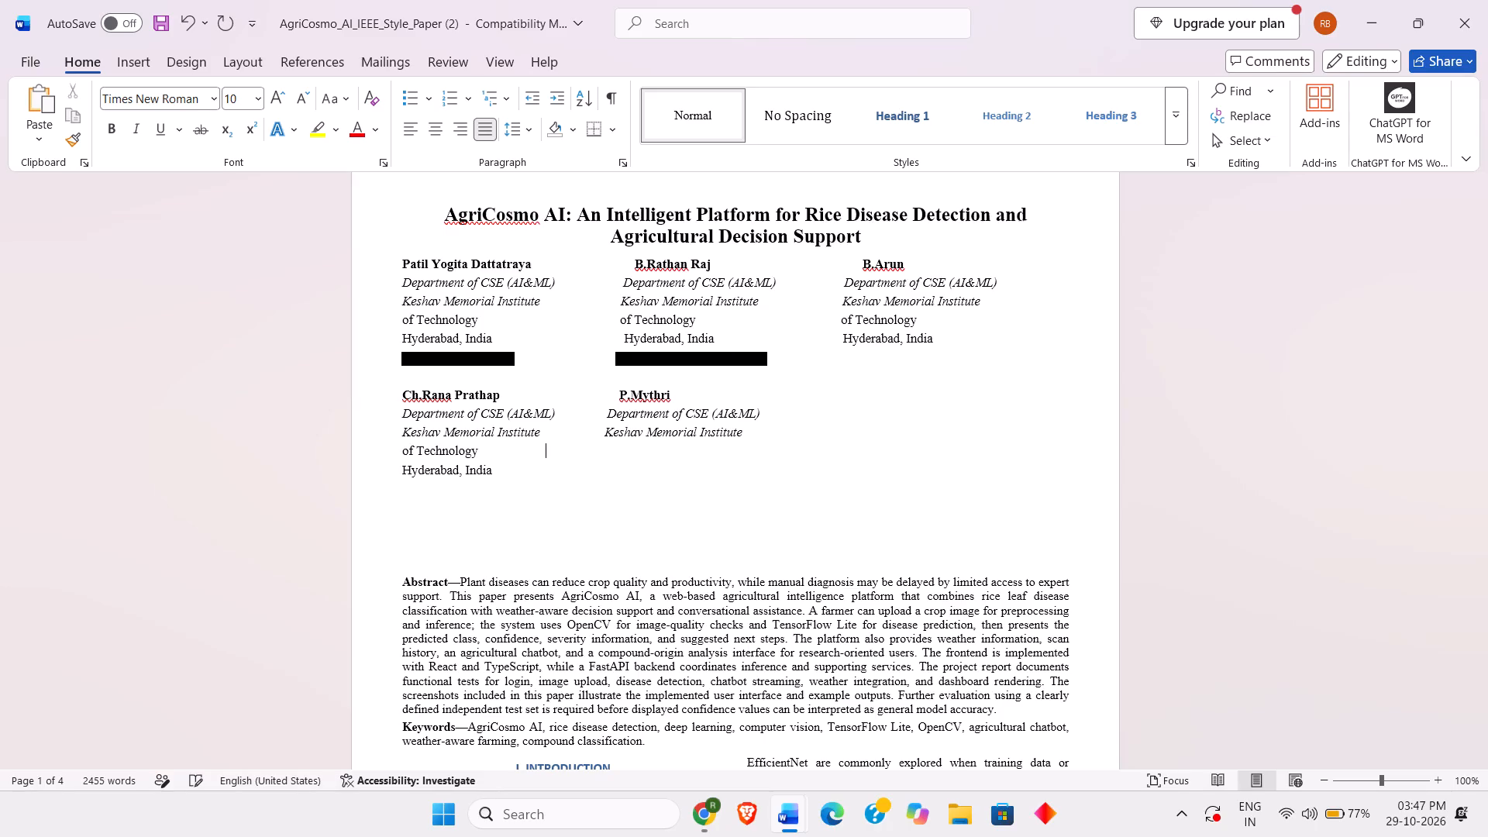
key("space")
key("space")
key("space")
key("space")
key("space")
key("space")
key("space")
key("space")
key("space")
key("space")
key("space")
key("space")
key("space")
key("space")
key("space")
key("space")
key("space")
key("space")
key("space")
key("BackSpace")
key("ctrl+v")
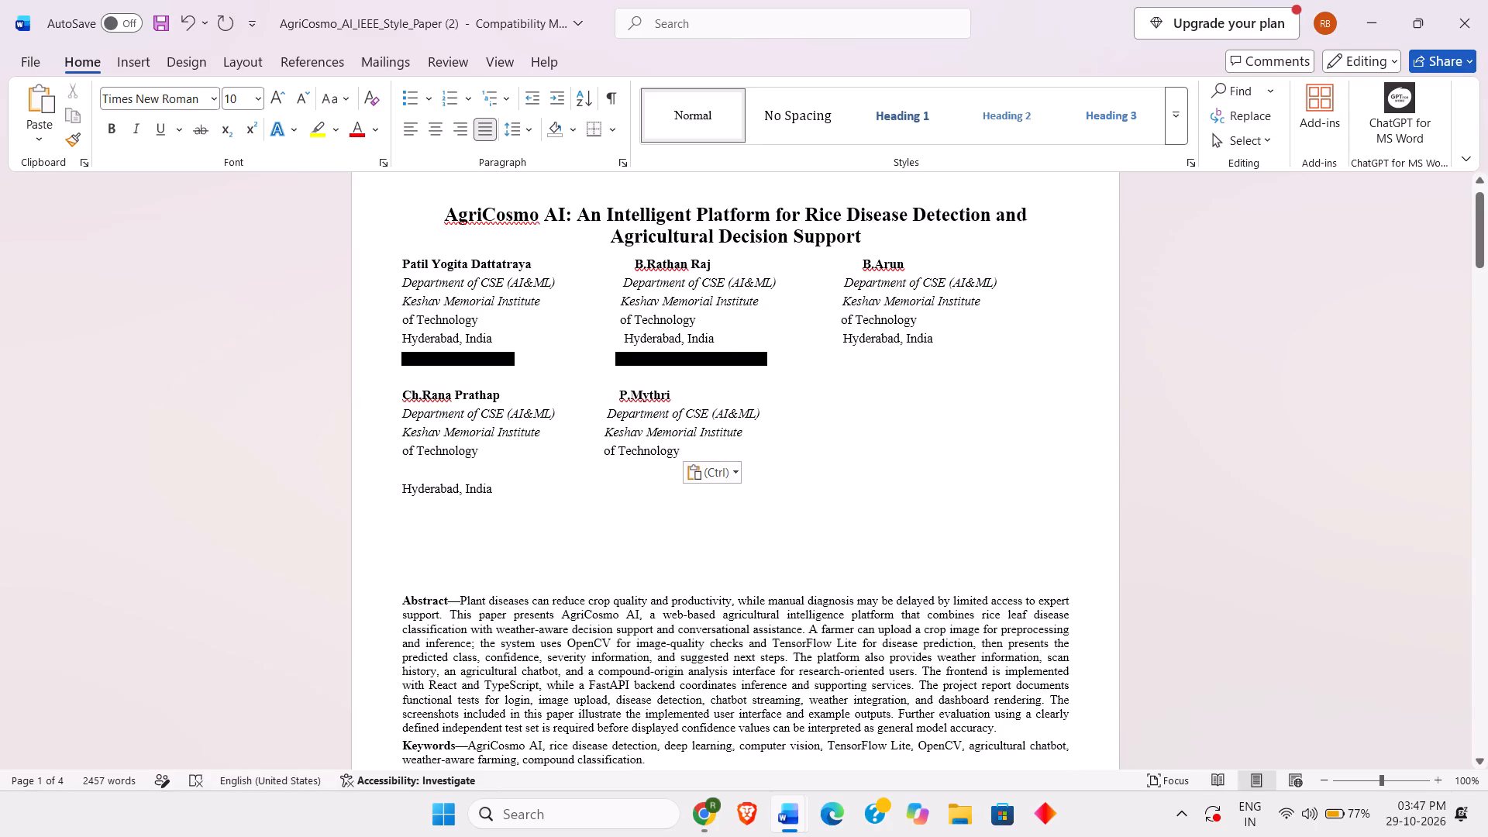
key("BackSpace")
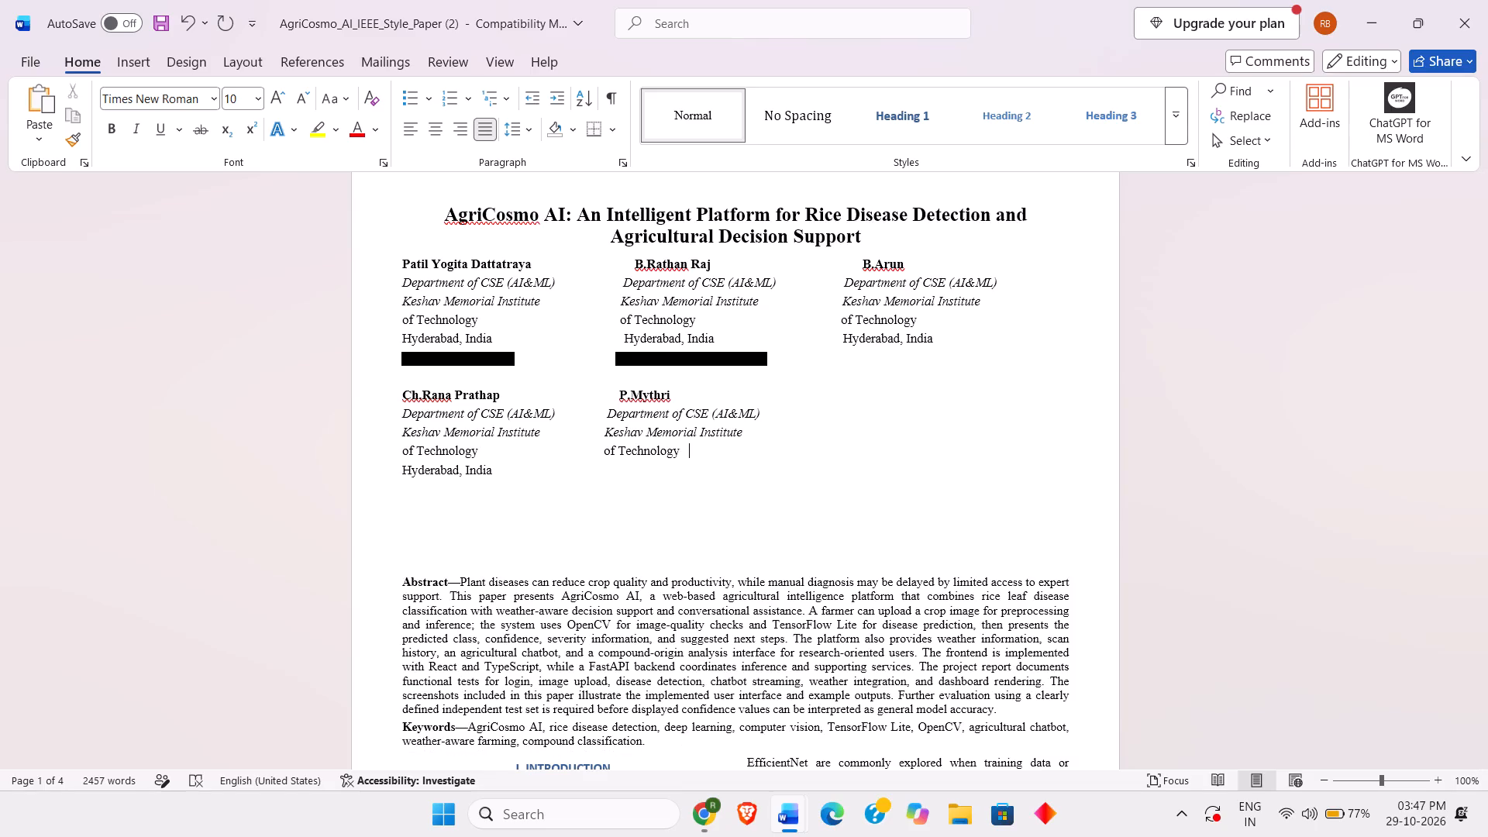
Copy the fourth author's "Hyderabad, India" and paste it beneath the fifth author's "of Technology", trimming the existing gap to align with the second column.
left_click_drag(496, 474, 415, 476)
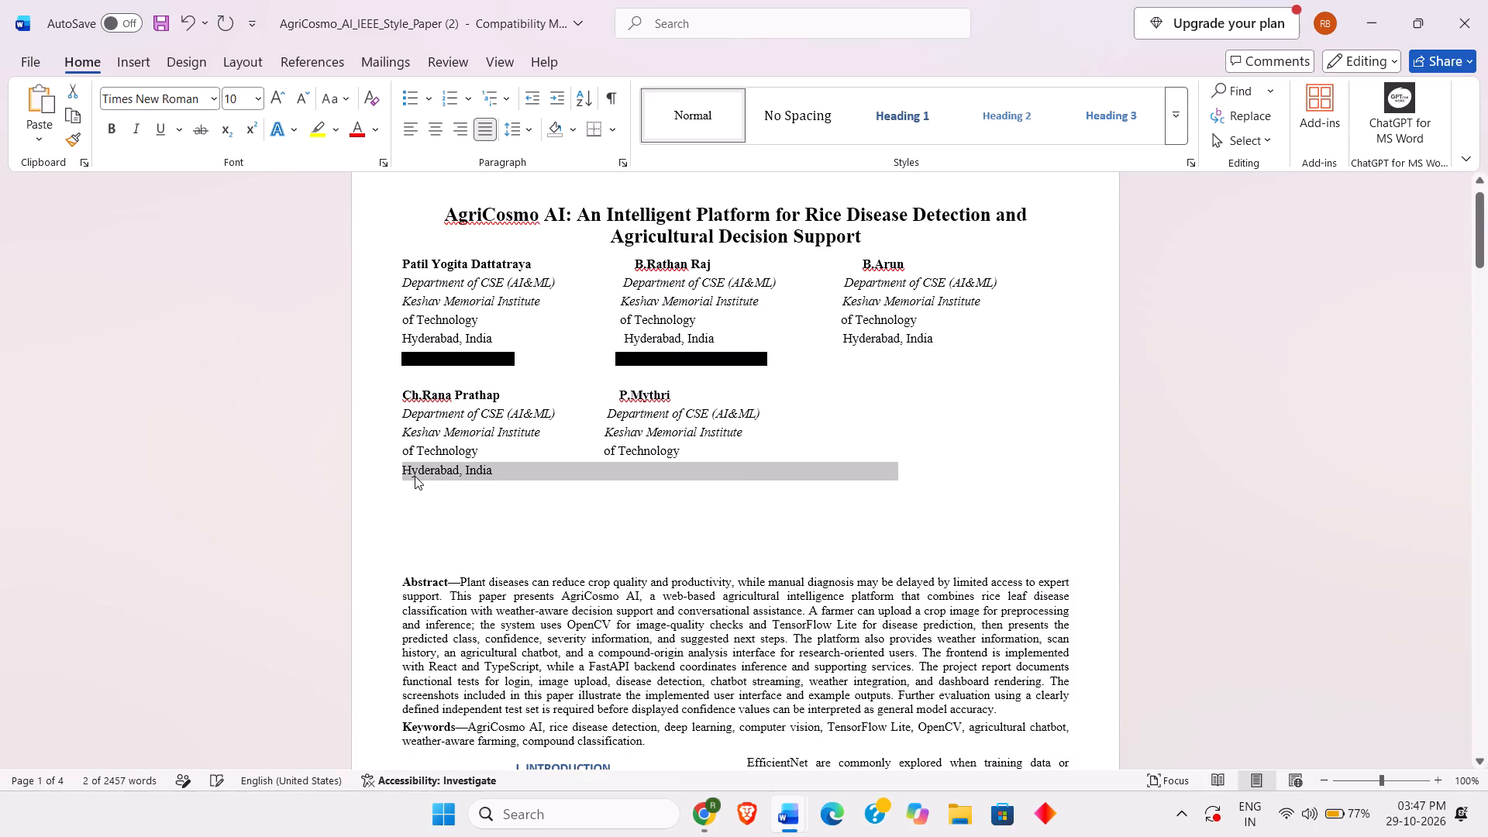
key("ctrl+c")
left_click(610, 477)
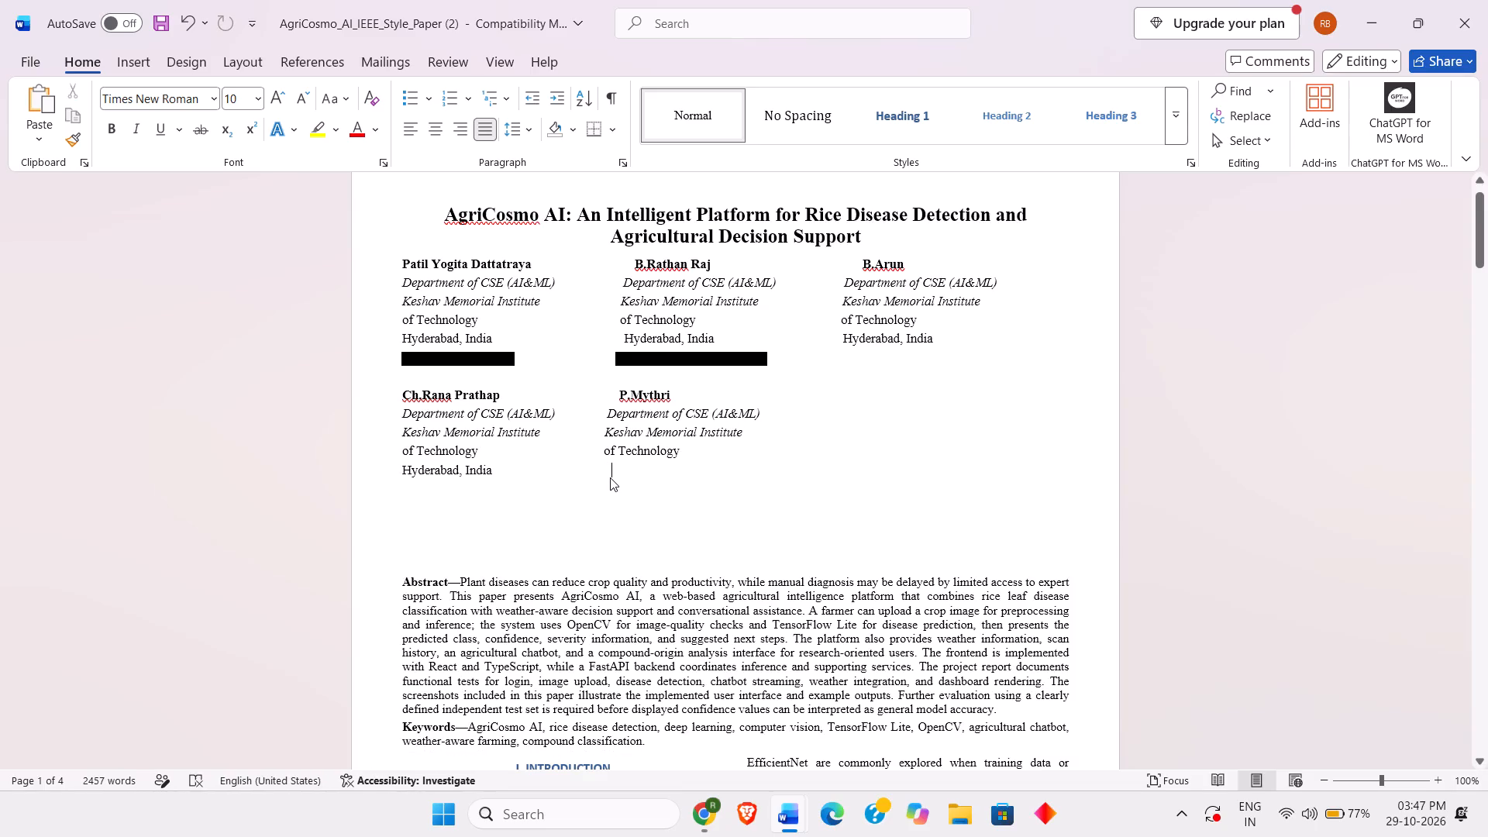
key("BackSpace")
key("BackSpace")
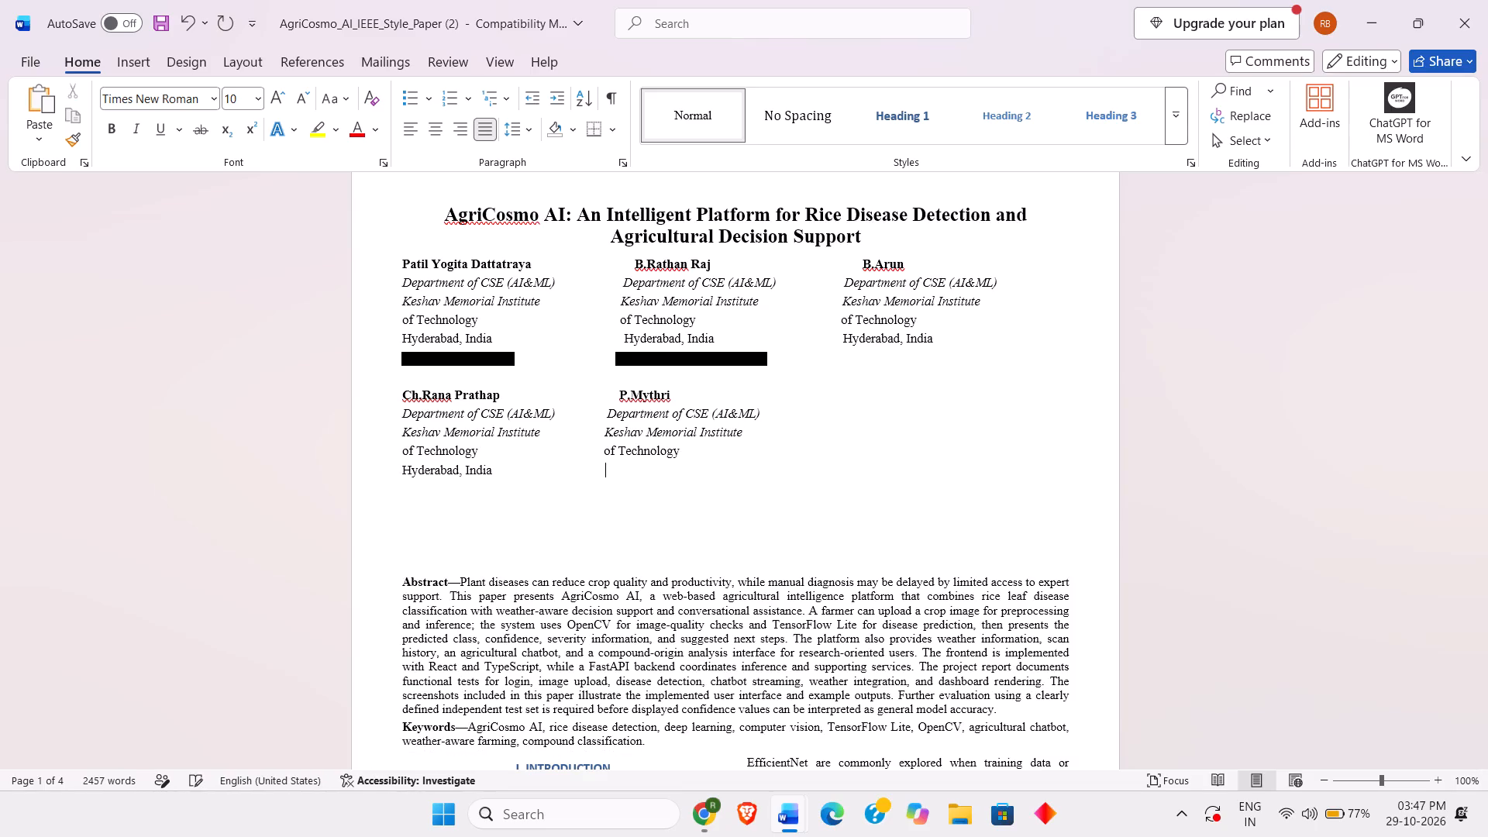
key("ctrl+v")
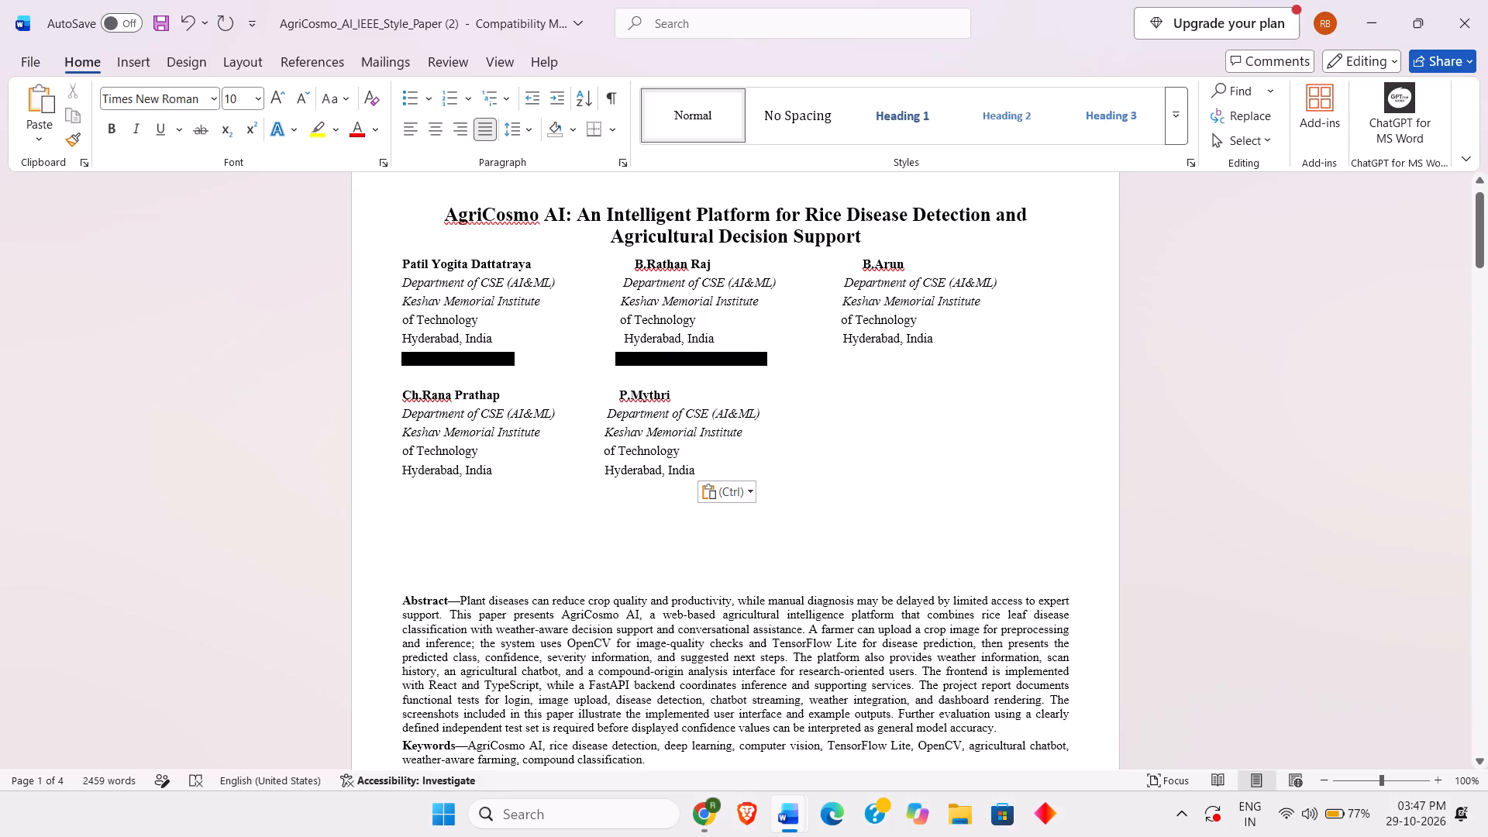
Add the sixth author's name in bold on the fifth author's name line, after a wide gap of spaces aligning it with the third column.
left_click(836, 428)
left_click(847, 399)
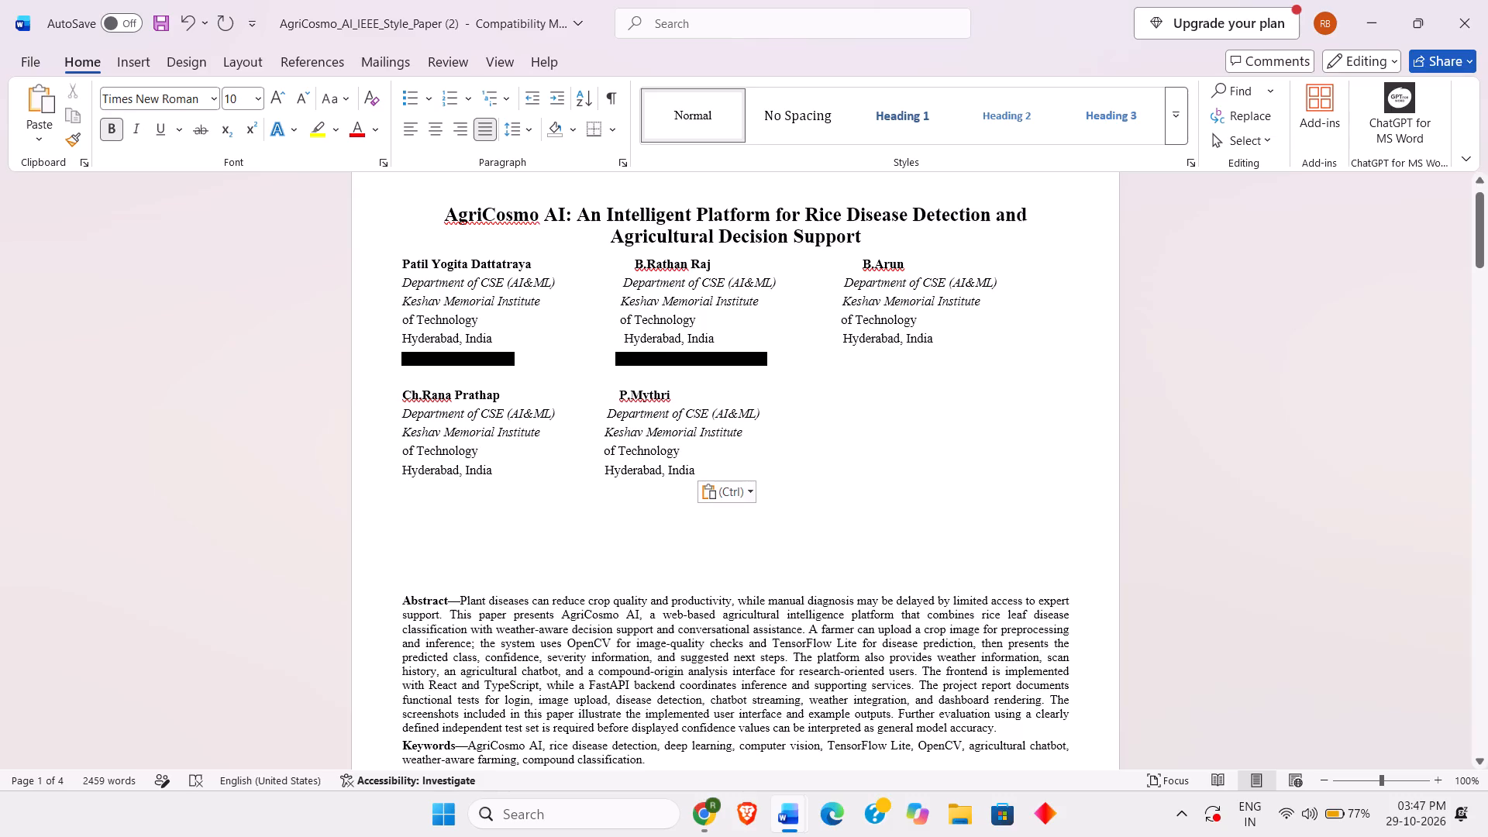
left_click(849, 391)
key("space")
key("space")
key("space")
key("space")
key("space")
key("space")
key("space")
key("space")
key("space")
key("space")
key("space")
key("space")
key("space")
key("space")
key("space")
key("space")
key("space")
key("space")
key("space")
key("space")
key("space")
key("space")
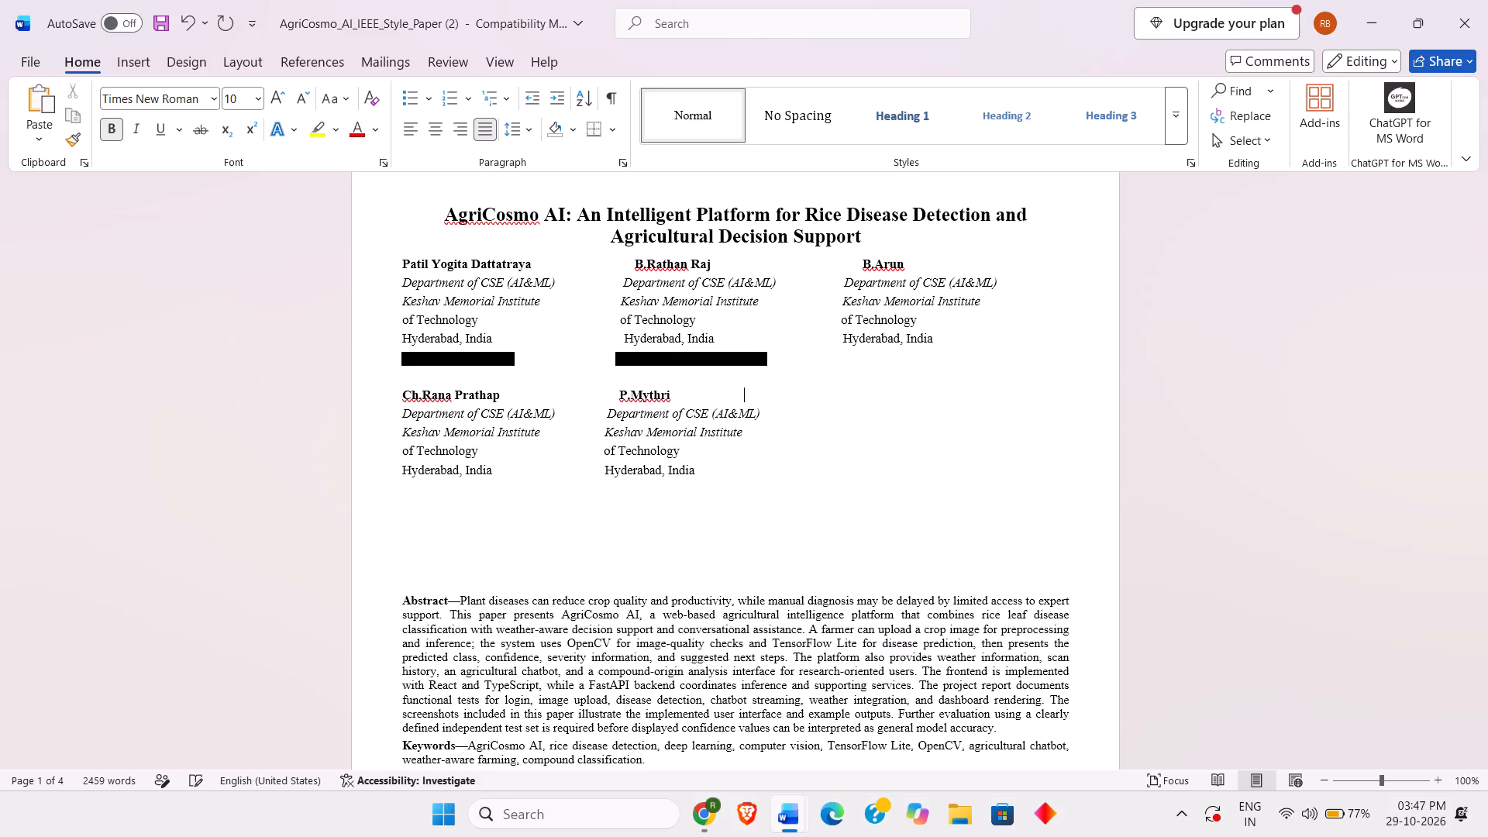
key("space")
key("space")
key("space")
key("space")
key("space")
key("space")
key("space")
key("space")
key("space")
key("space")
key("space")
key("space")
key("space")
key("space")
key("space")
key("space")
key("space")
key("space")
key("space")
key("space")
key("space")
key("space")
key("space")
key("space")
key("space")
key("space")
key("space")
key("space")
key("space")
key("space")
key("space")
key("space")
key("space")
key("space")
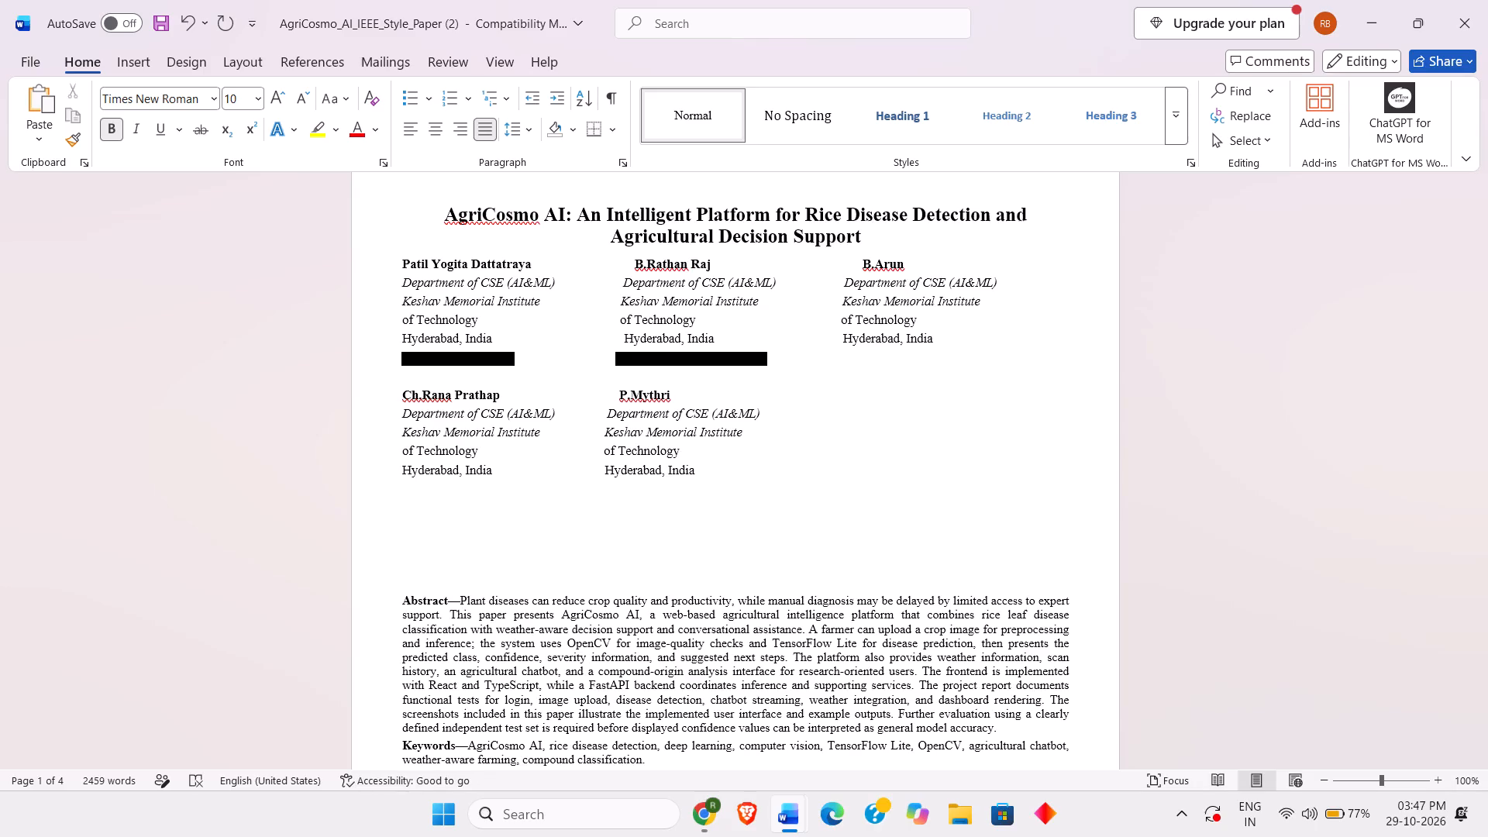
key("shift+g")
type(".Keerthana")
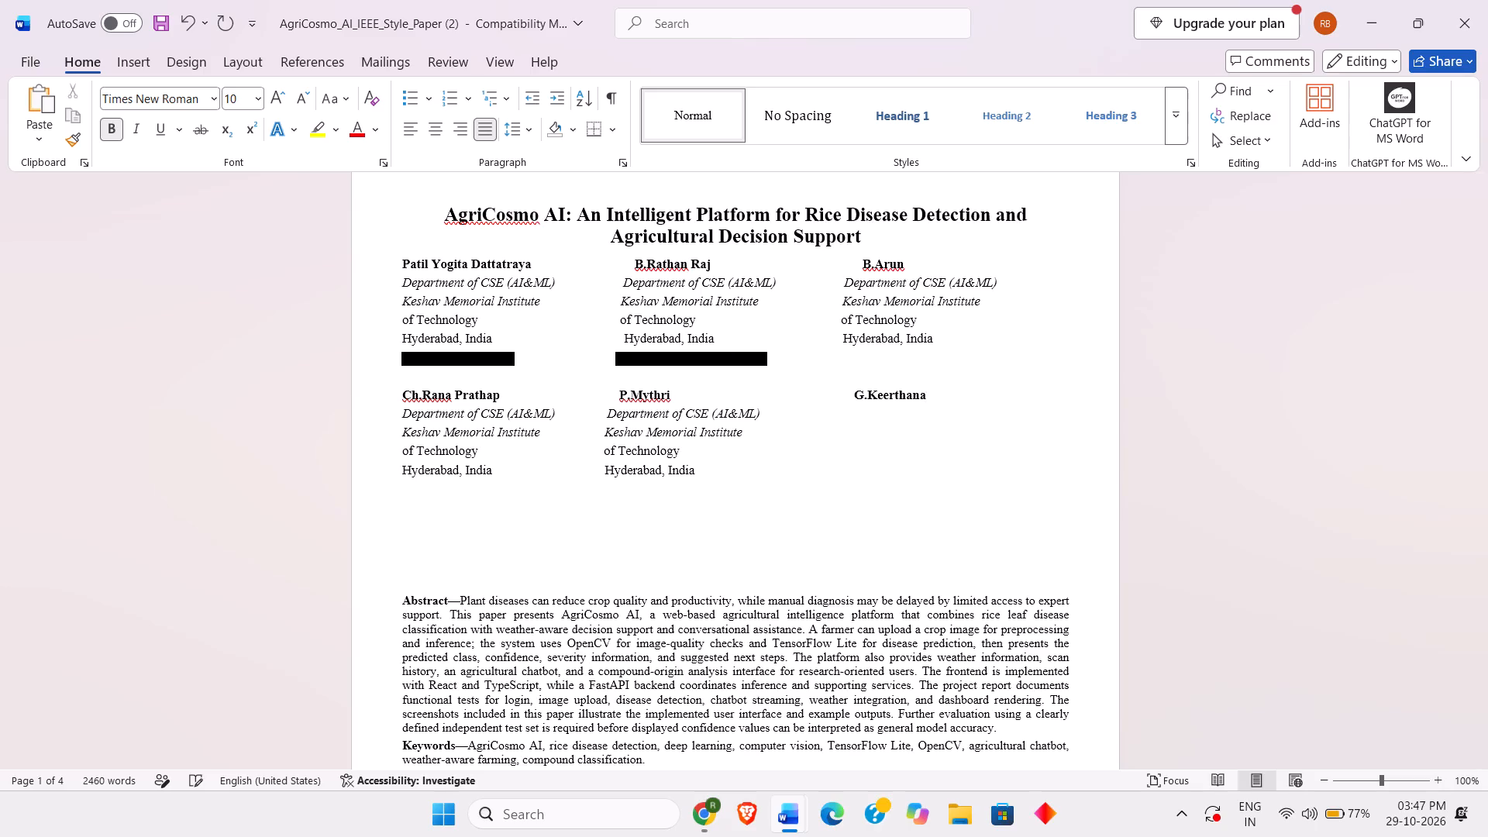
Copy the fifth author's "Department of CSE (AI&ML)" and paste it beneath the sixth author's name after a gap of spaces.
left_click_drag(763, 413, 624, 416)
key("ctrl+c")
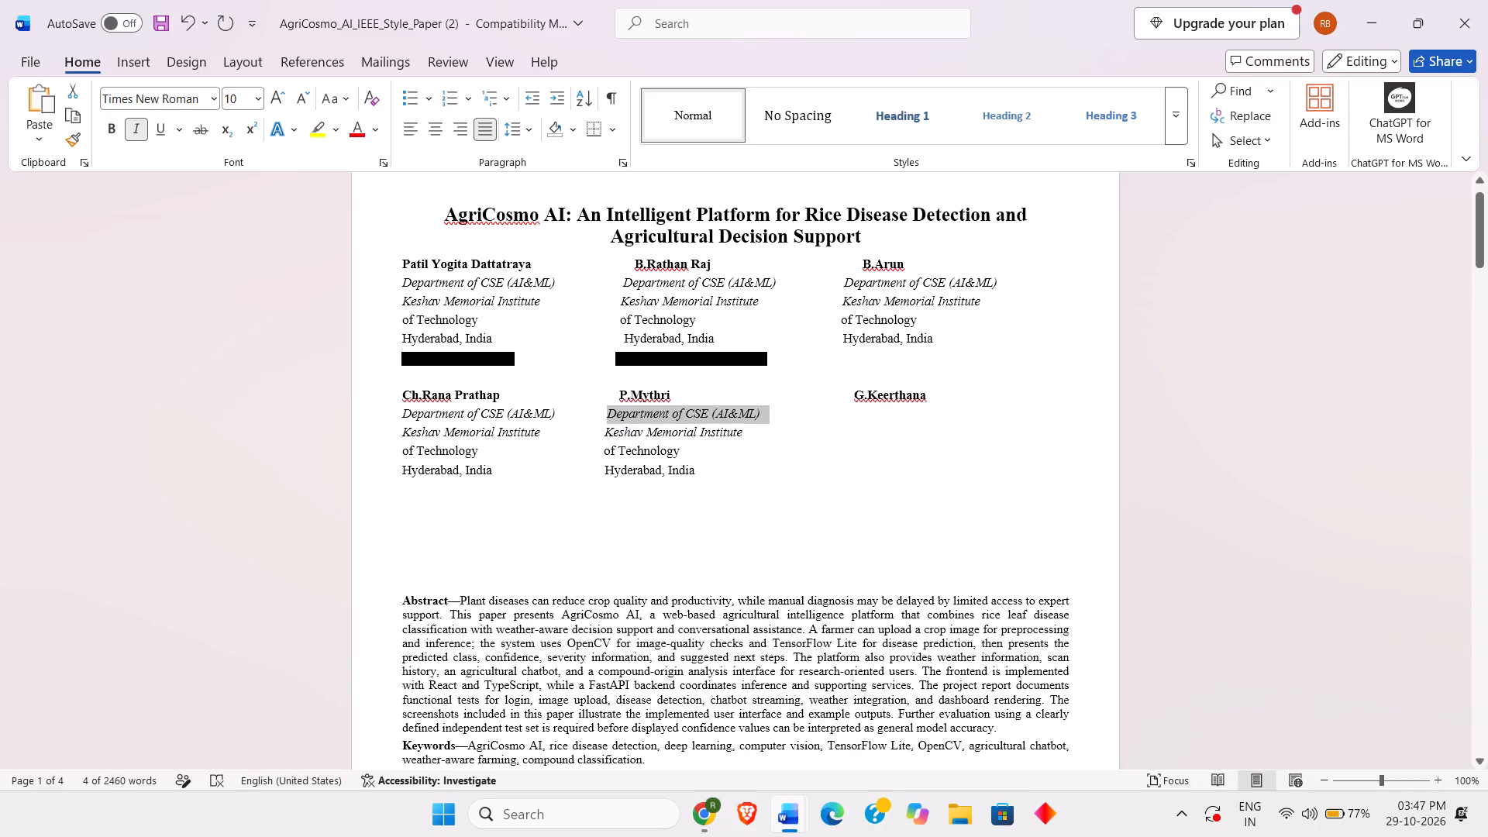
left_click(859, 416)
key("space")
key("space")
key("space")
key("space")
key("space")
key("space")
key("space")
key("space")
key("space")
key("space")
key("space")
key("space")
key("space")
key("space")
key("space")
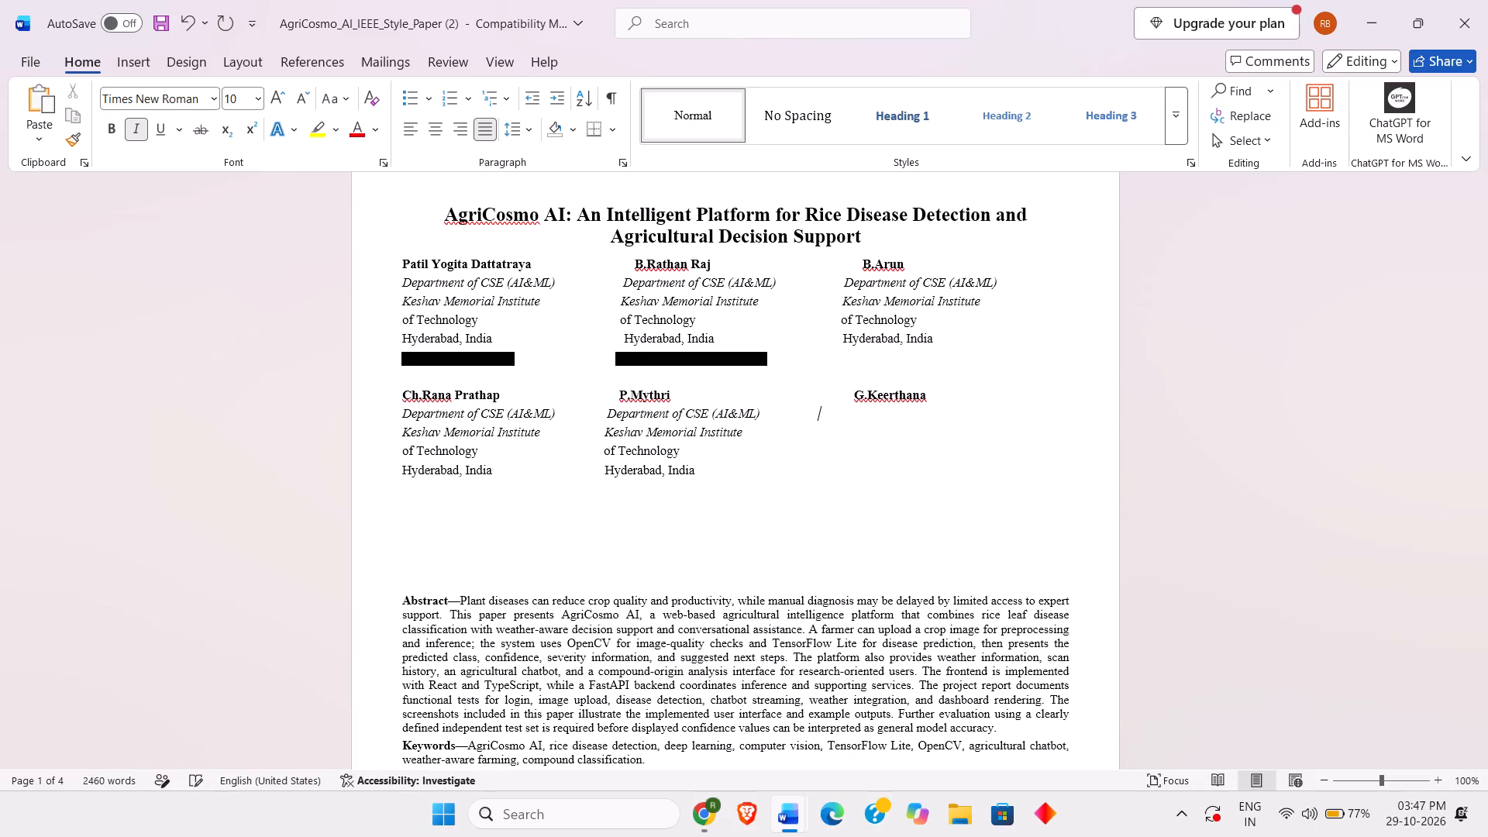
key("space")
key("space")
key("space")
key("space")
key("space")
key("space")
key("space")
key("ctrl+v")
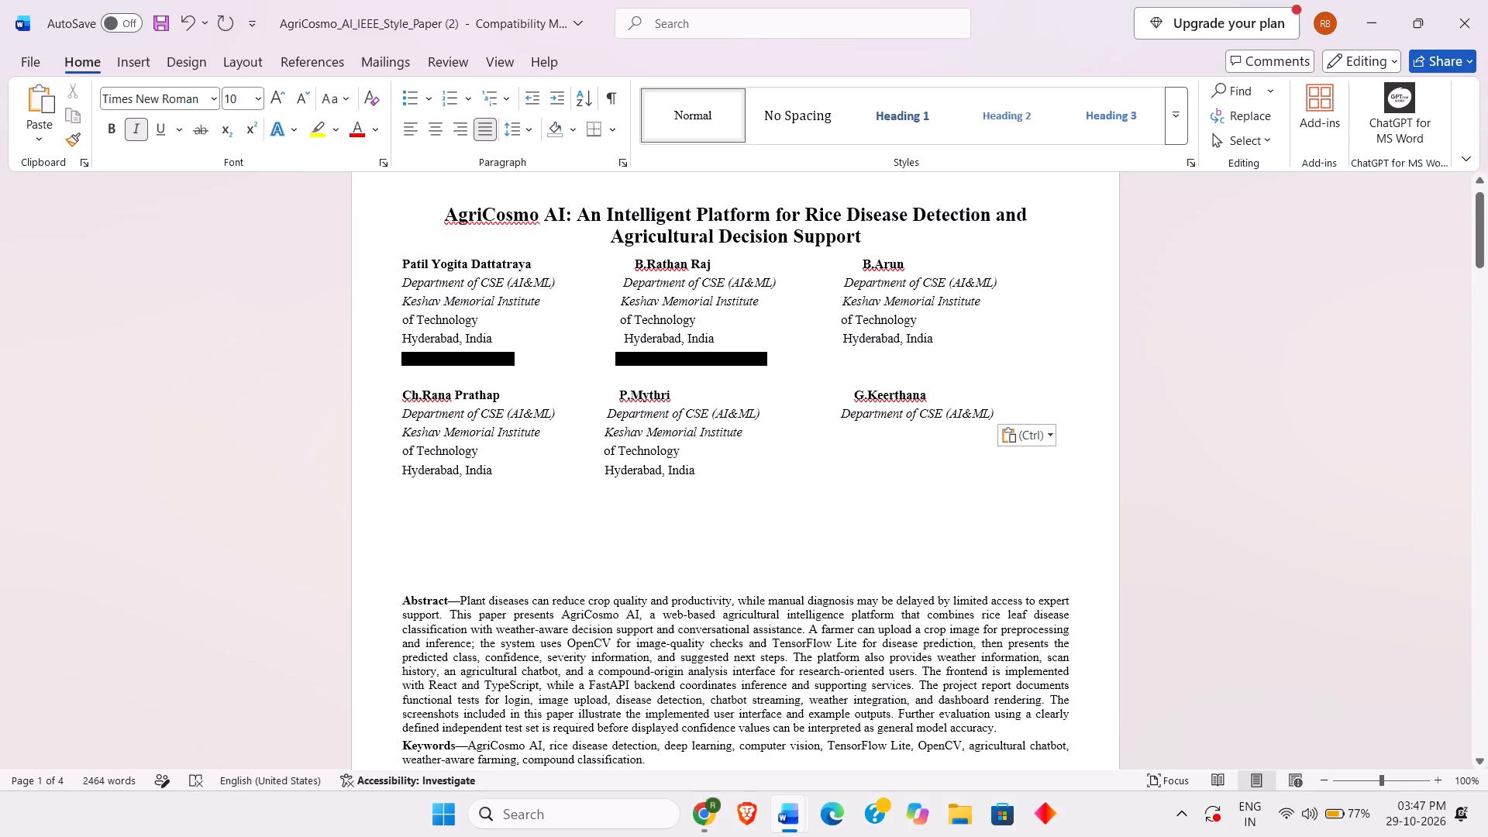
Copy the fifth author's "Keshav Memorial Institute" and paste it beneath the sixth author's department after a wide gap of spaces, aligning it with the third column.
left_click_drag(747, 432, 565, 429)
left_click(597, 429)
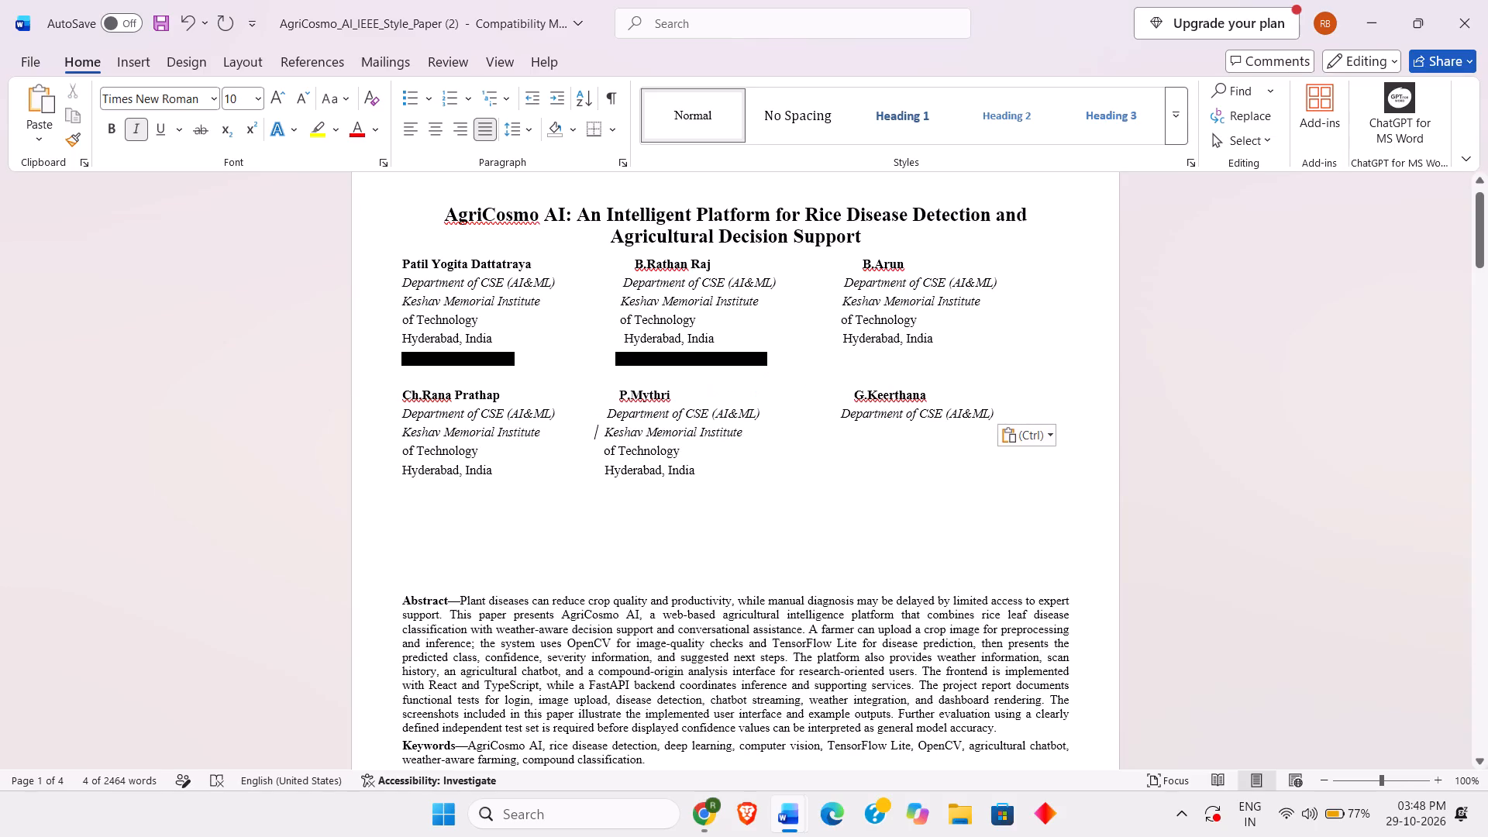
left_click_drag(602, 429, 711, 436)
left_click(711, 436)
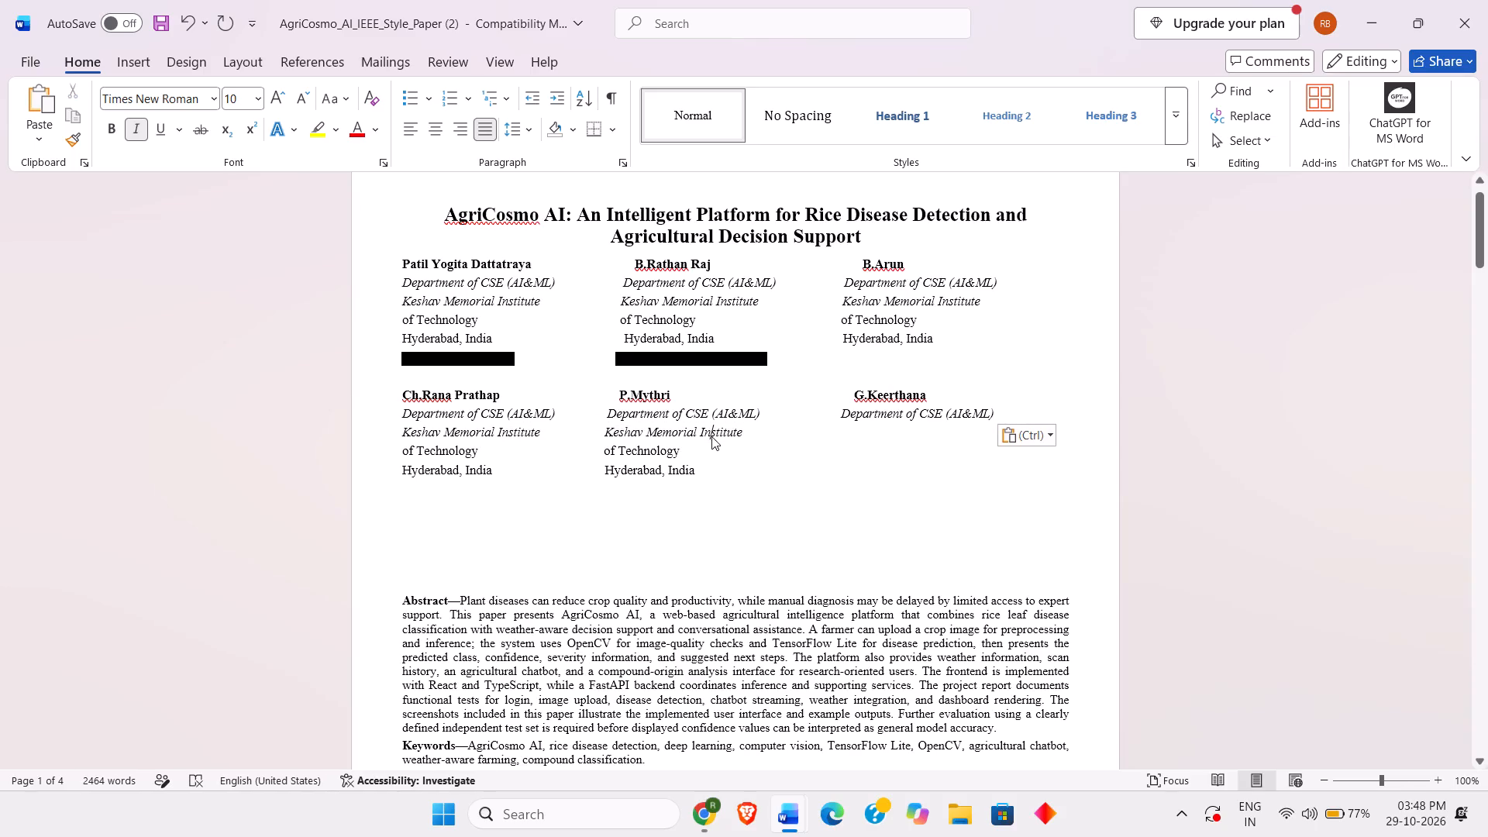
left_click_drag(749, 434, 620, 435)
key("ctrl+c")
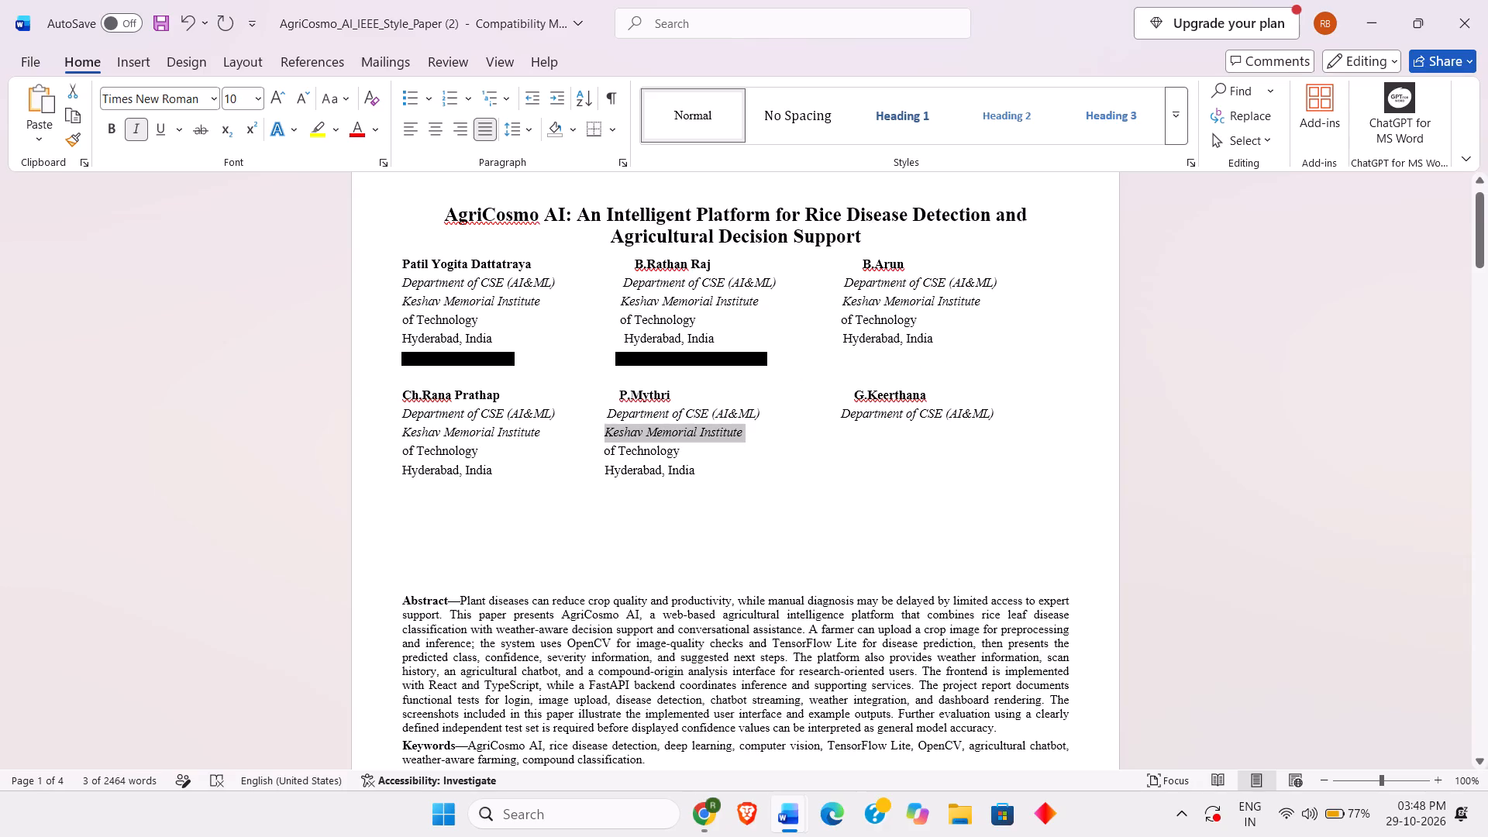
left_click(843, 436)
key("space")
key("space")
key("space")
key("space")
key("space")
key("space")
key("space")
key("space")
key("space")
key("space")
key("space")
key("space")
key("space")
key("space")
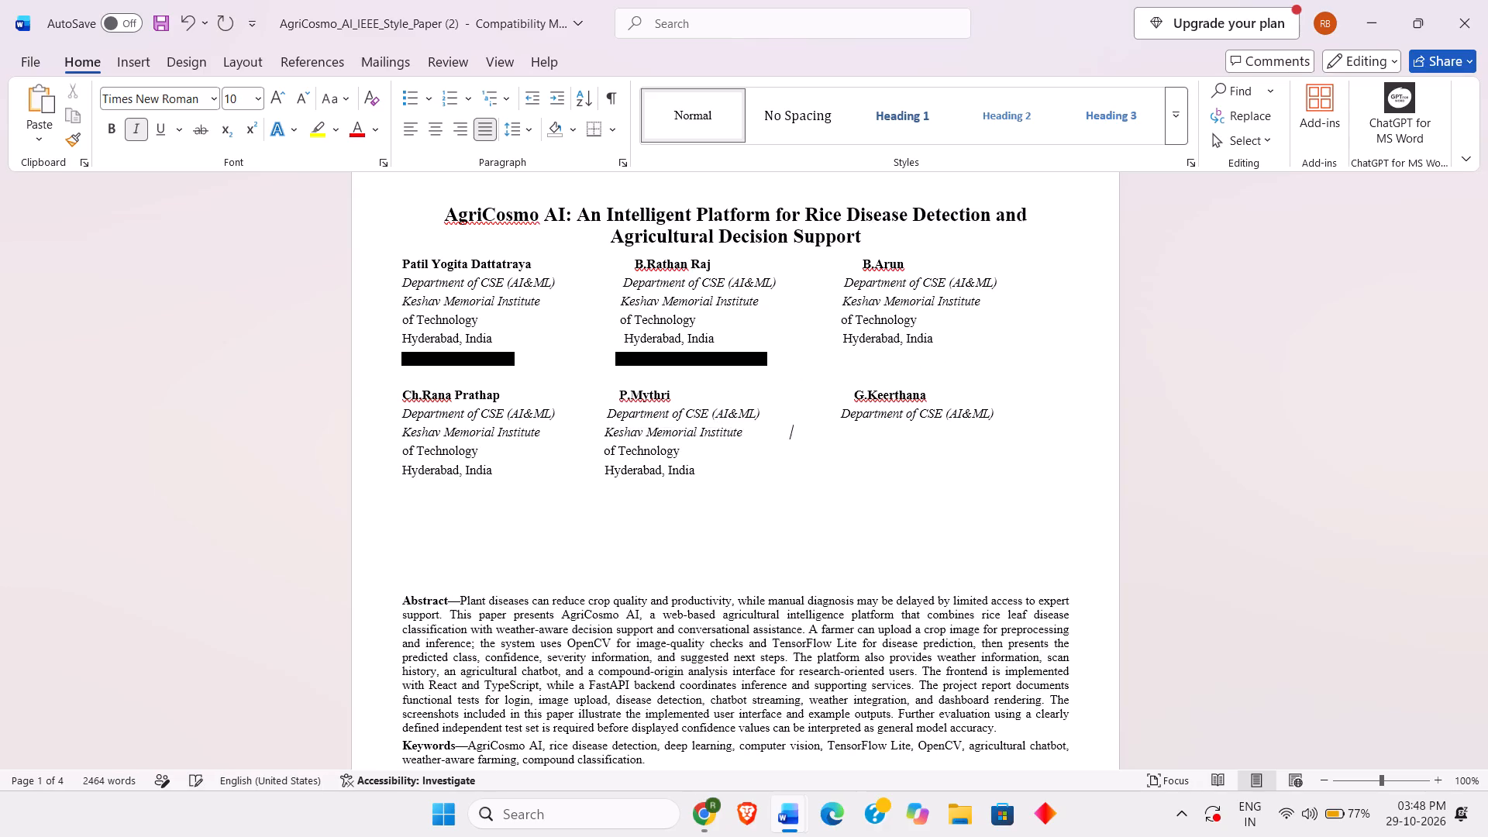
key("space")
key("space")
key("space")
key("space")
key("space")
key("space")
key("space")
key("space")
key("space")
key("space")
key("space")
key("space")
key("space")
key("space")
key("ctrl+v")
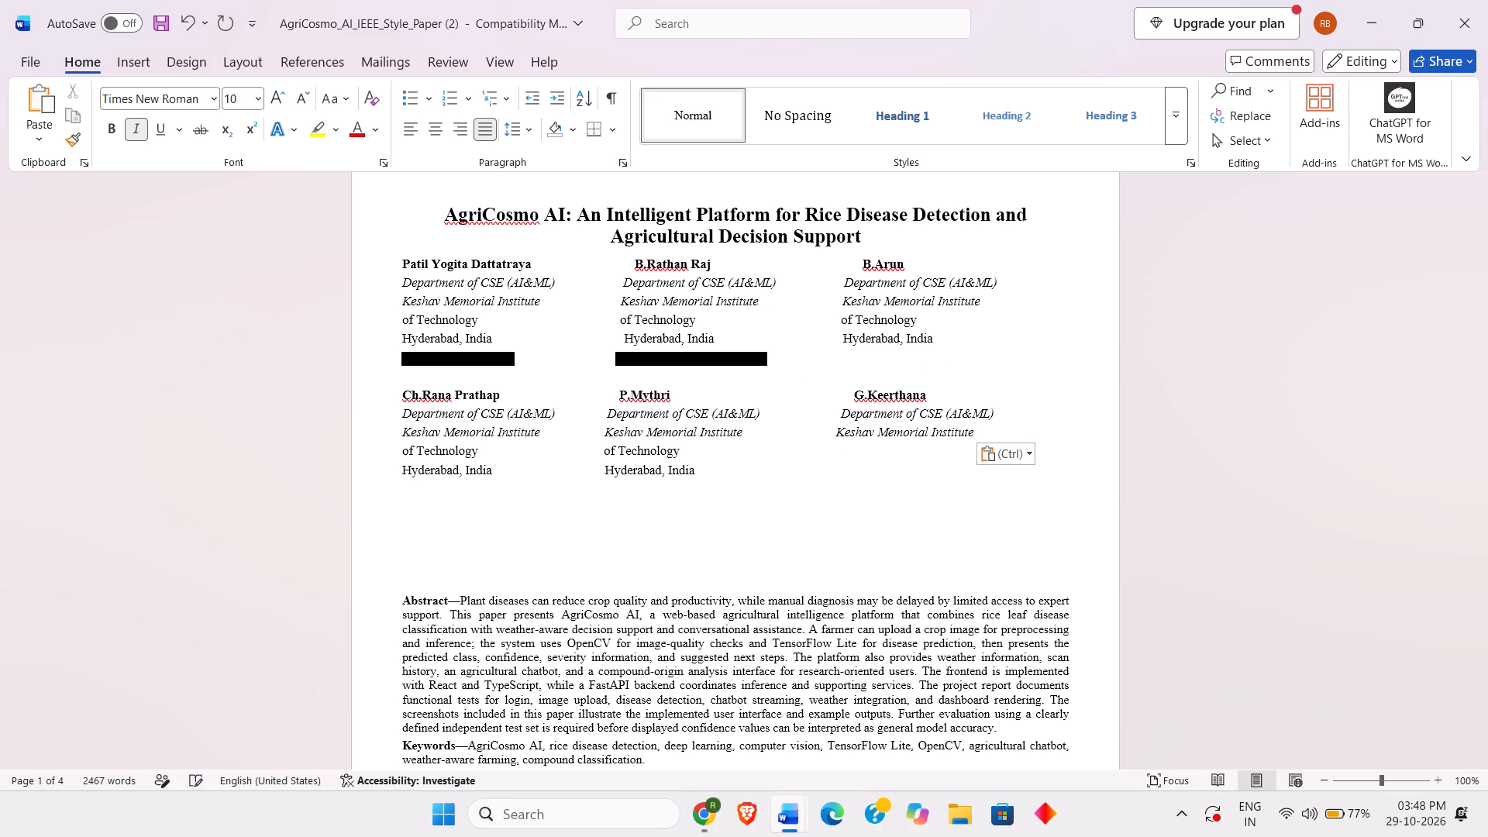
Copy the fifth author's "of Technology" and paste it beneath the sixth author's institute after a wide gap of spaces.
left_click_drag(679, 452, 609, 453)
key("ctrl+c")
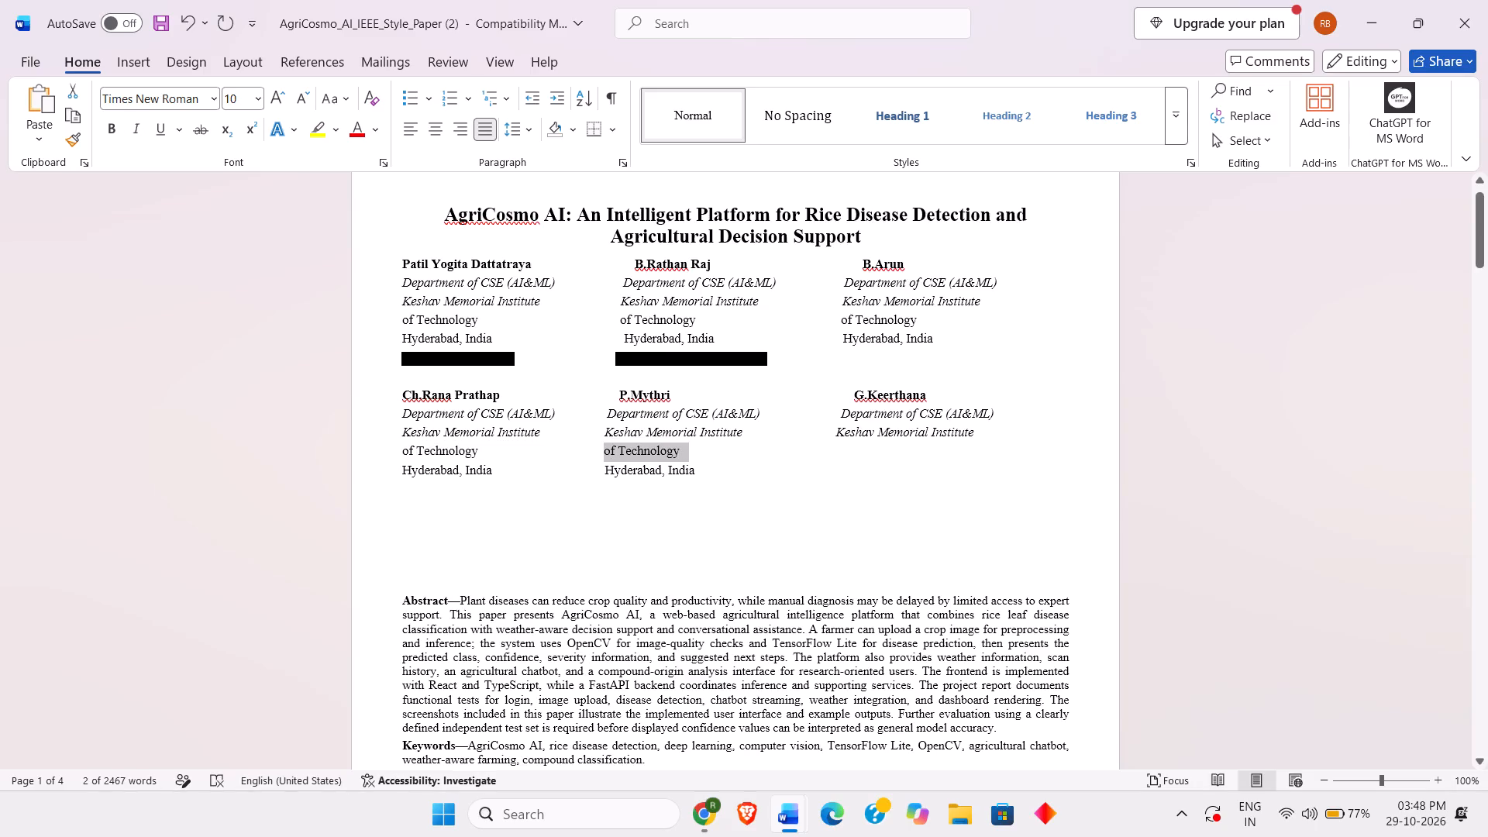
left_click(831, 456)
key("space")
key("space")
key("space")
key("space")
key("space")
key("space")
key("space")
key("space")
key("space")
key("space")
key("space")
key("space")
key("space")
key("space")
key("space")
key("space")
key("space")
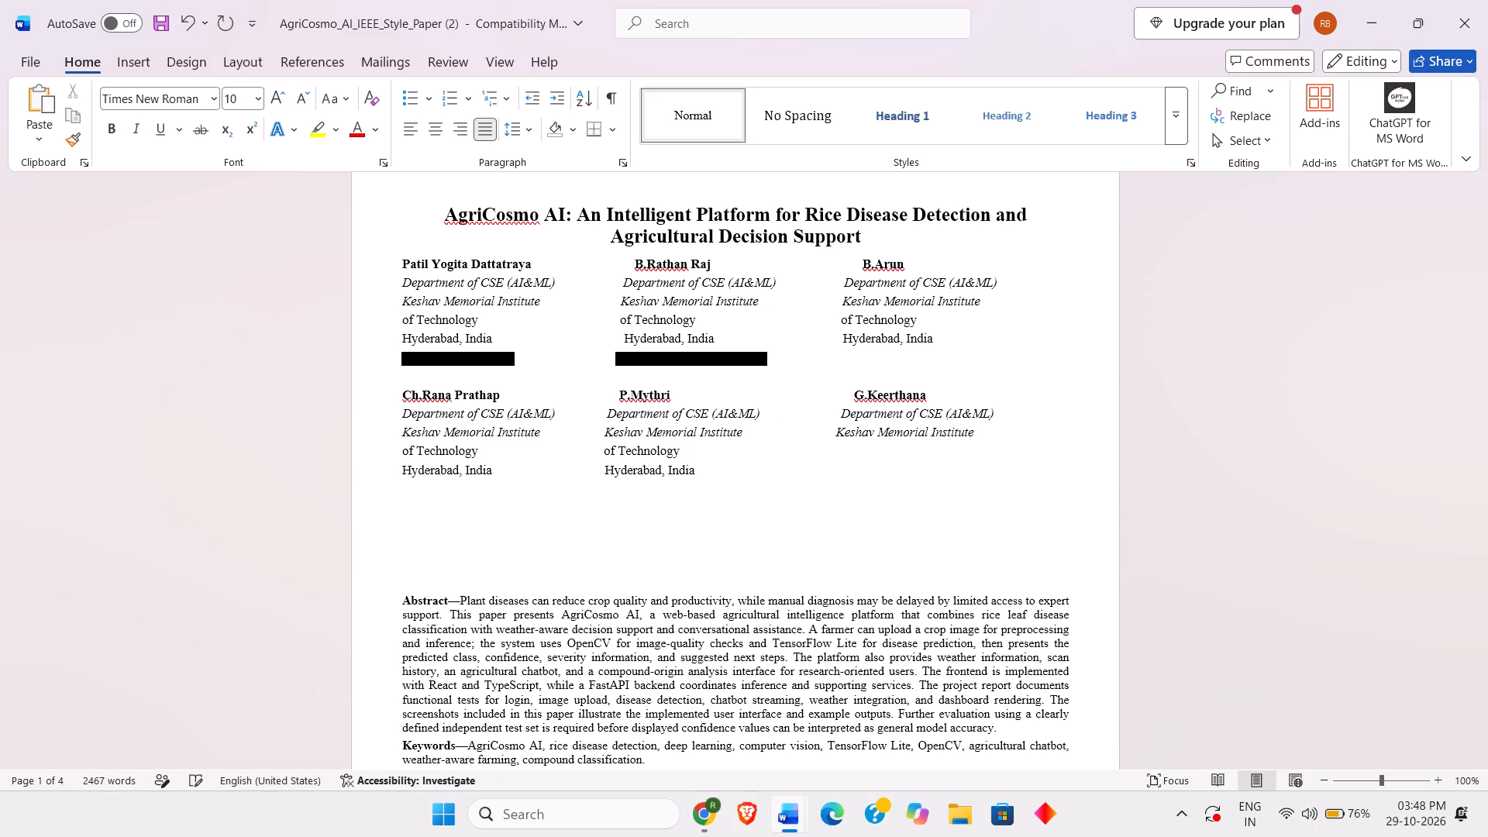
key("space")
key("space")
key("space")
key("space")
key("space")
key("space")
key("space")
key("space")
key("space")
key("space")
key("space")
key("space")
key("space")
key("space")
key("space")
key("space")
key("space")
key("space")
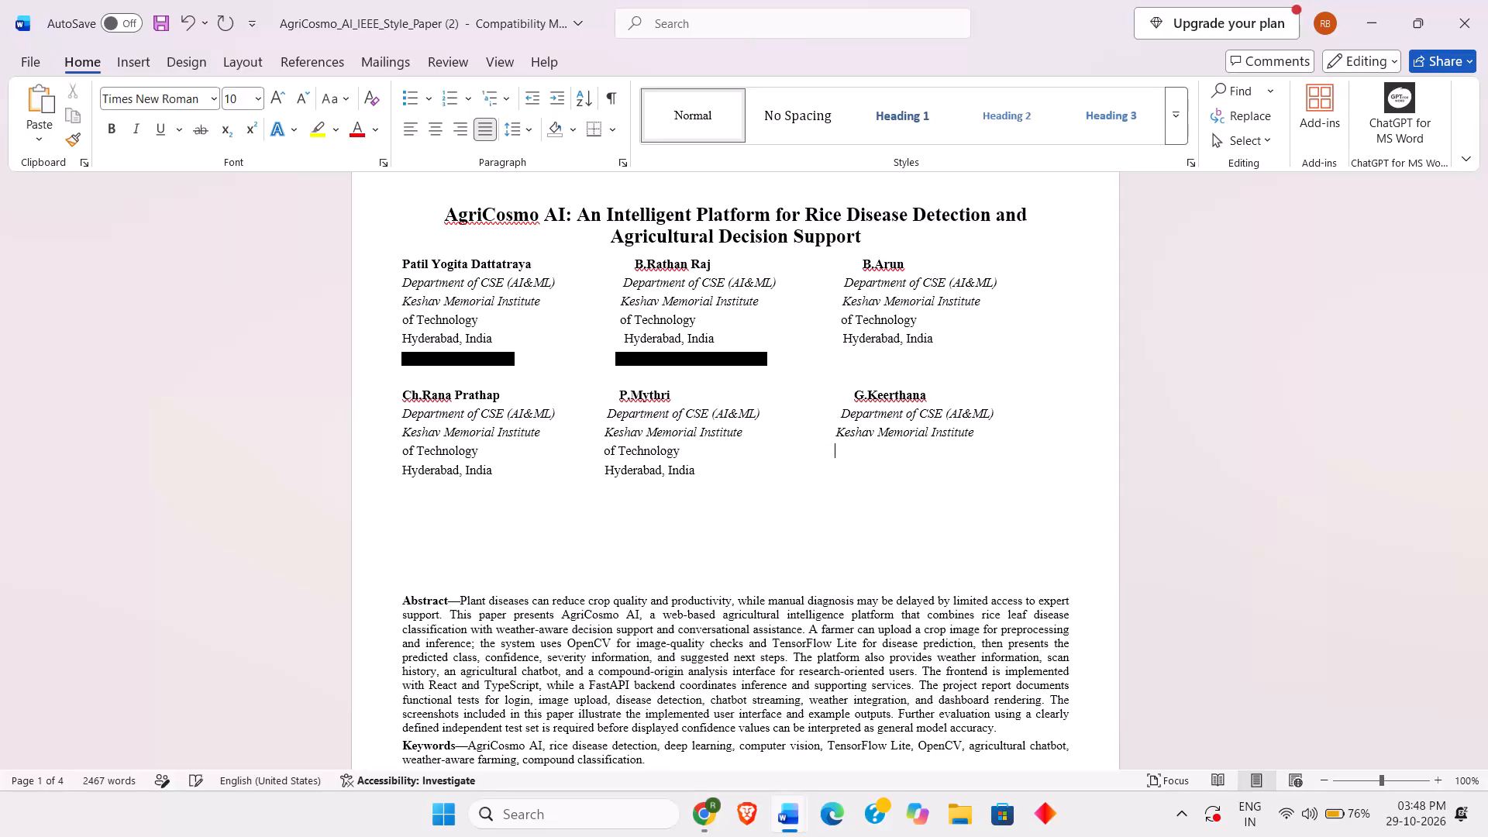
key("ctrl+v")
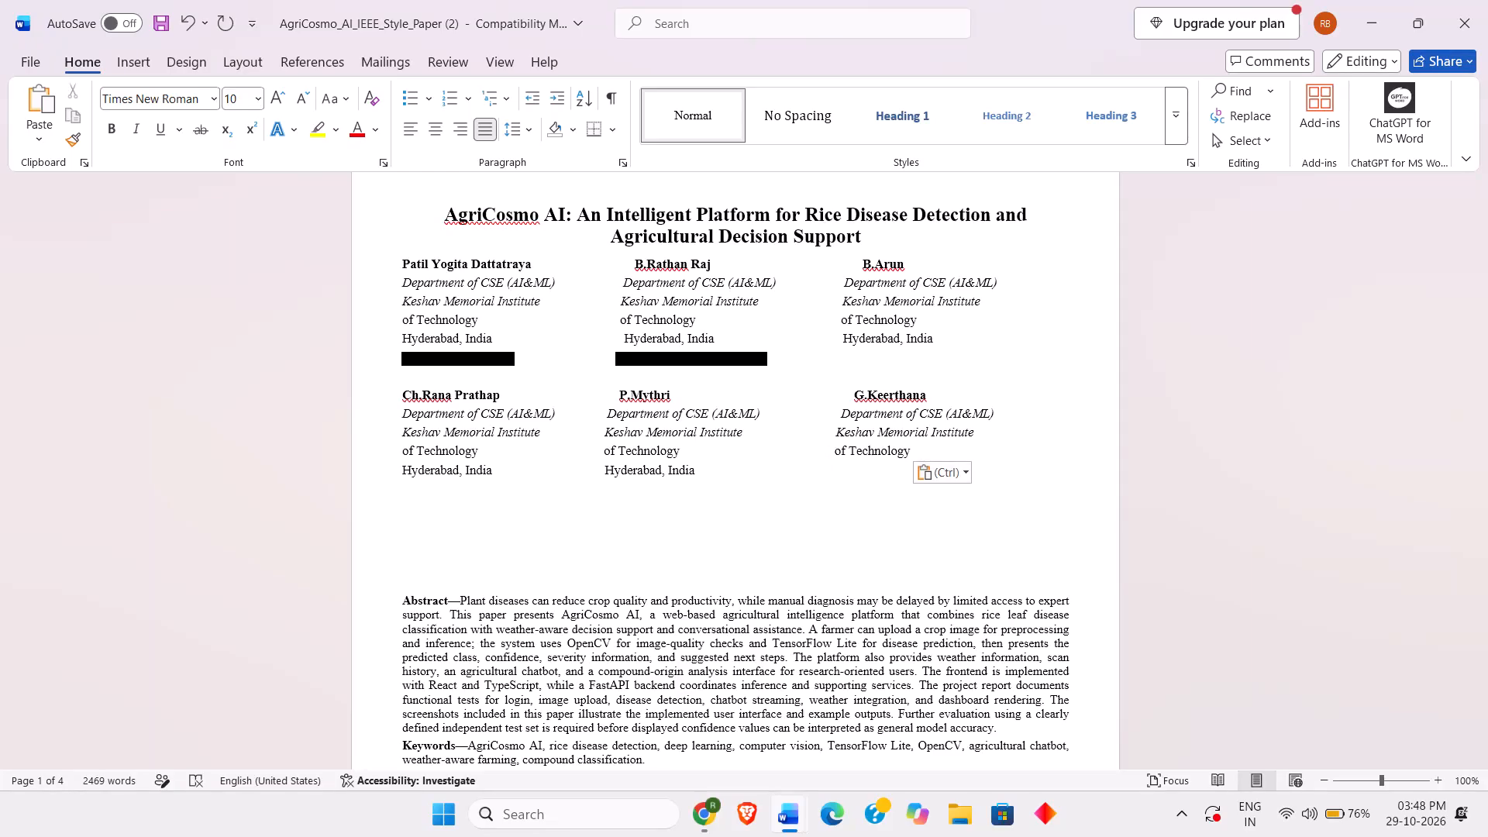
Copy the fifth author's "Hyderabad, India" and paste it beneath the sixth author's "of Technology", trimming the existing gap to align with the third column.
left_click_drag(704, 470, 629, 470)
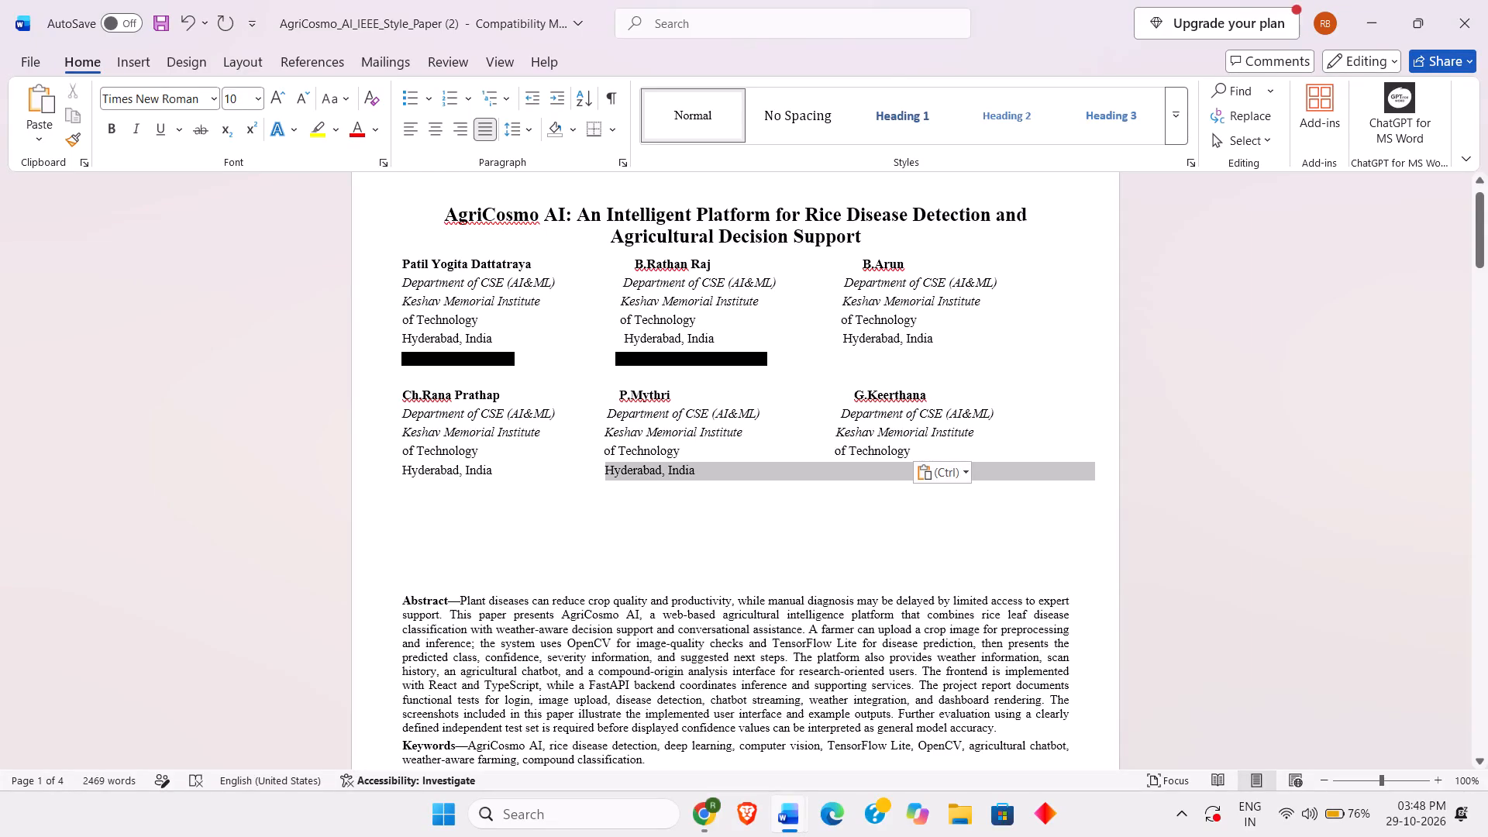
left_click_drag(629, 470, 673, 481)
left_click(673, 481)
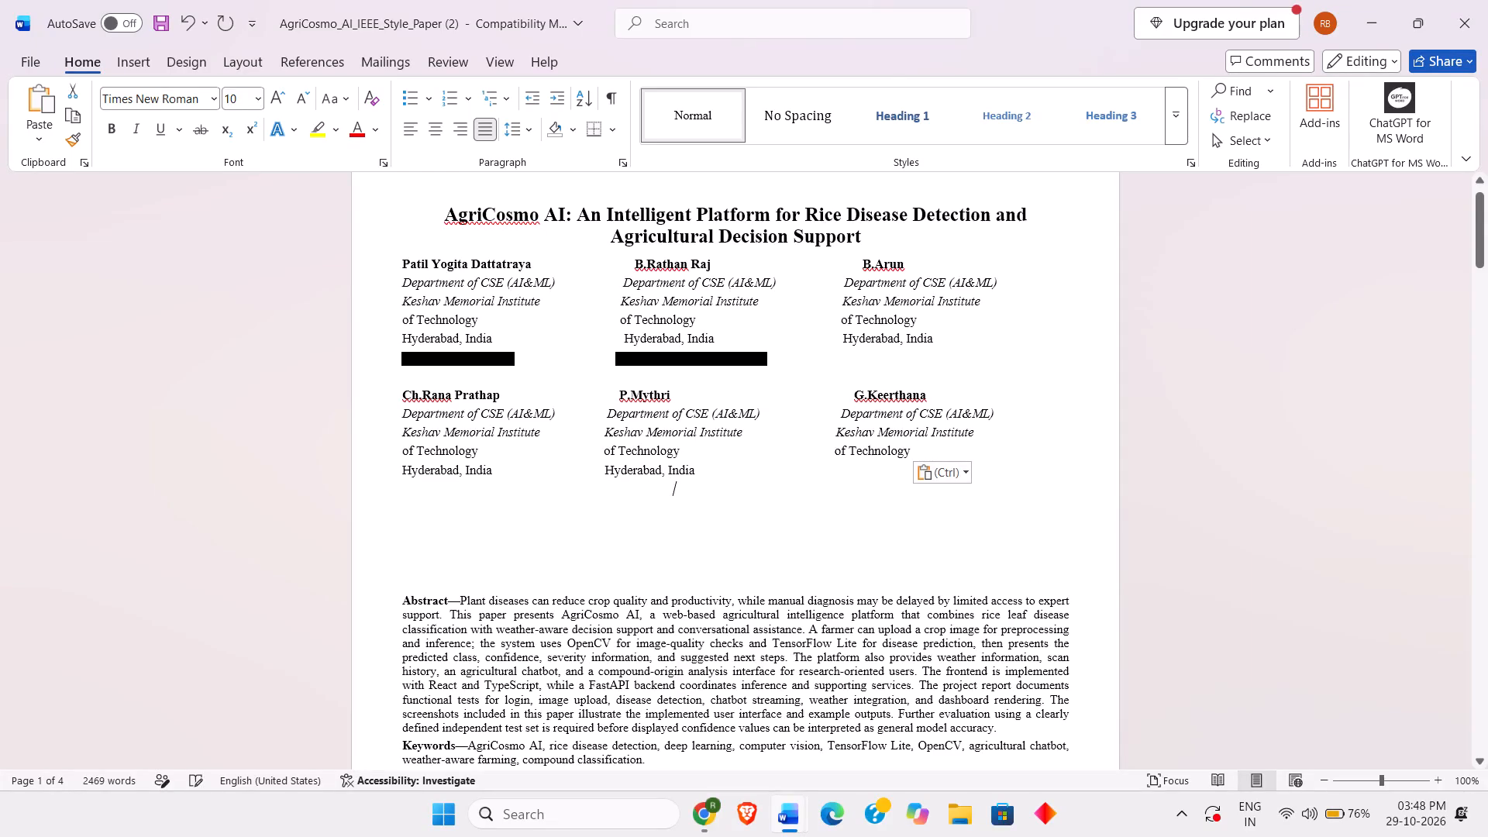
left_click_drag(697, 470, 624, 470)
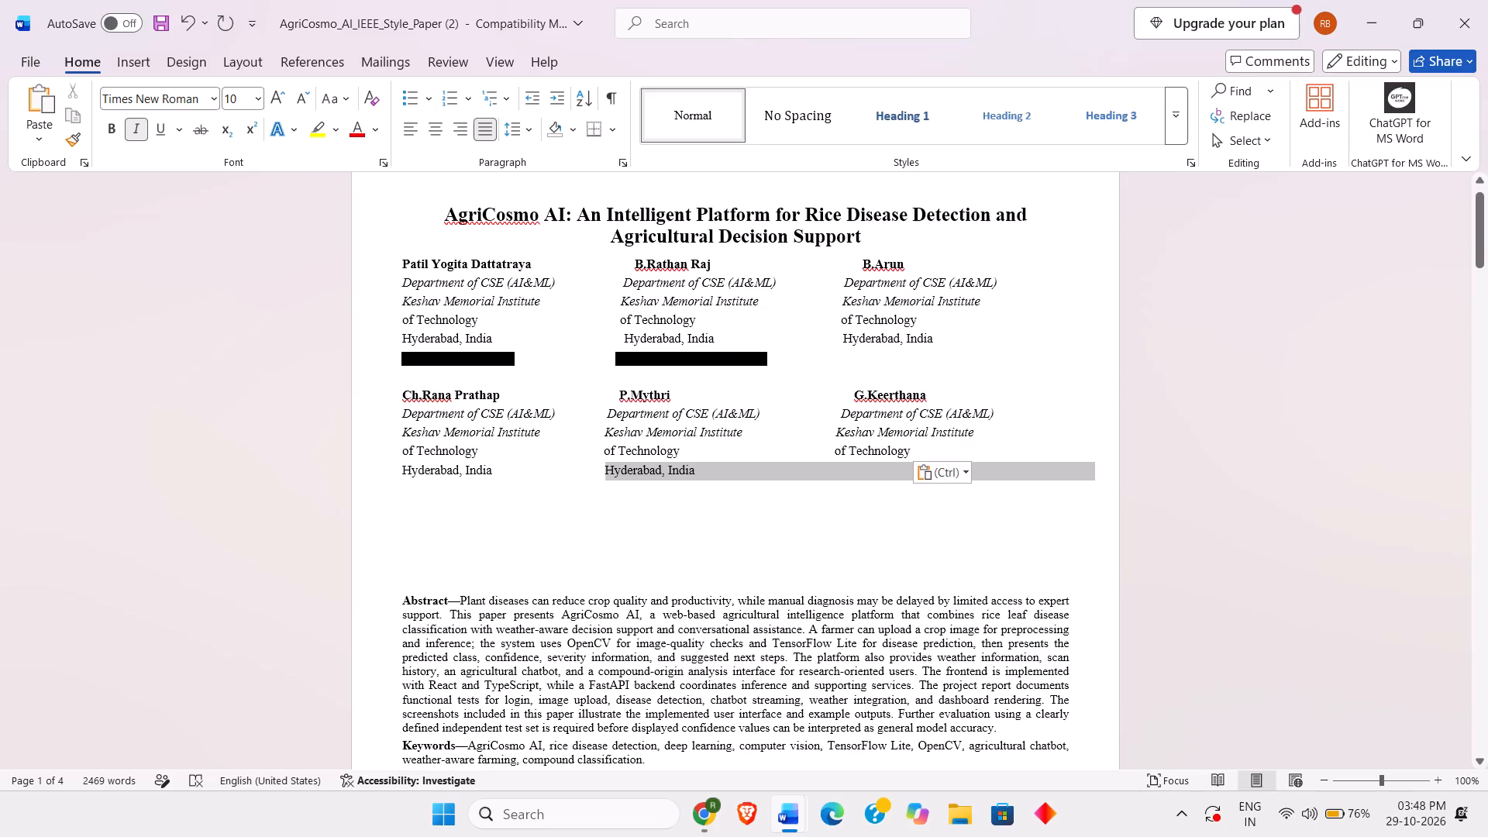
left_click_drag(624, 470, 622, 470)
key("ctrl+c")
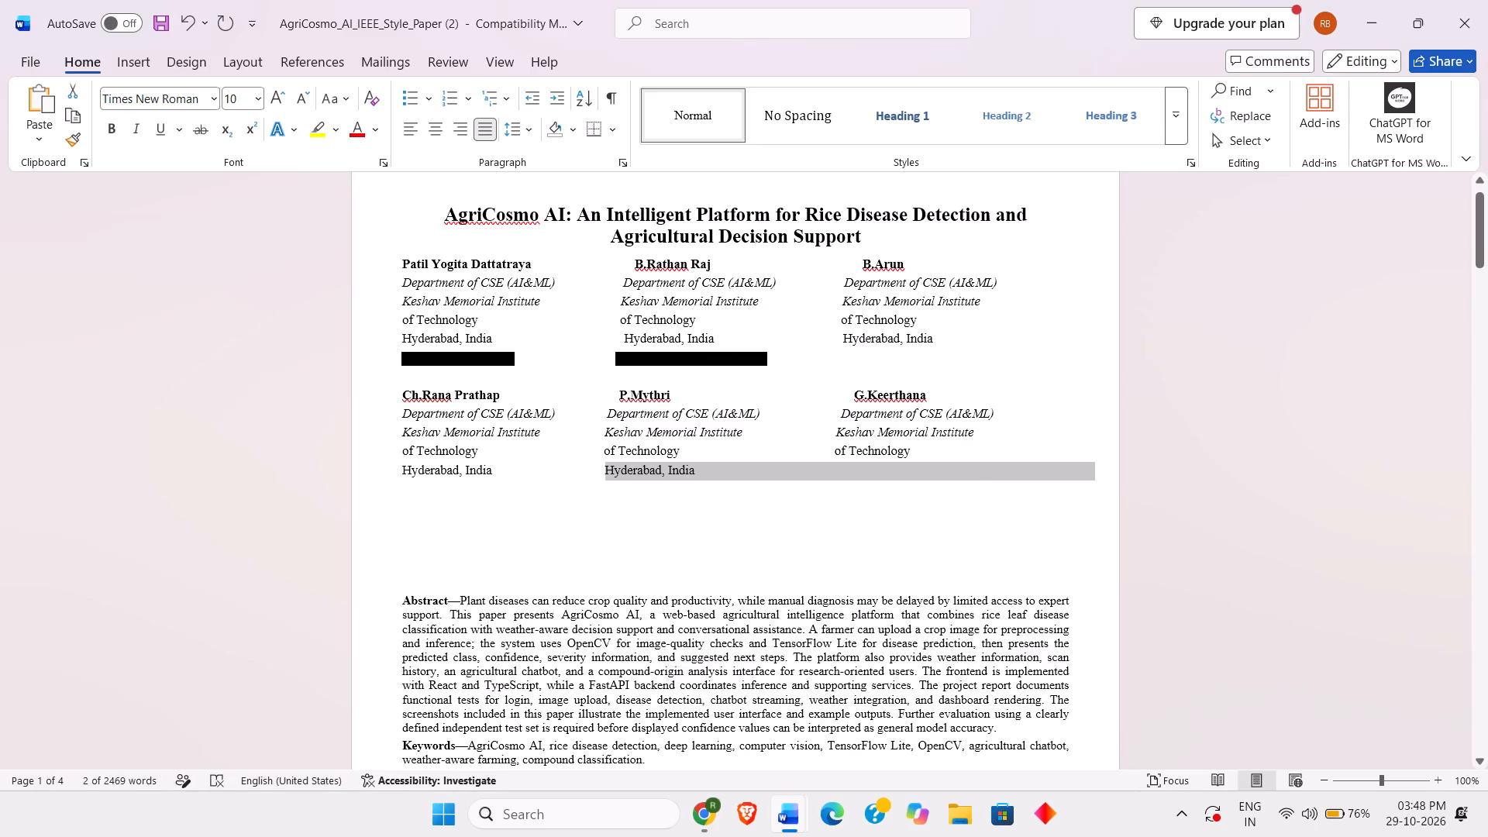
left_click(840, 481)
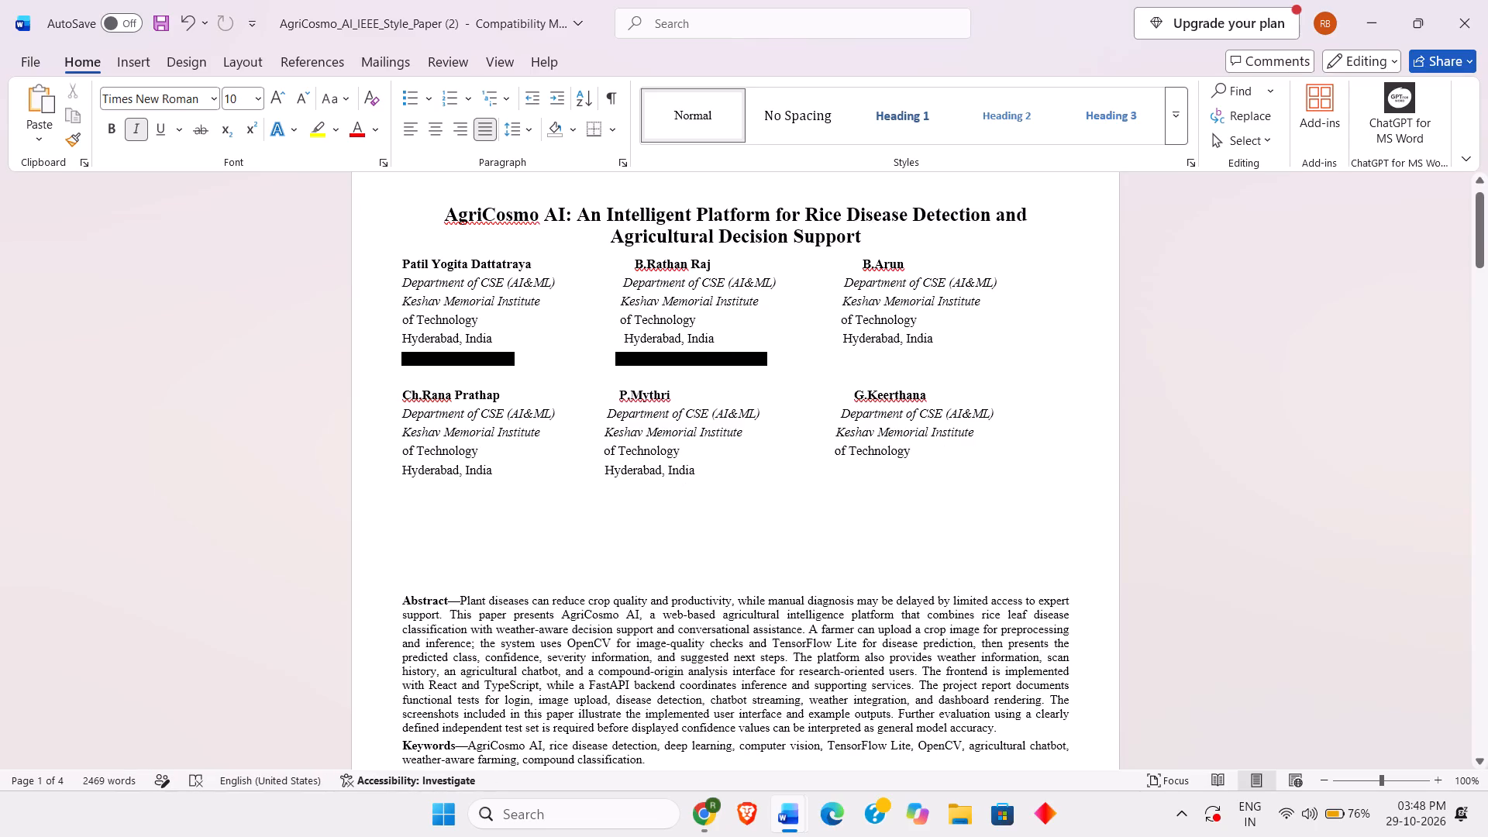
left_click(846, 464)
key("BackSpace")
key("BackSpace")
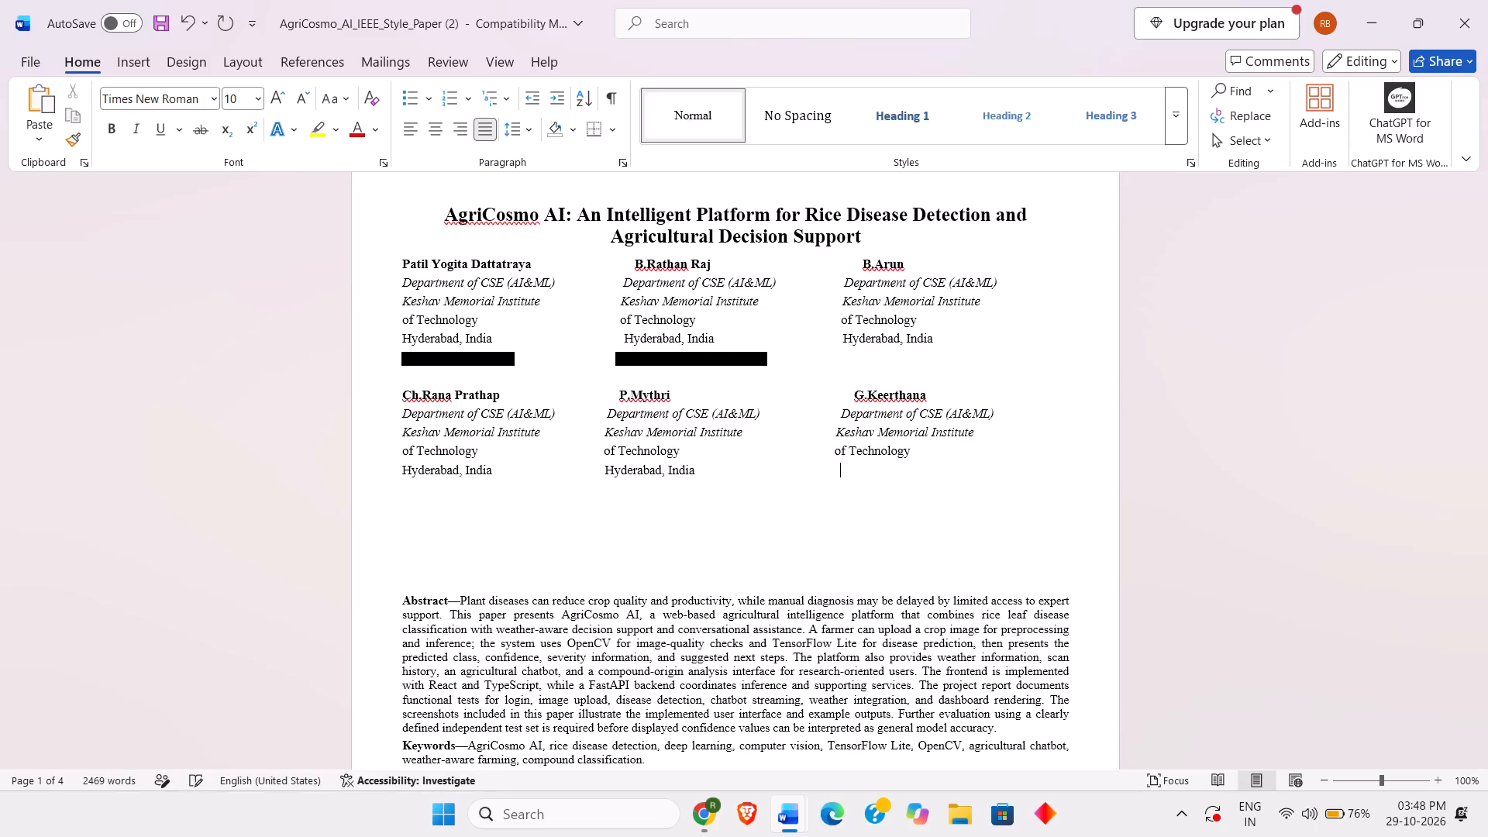
key("BackSpace")
key("BackSpace")
key("ctrl+v")
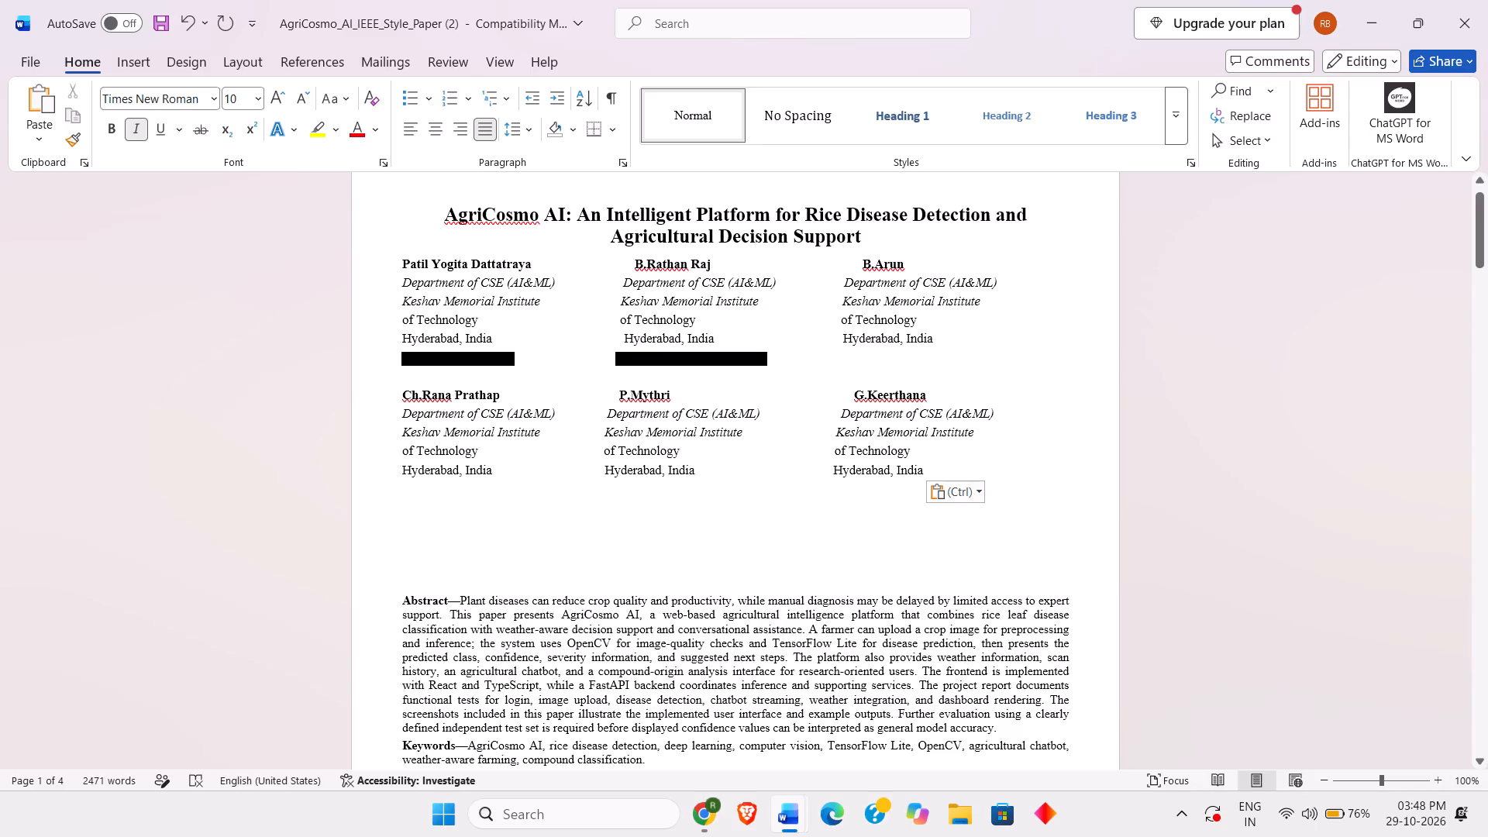
Bring up the open Chrome windows to switch away from the document.
left_click(701, 815)
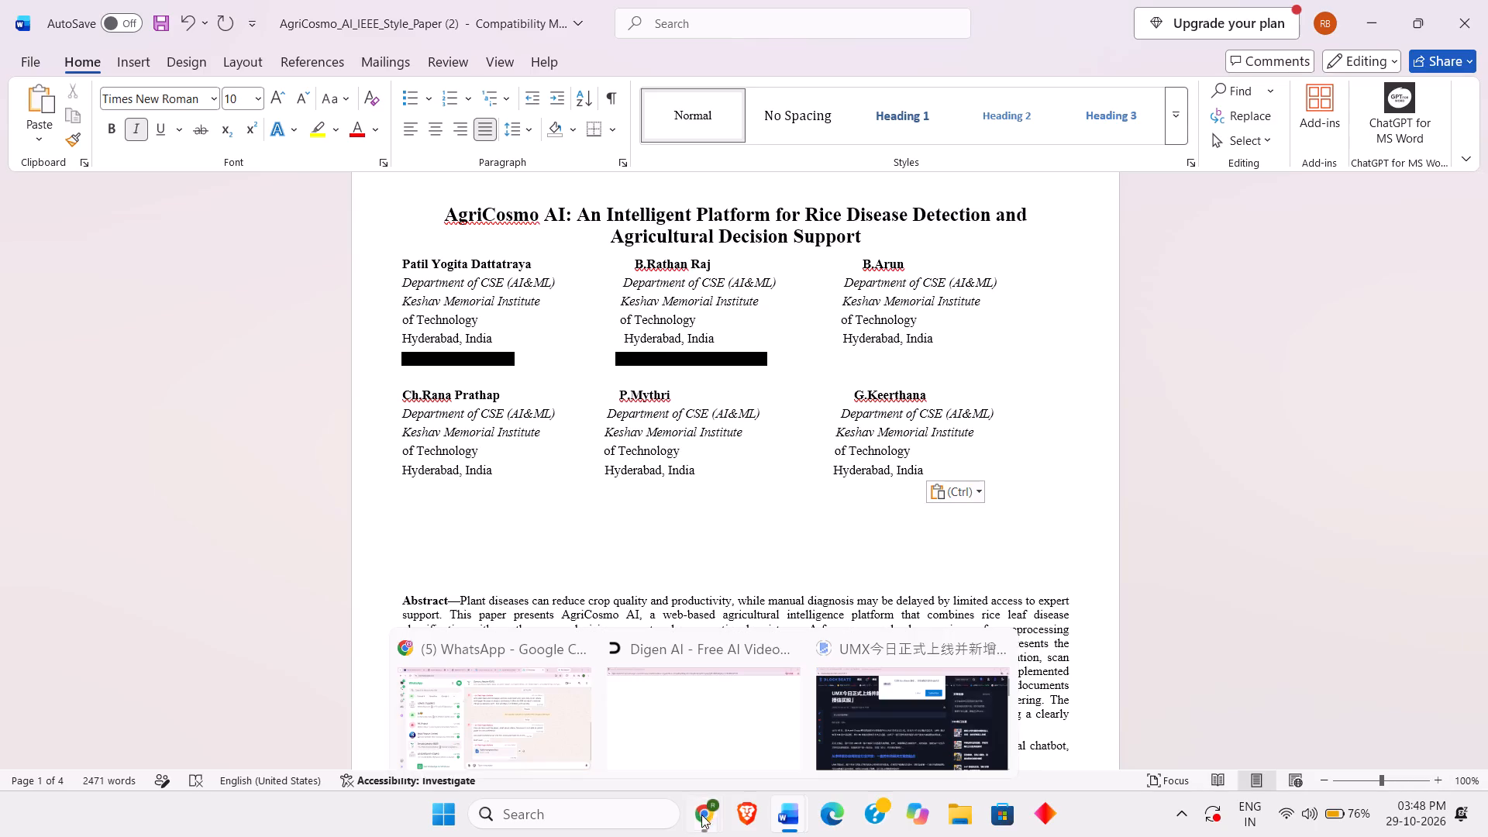
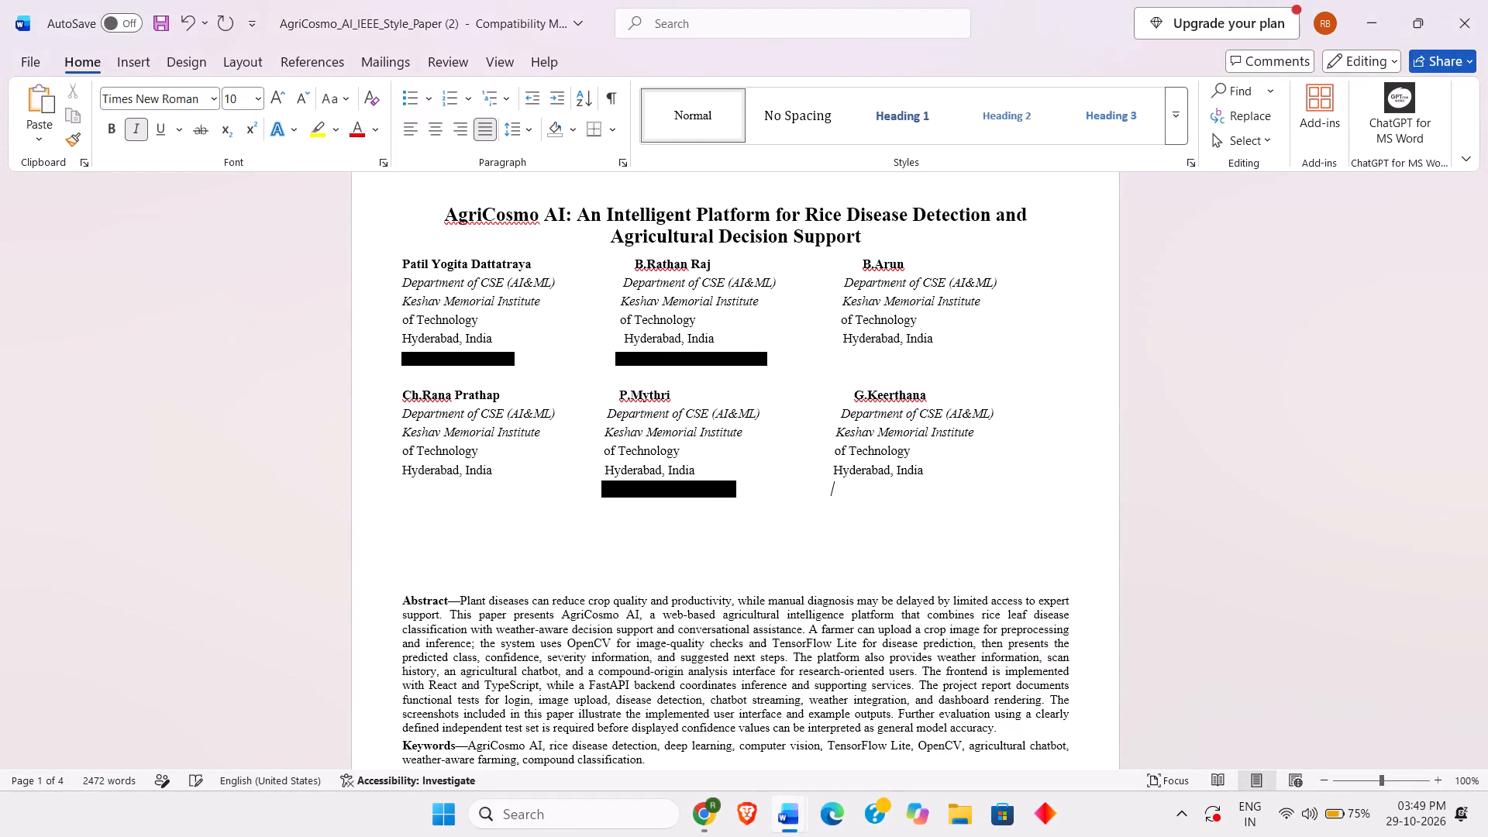
Paste the sixth author's copied e-mail address beneath "Hyderabad, India" in the third column of the second author row.
key("ctrl+v")
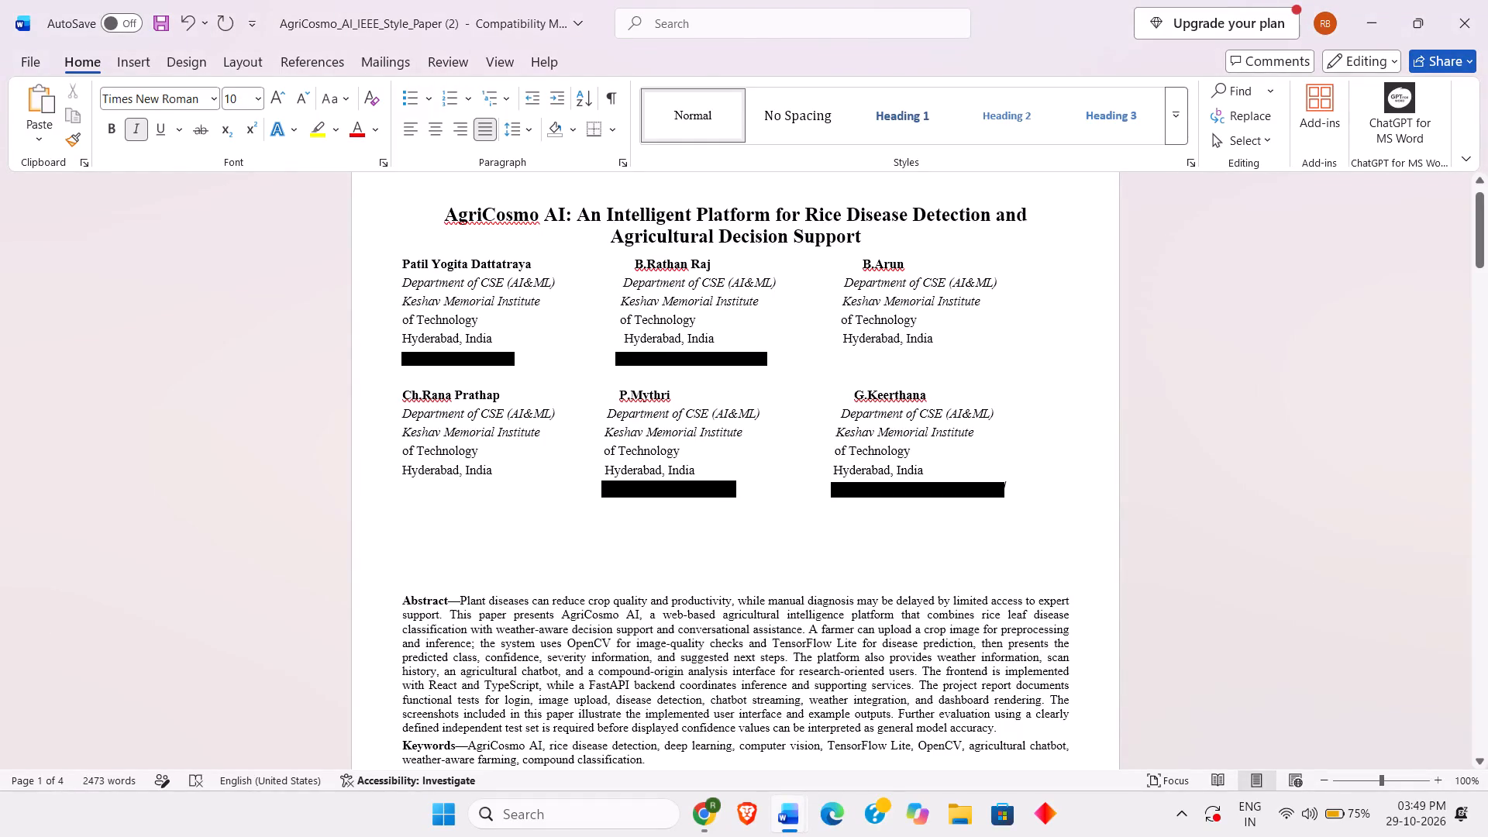
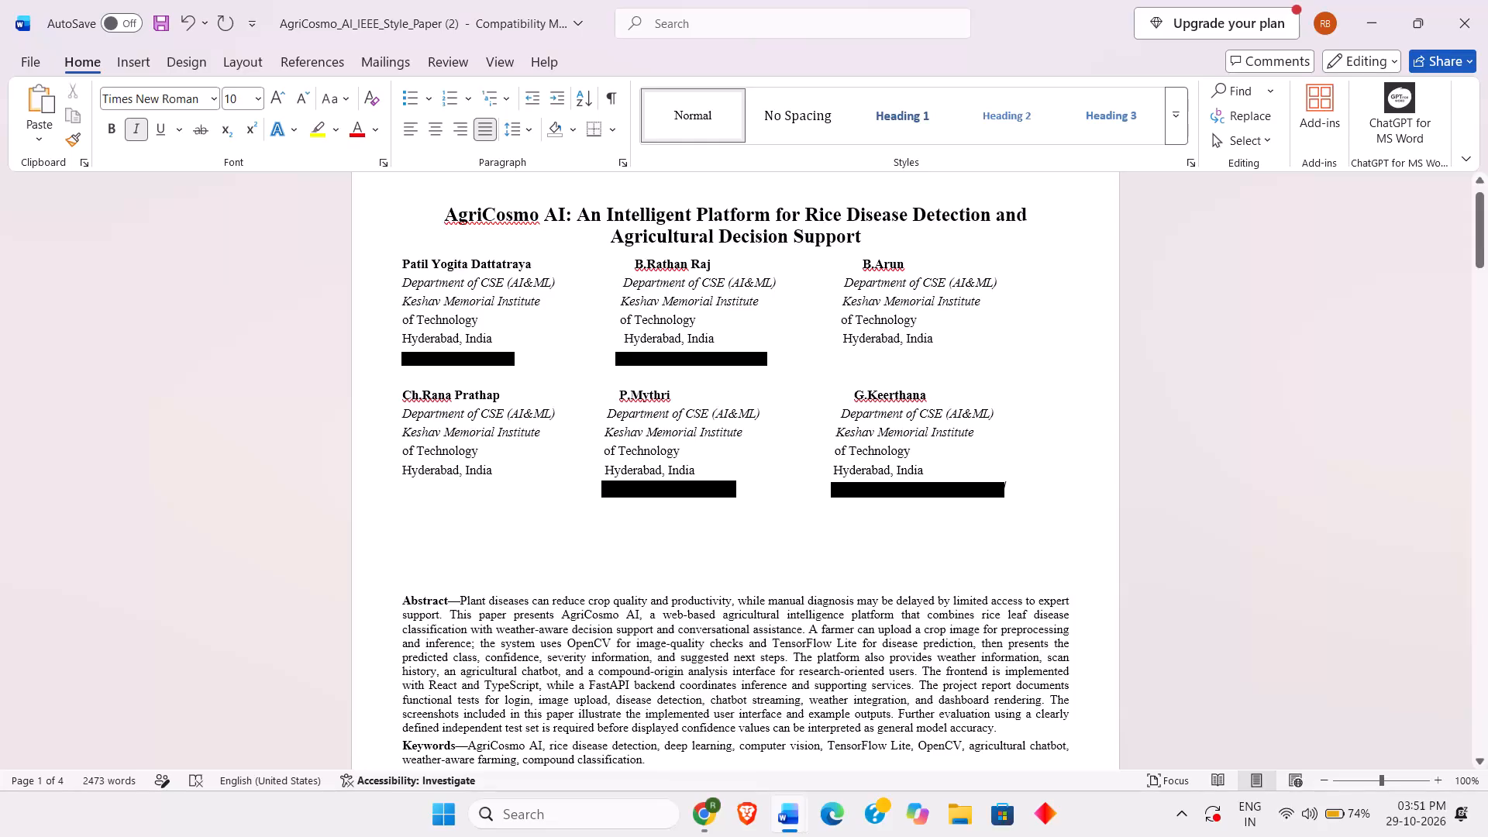
Pad the first author row's e-mail line with spaces after the second author's address, towards the third column beneath "Hyderabad, India".
left_click(845, 352)
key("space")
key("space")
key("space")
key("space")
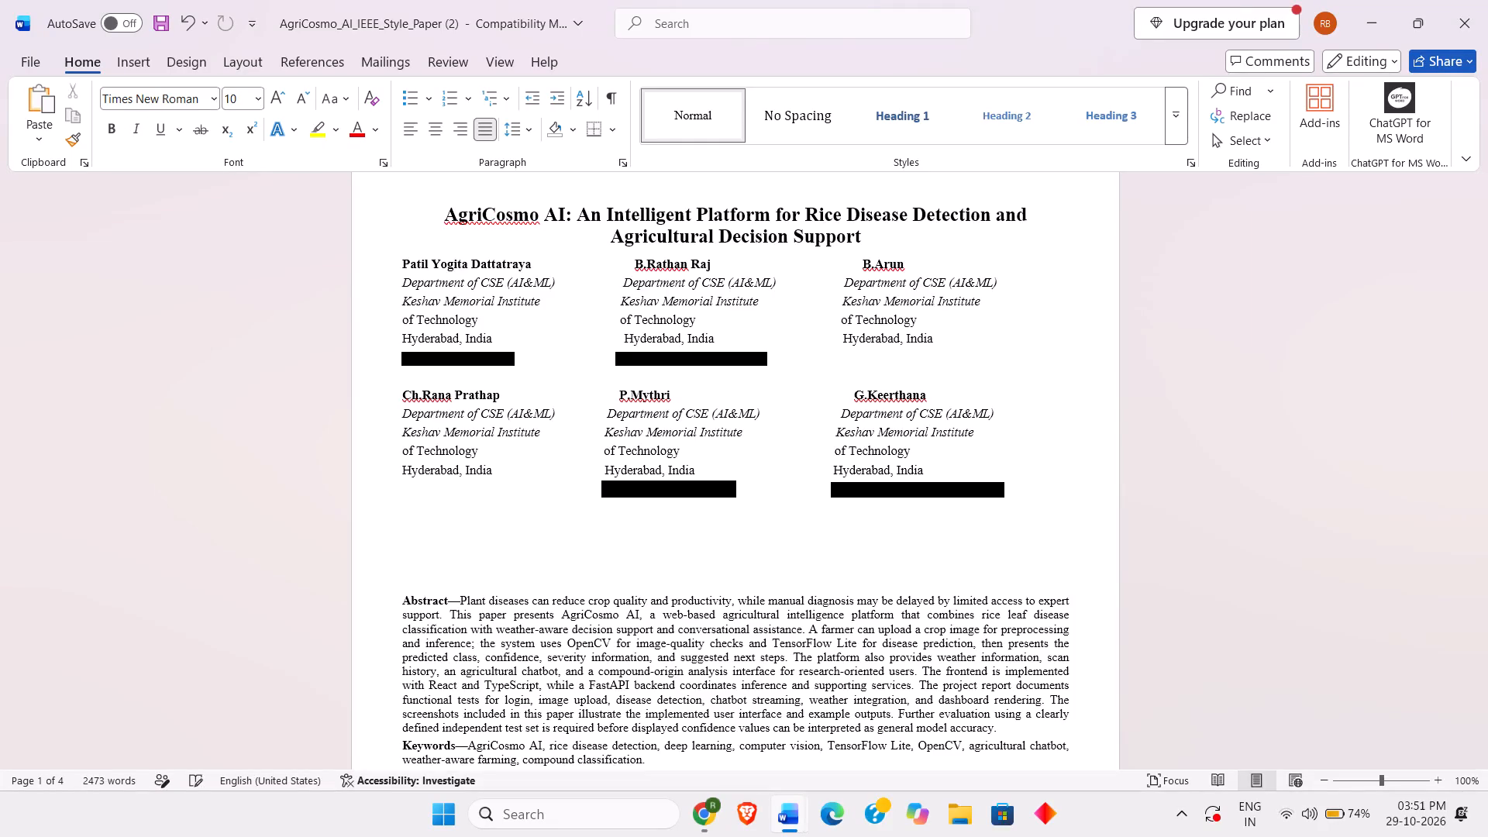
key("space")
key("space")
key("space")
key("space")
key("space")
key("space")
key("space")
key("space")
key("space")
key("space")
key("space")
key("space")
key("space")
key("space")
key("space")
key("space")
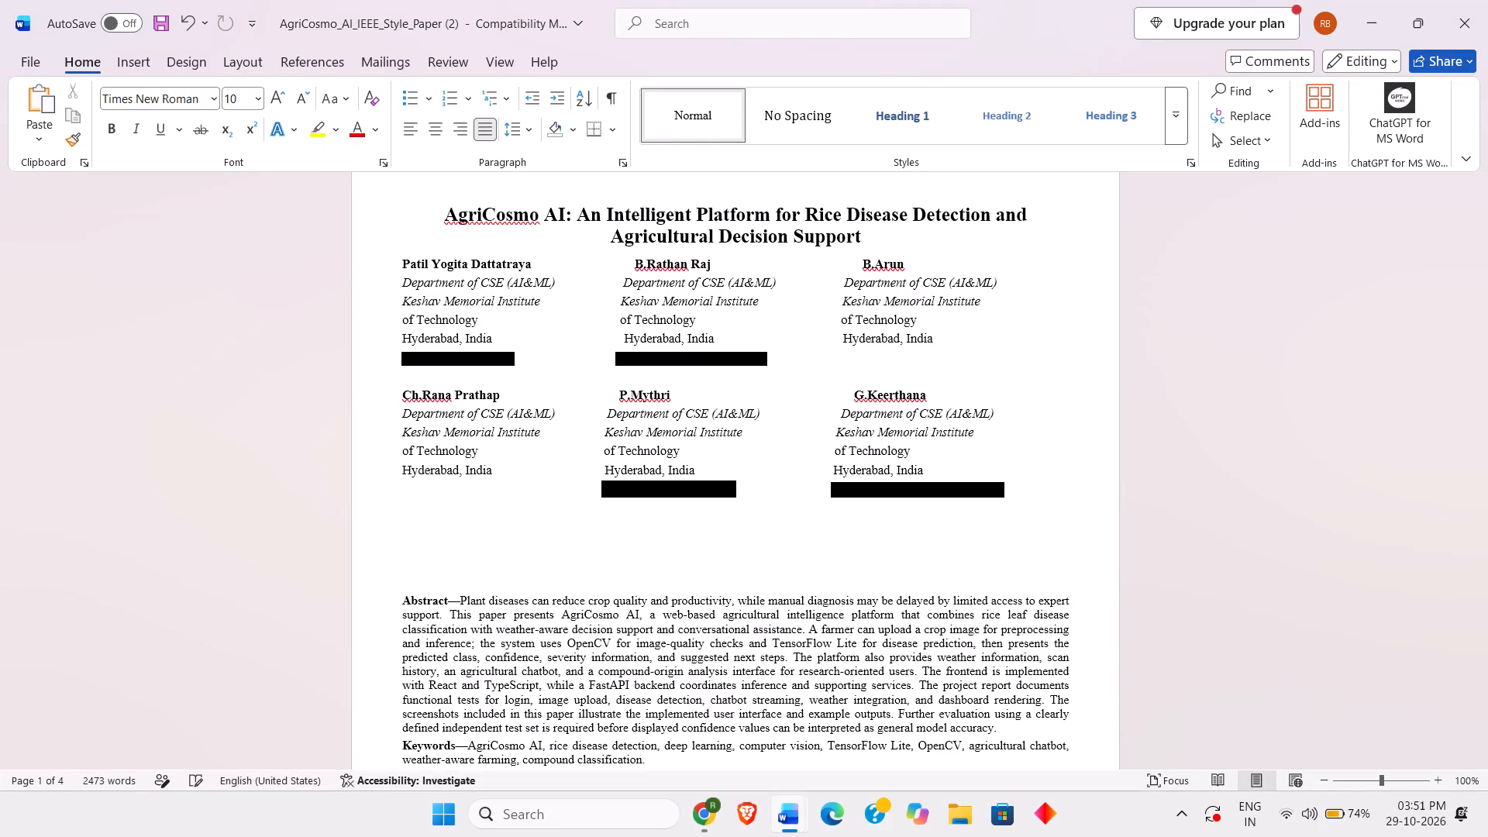
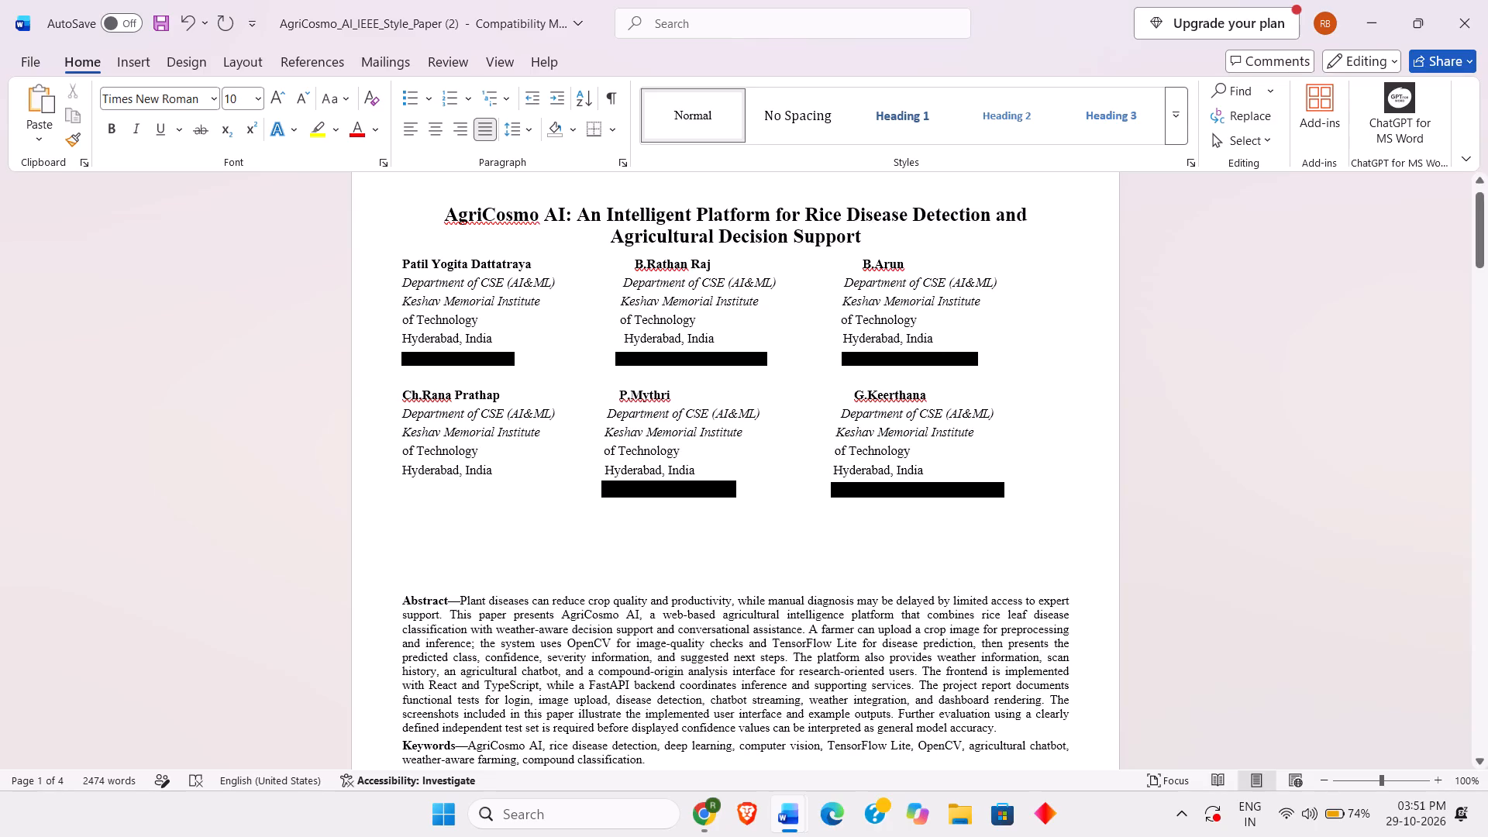
Correct one character in the third author's e-mail address beneath "Hyderabad, India" in the first author row.
key("BackSpace")
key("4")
Trim the leading spaces and enter the fourth author's e-mail address beneath "Hyderabad, India" in the second author row's first column.
left_click(415, 495)
key("BackSpace")
key("BackSpace")
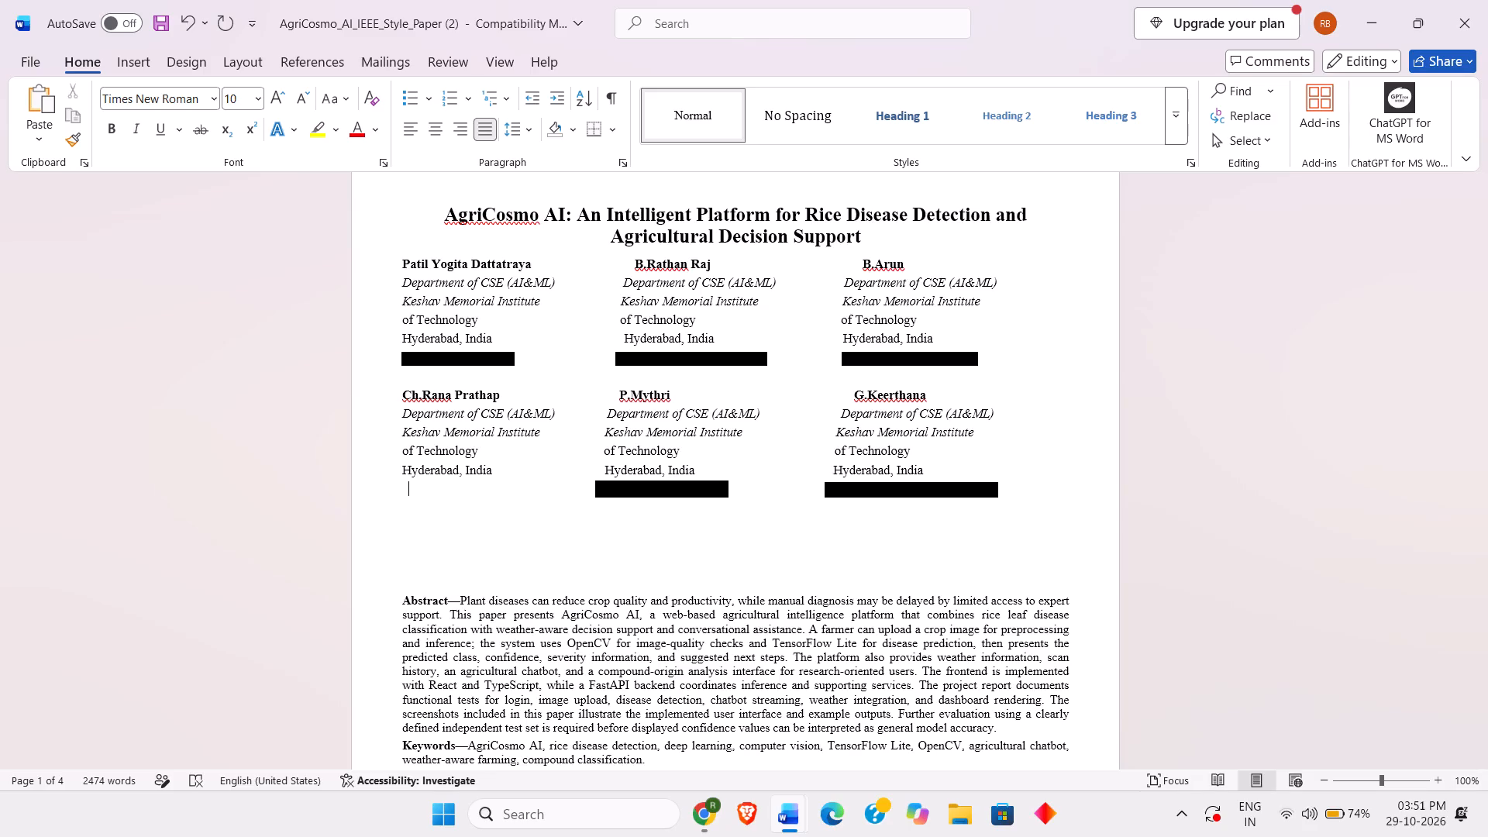
key("Left")
Enter the fourth author's e-mail address beneath "Hyderabad, India" in the second row's first column, correcting the typo in its domain.
key("Left")
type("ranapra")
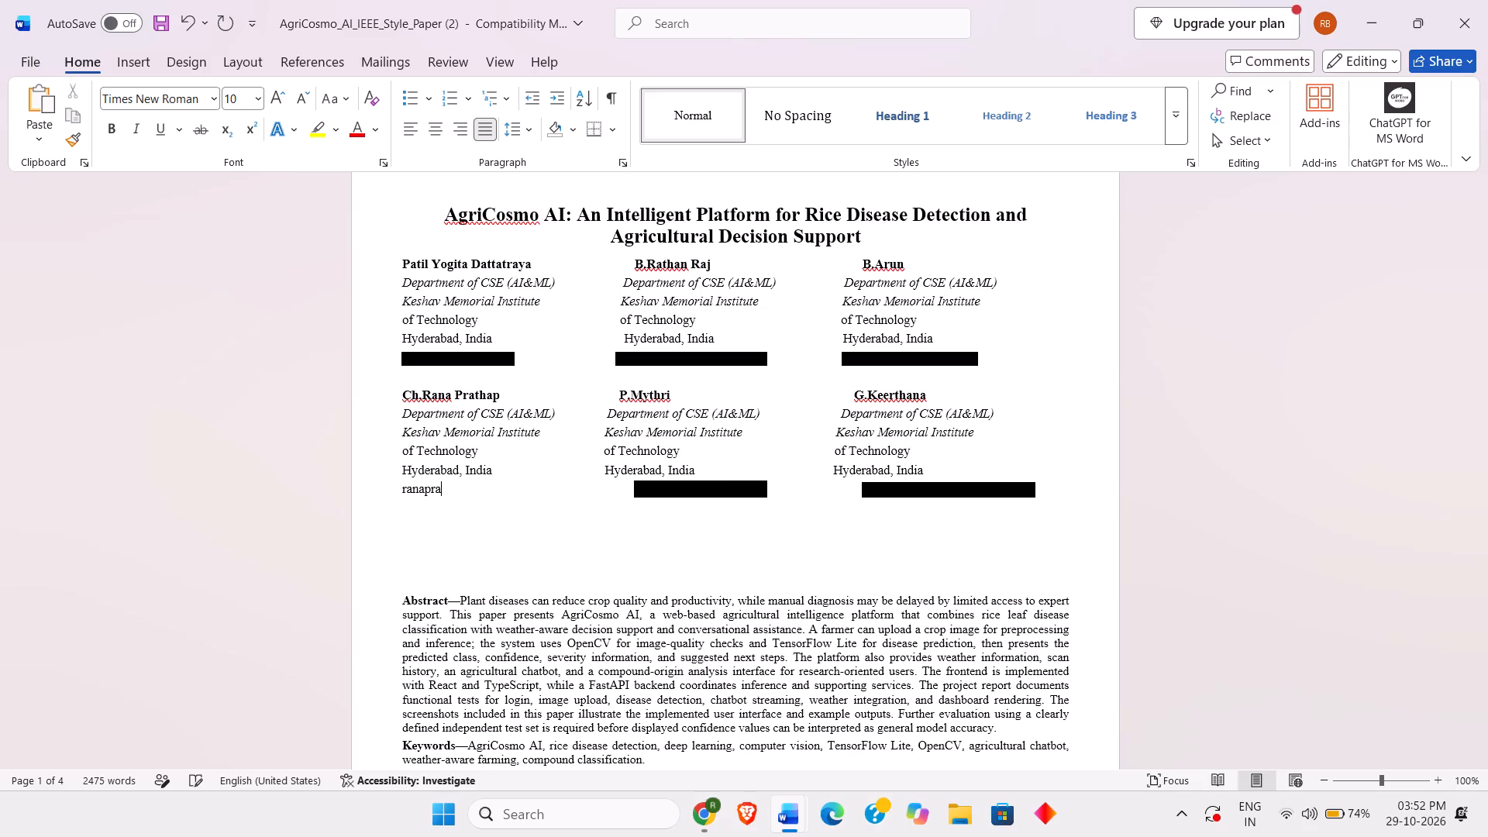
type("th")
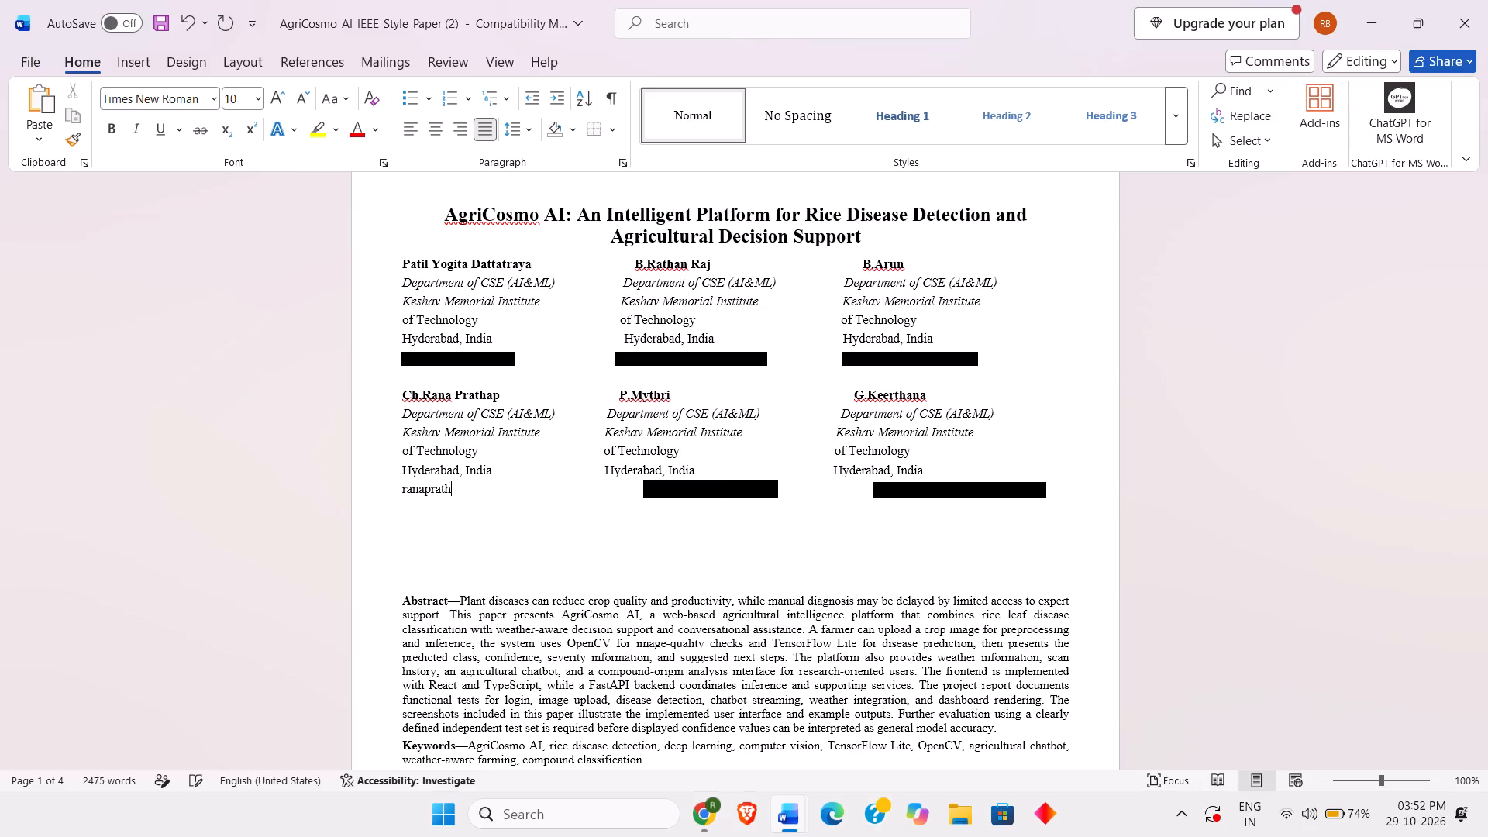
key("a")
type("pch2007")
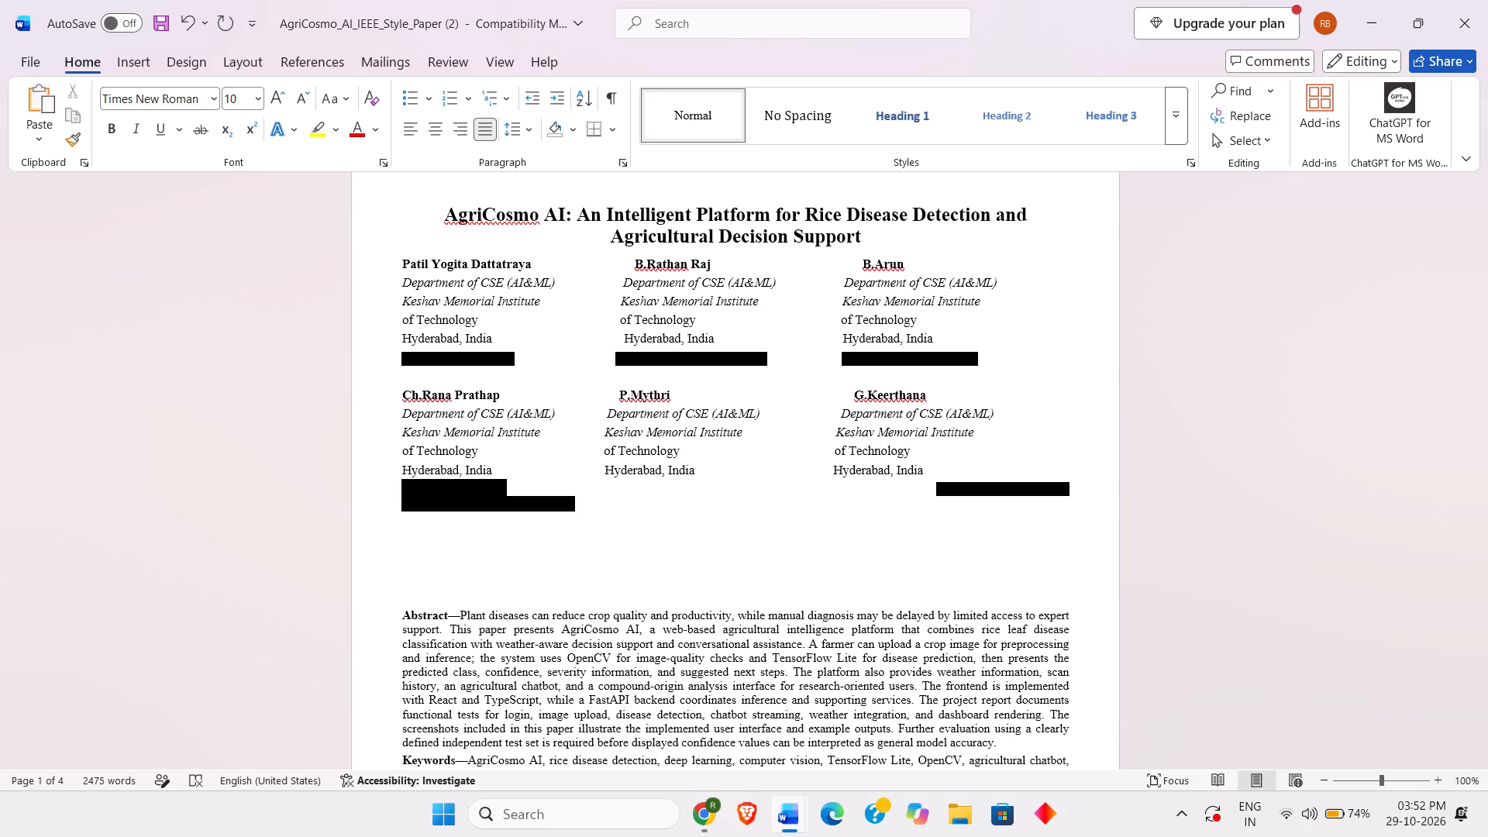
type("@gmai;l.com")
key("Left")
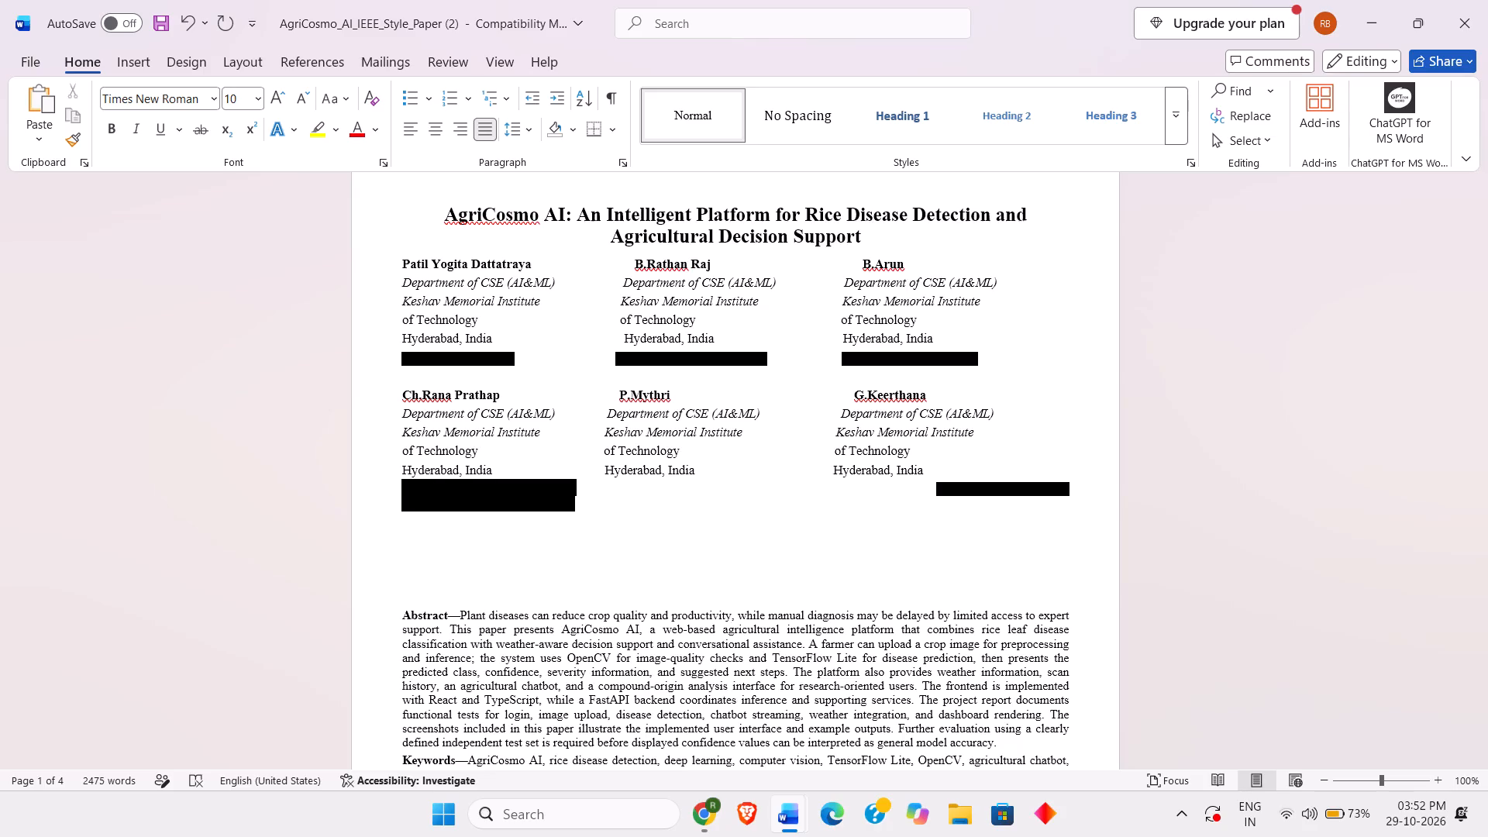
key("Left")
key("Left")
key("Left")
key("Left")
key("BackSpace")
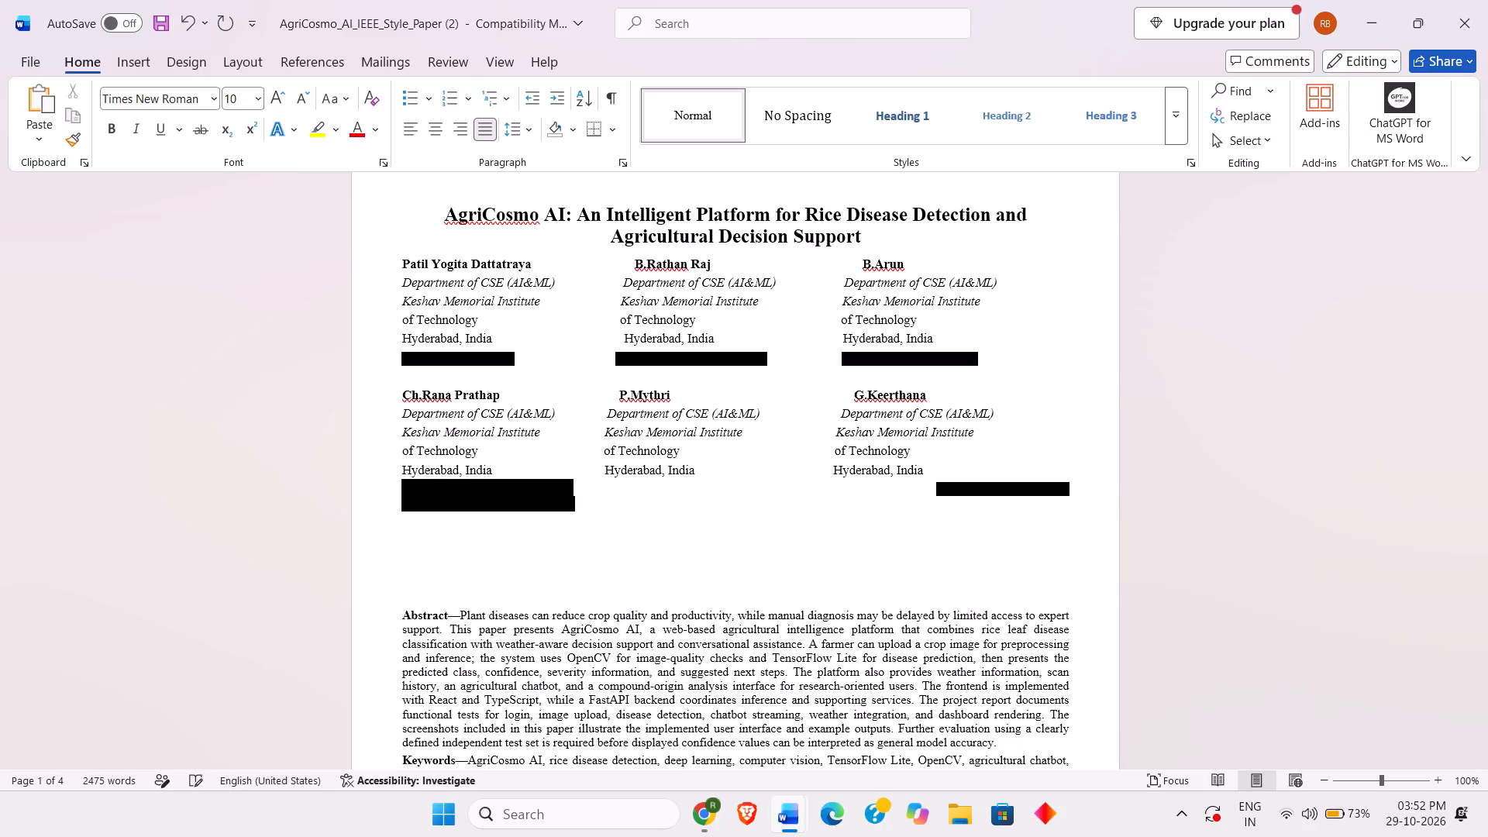
Insert three spaces before the sixth author's wrapped e-mail address in the second author row.
left_click(402, 505)
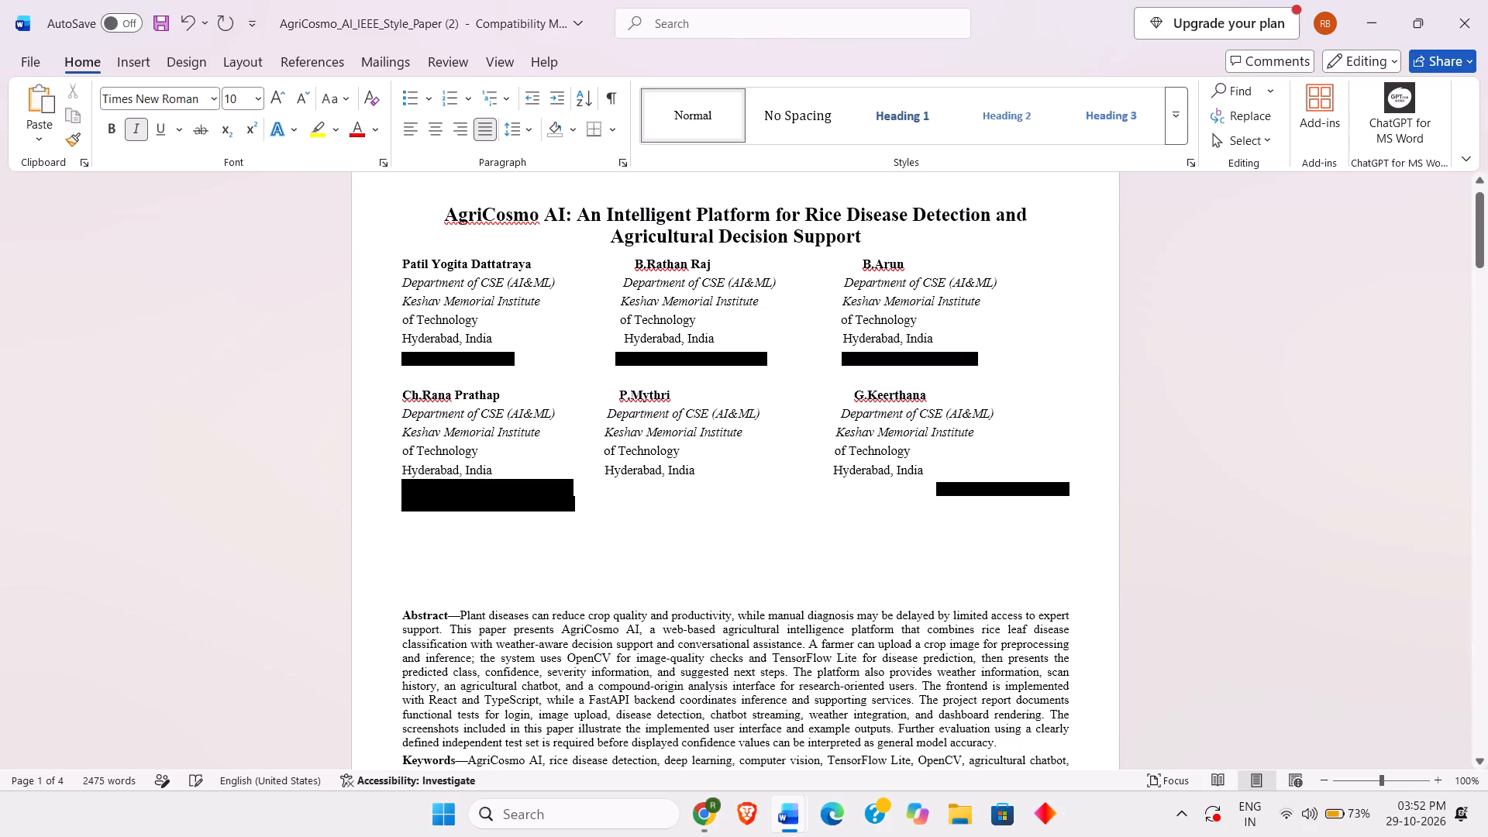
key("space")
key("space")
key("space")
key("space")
key("BackSpace")
Delete surplus spaces between the fourth and fifth authors' e-mail addresses in the second author row.
left_click(942, 489)
key("BackSpace")
key("BackSpace")
key("BackSpace")
left_click(599, 487)
key("BackSpace")
key("BackSpace")
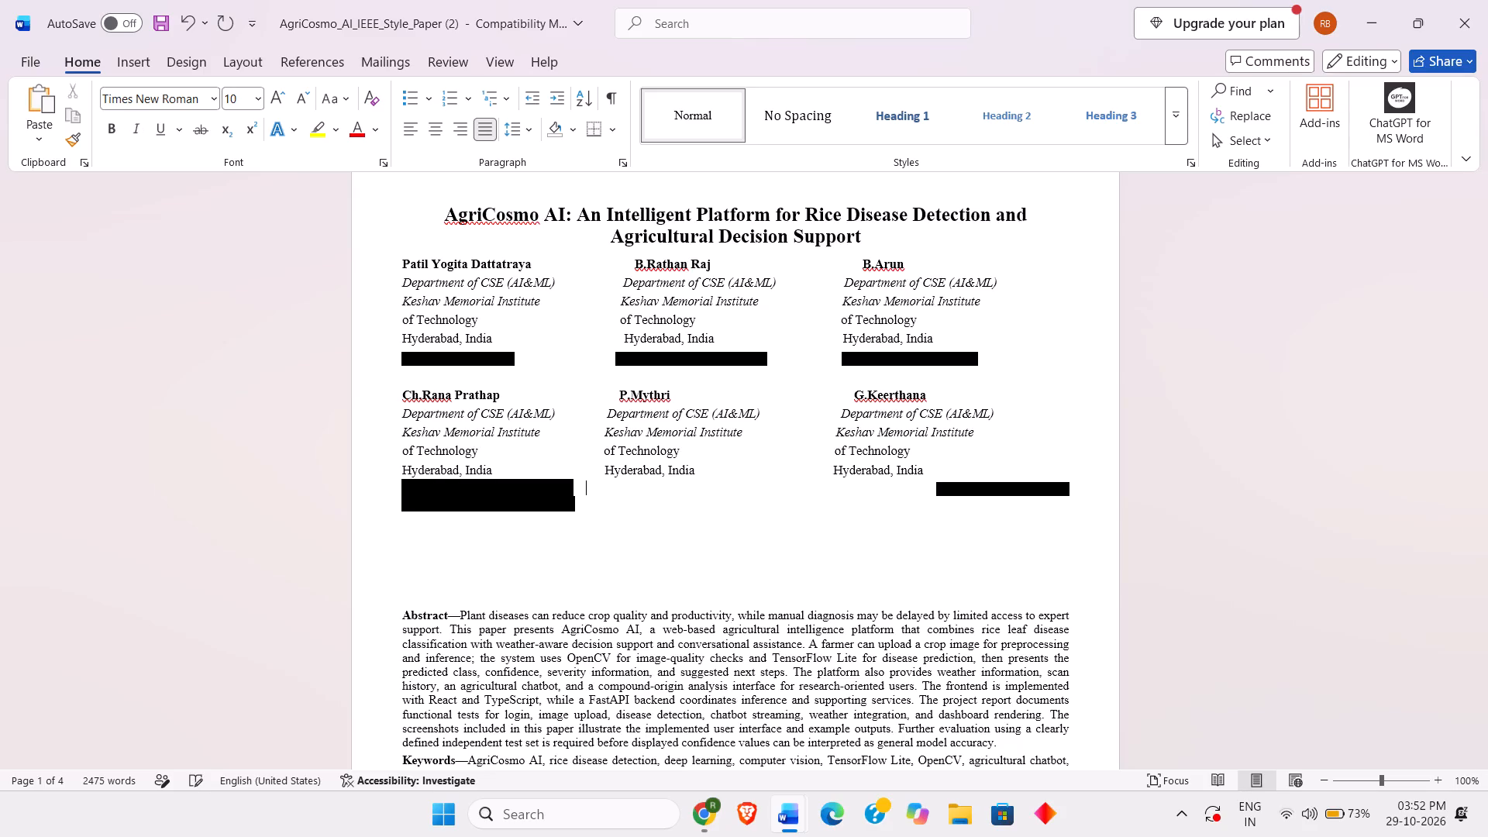
key("BackSpace")
key("Right")
key("Right")
key("Right")
key("Right")
key("Right")
key("Right")
key("Right")
key("Right")
key("Right")
key("Right")
key("Right")
key("Right")
key("Right")
key("Right")
key("Right")
key("Right")
key("Right")
key("Right")
key("Right")
key("Right")
key("Right")
key("BackSpace")
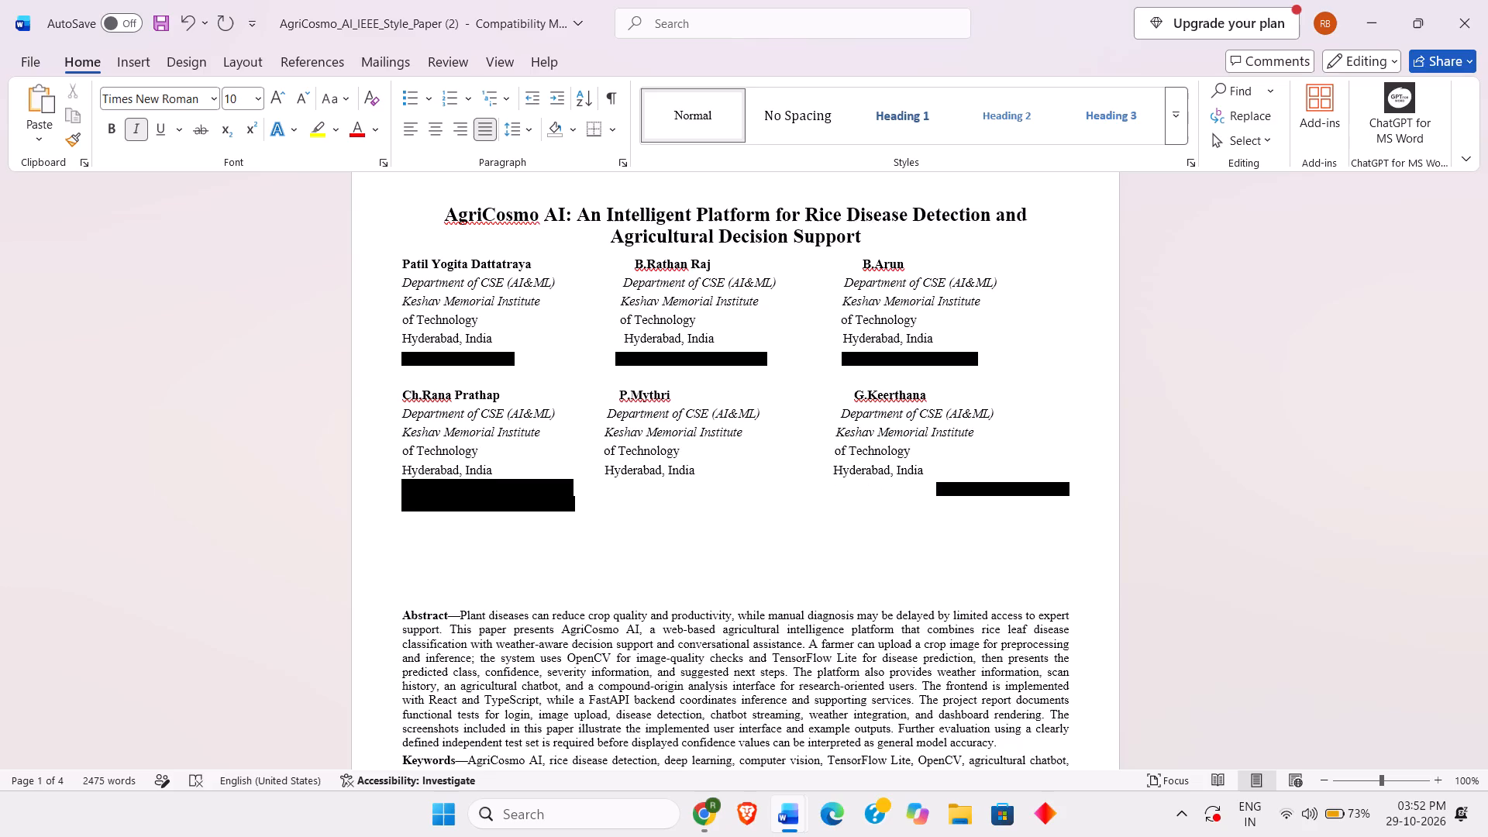
key("BackSpace")
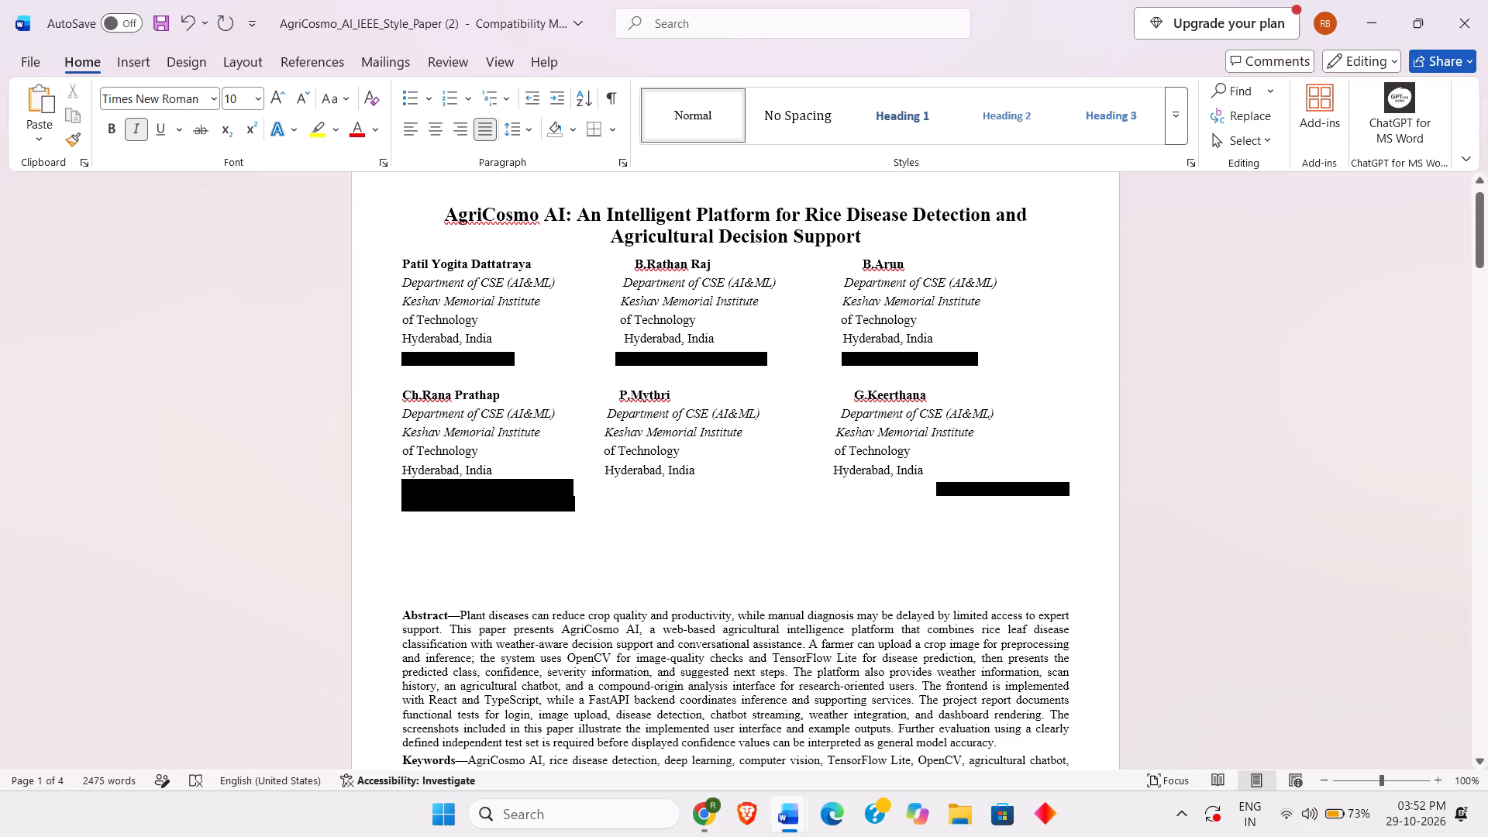
Cut the fifth author's e-mail address out of the second author row's e-mail line.
left_click_drag(938, 491, 1080, 493)
key("ctrl+x")
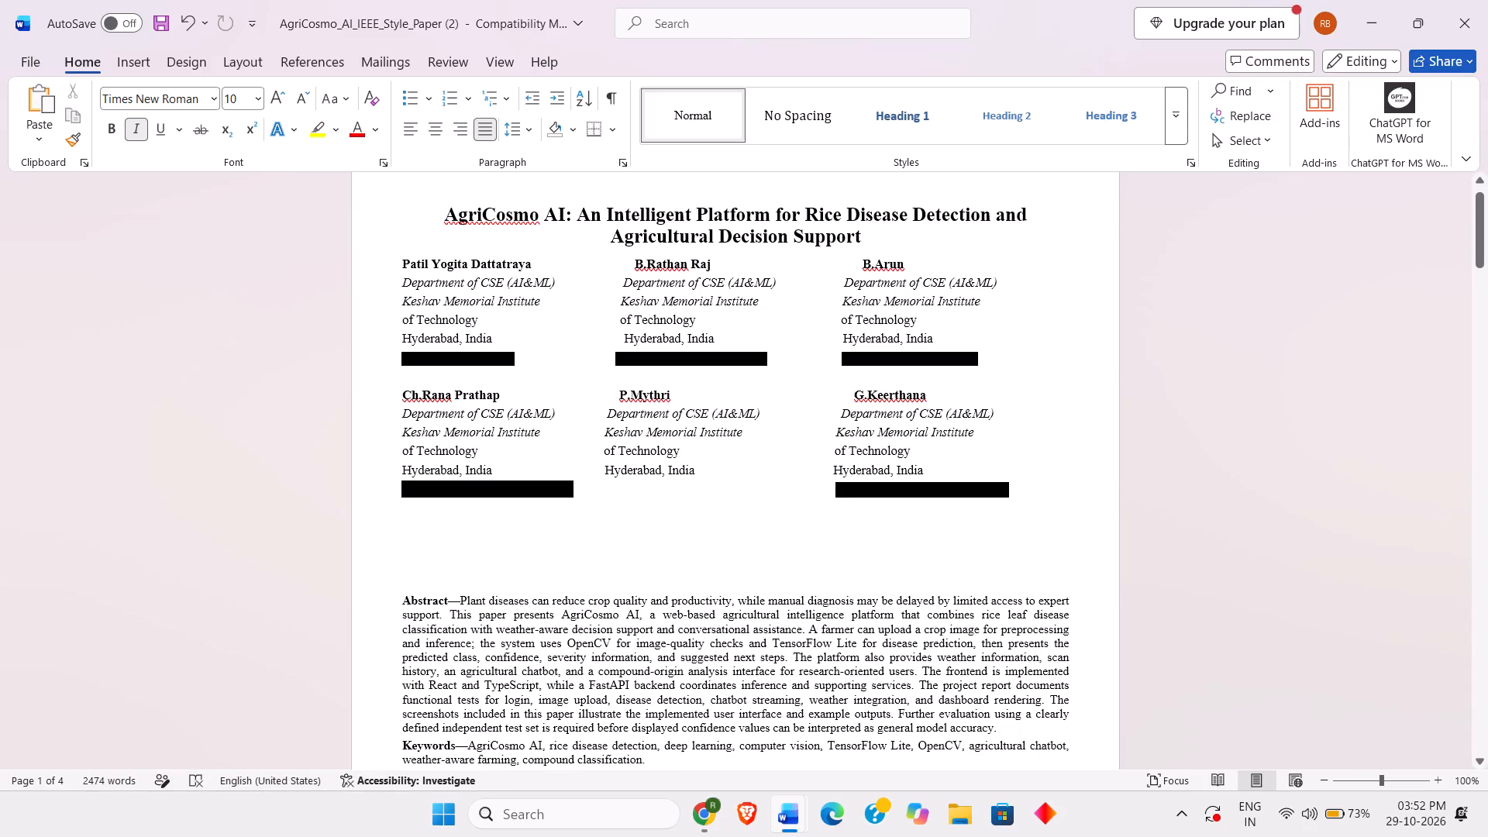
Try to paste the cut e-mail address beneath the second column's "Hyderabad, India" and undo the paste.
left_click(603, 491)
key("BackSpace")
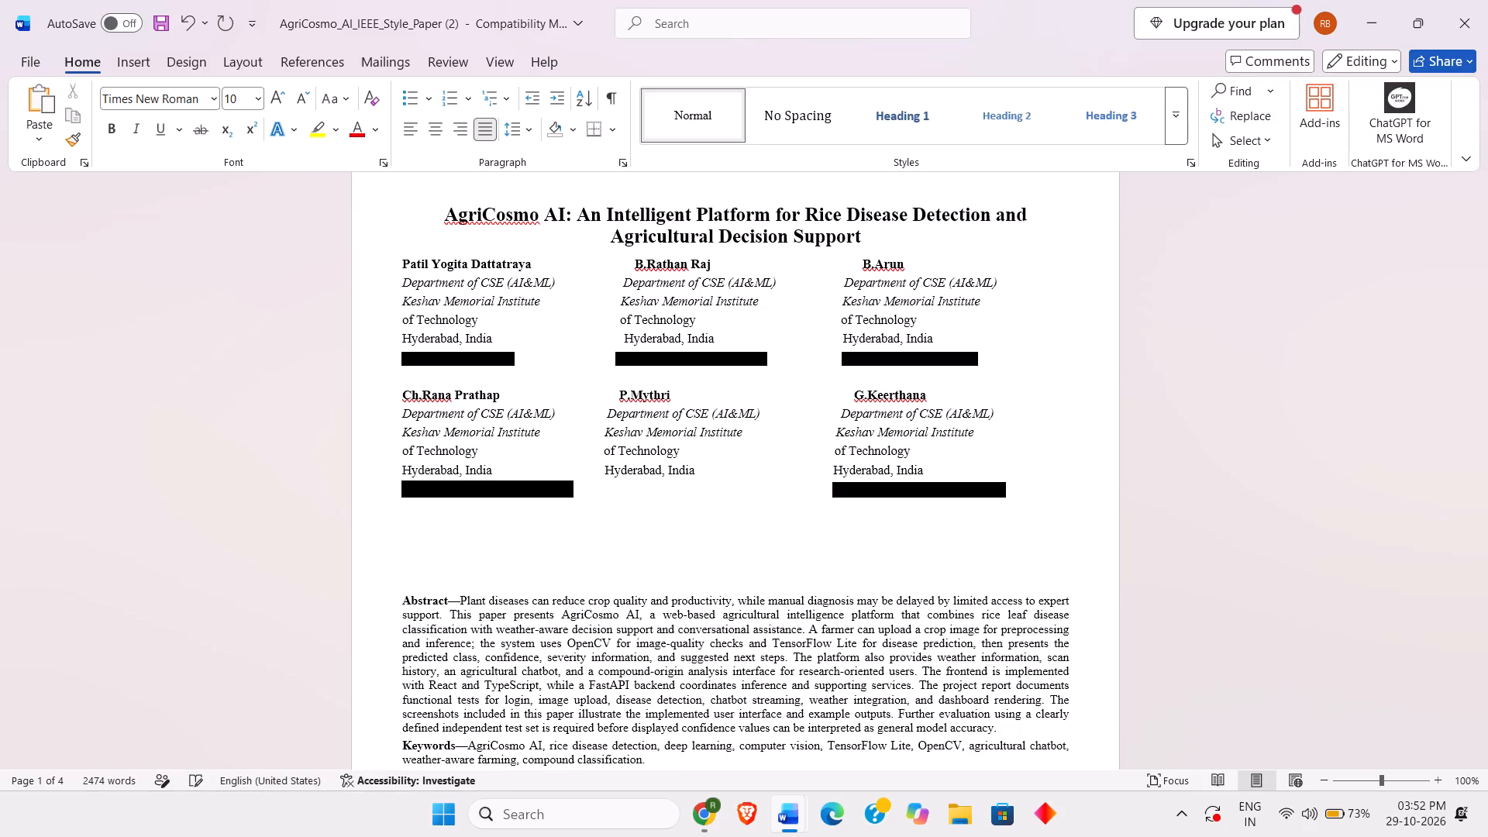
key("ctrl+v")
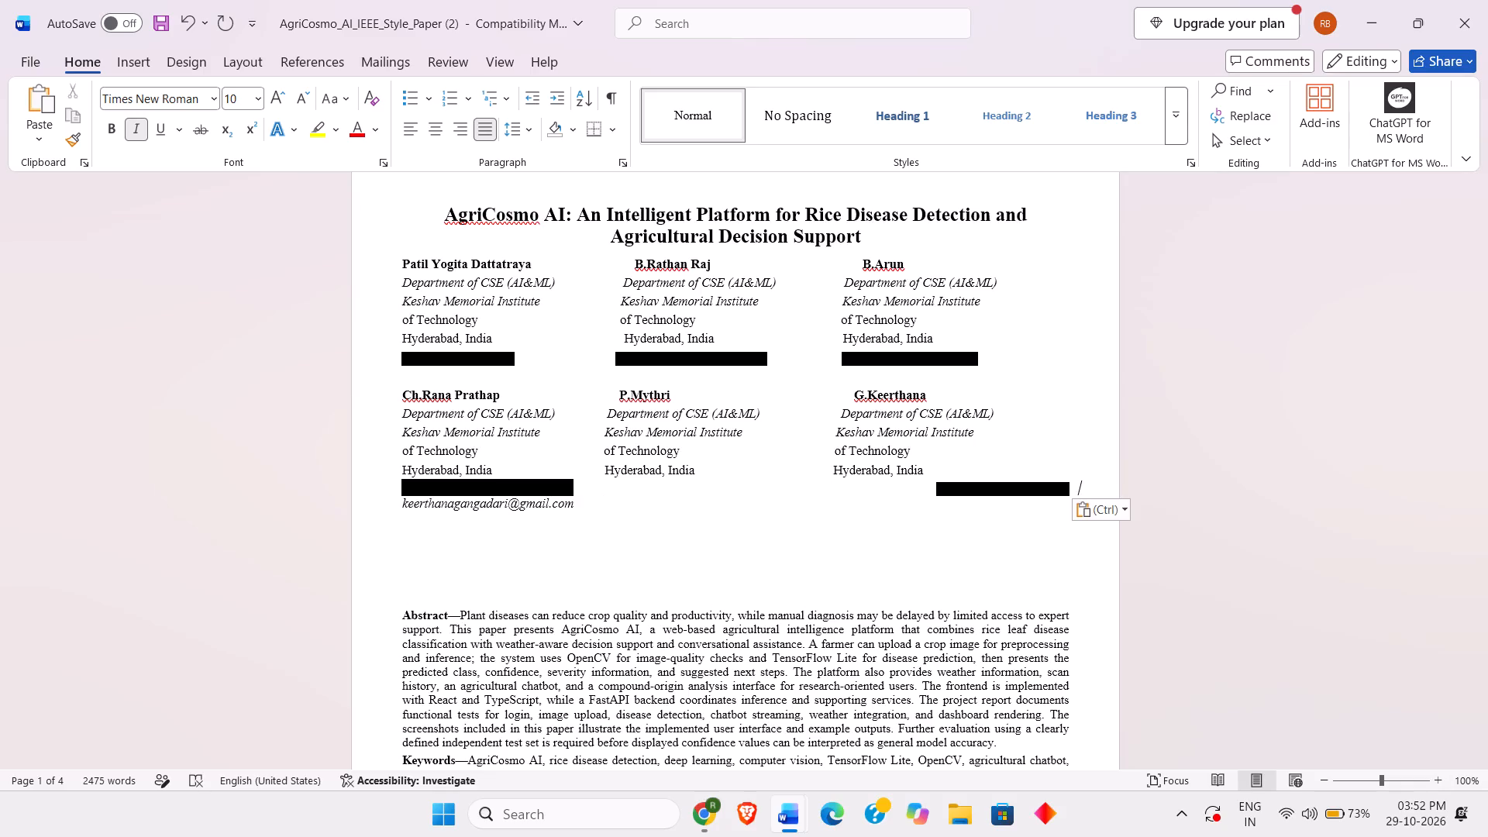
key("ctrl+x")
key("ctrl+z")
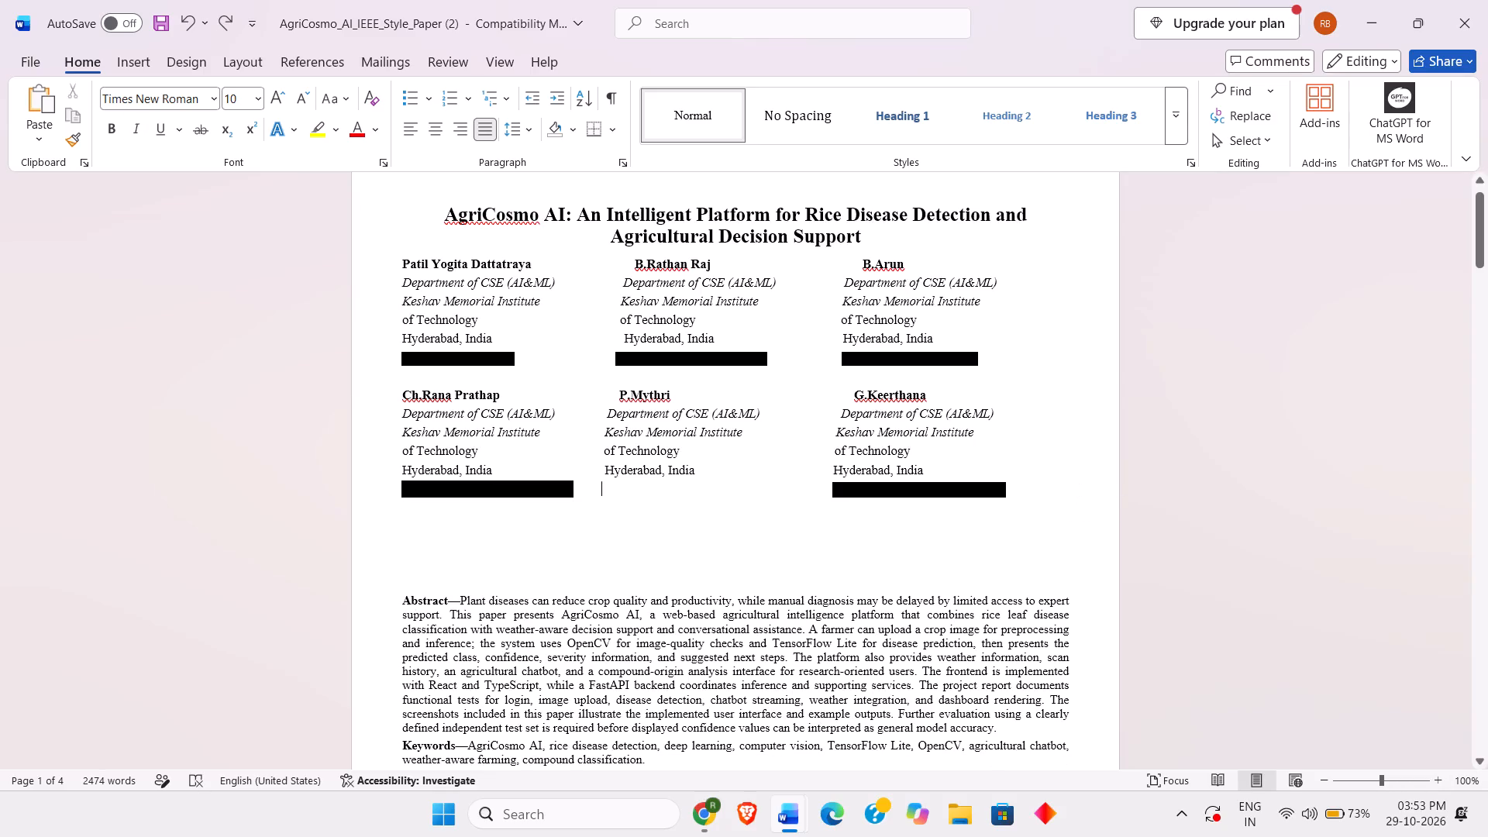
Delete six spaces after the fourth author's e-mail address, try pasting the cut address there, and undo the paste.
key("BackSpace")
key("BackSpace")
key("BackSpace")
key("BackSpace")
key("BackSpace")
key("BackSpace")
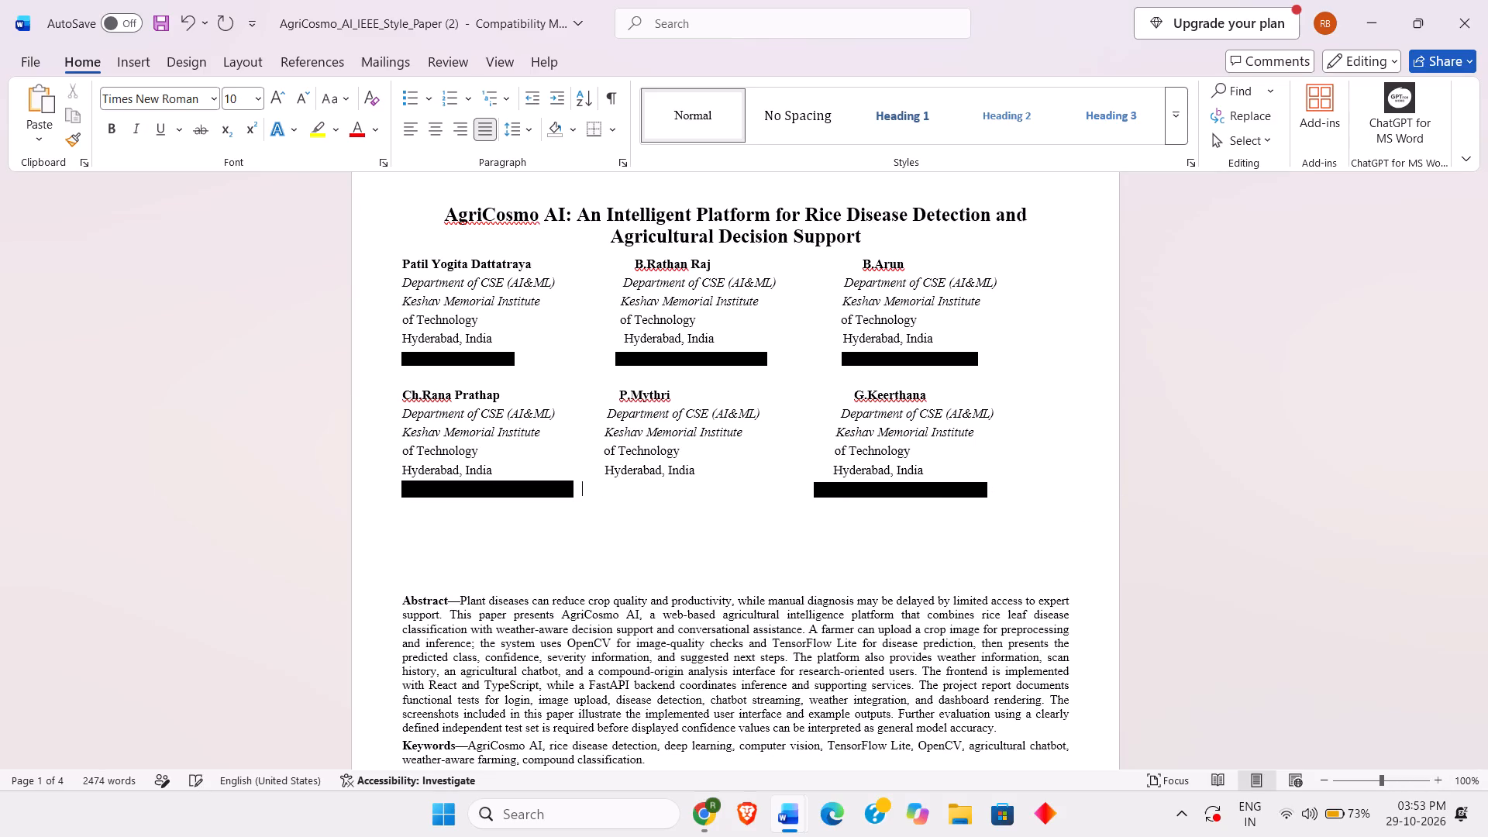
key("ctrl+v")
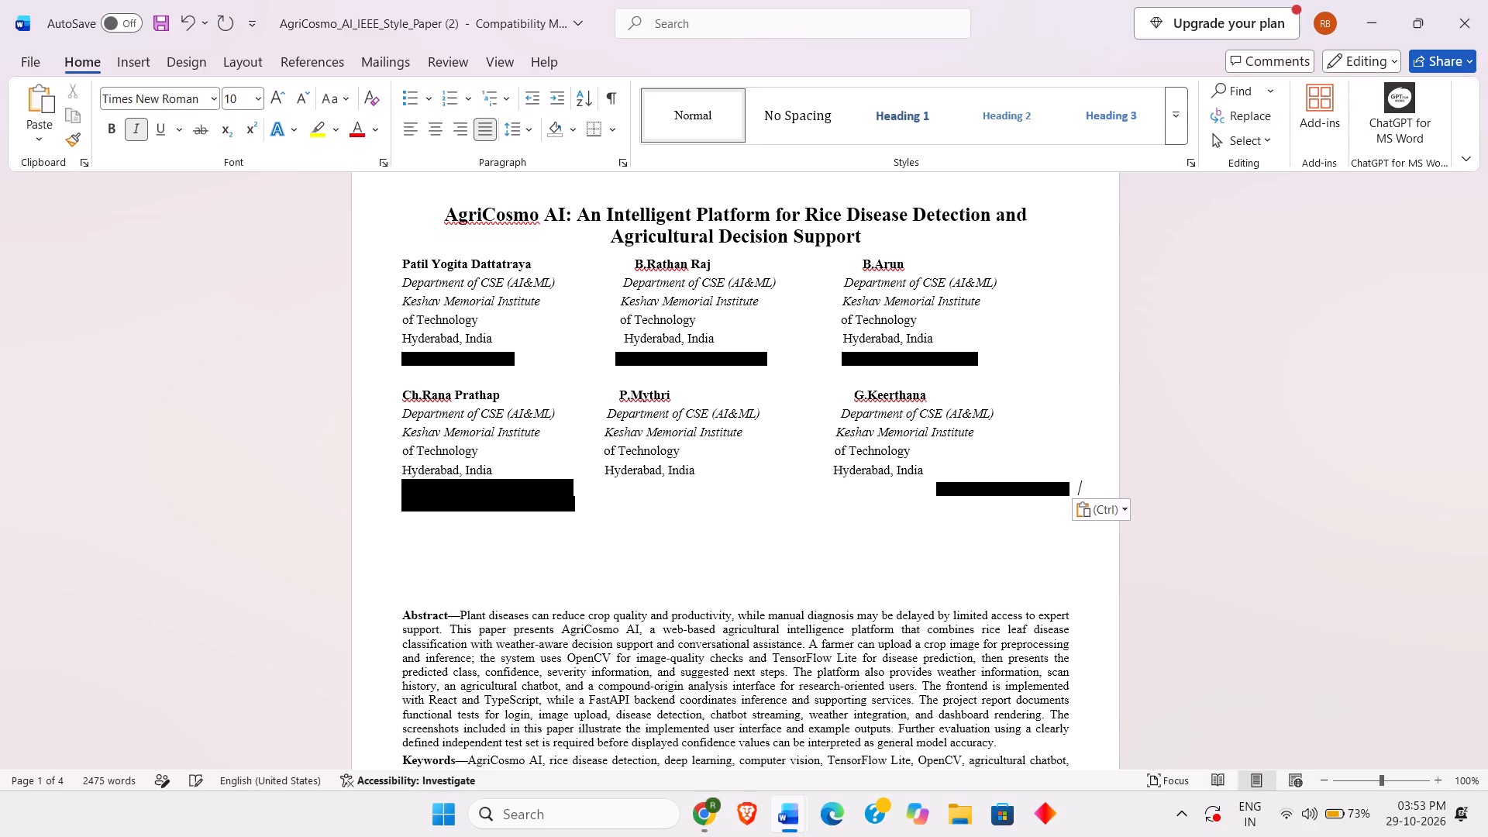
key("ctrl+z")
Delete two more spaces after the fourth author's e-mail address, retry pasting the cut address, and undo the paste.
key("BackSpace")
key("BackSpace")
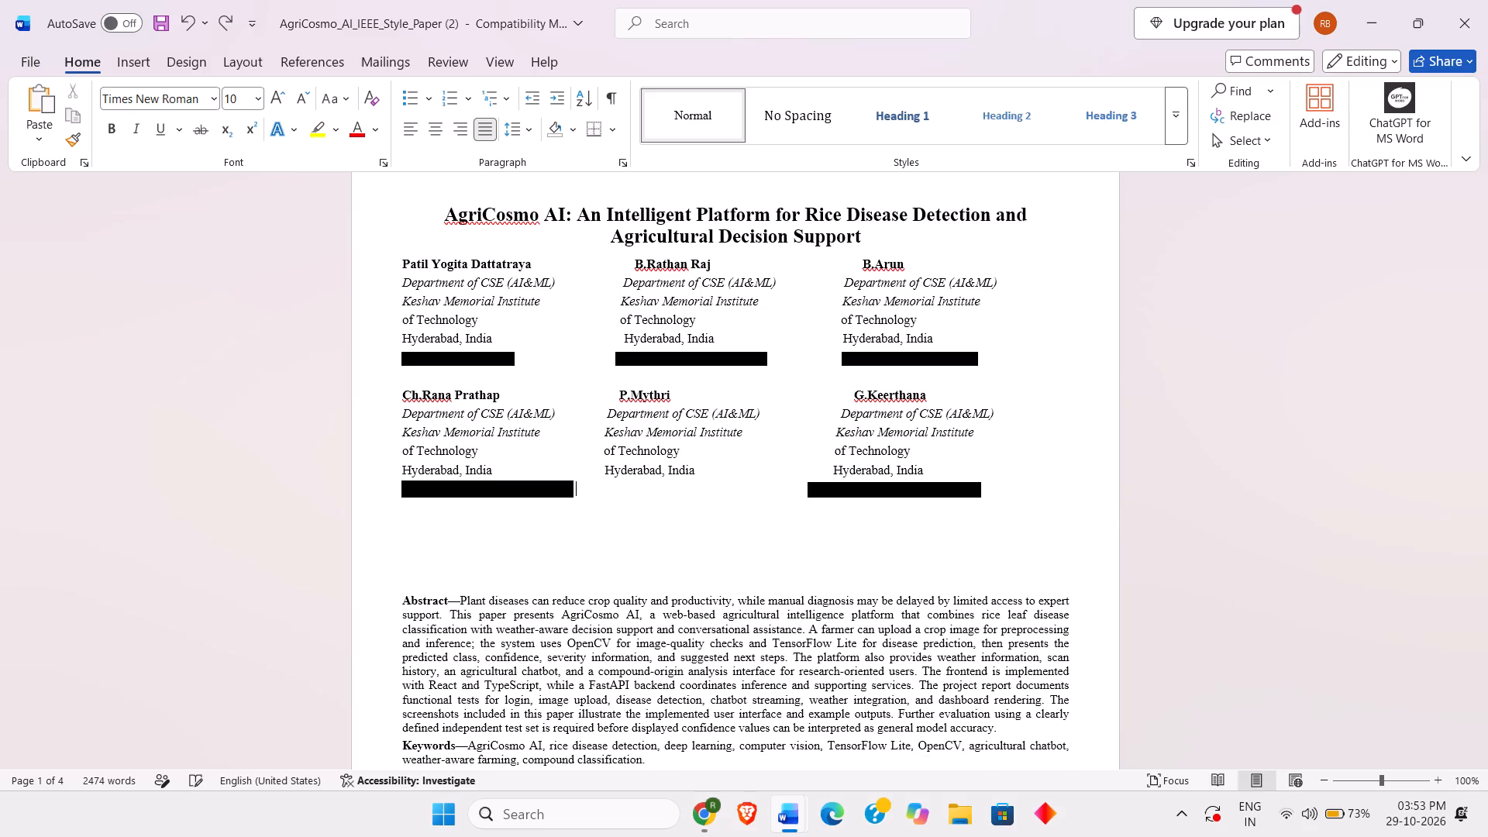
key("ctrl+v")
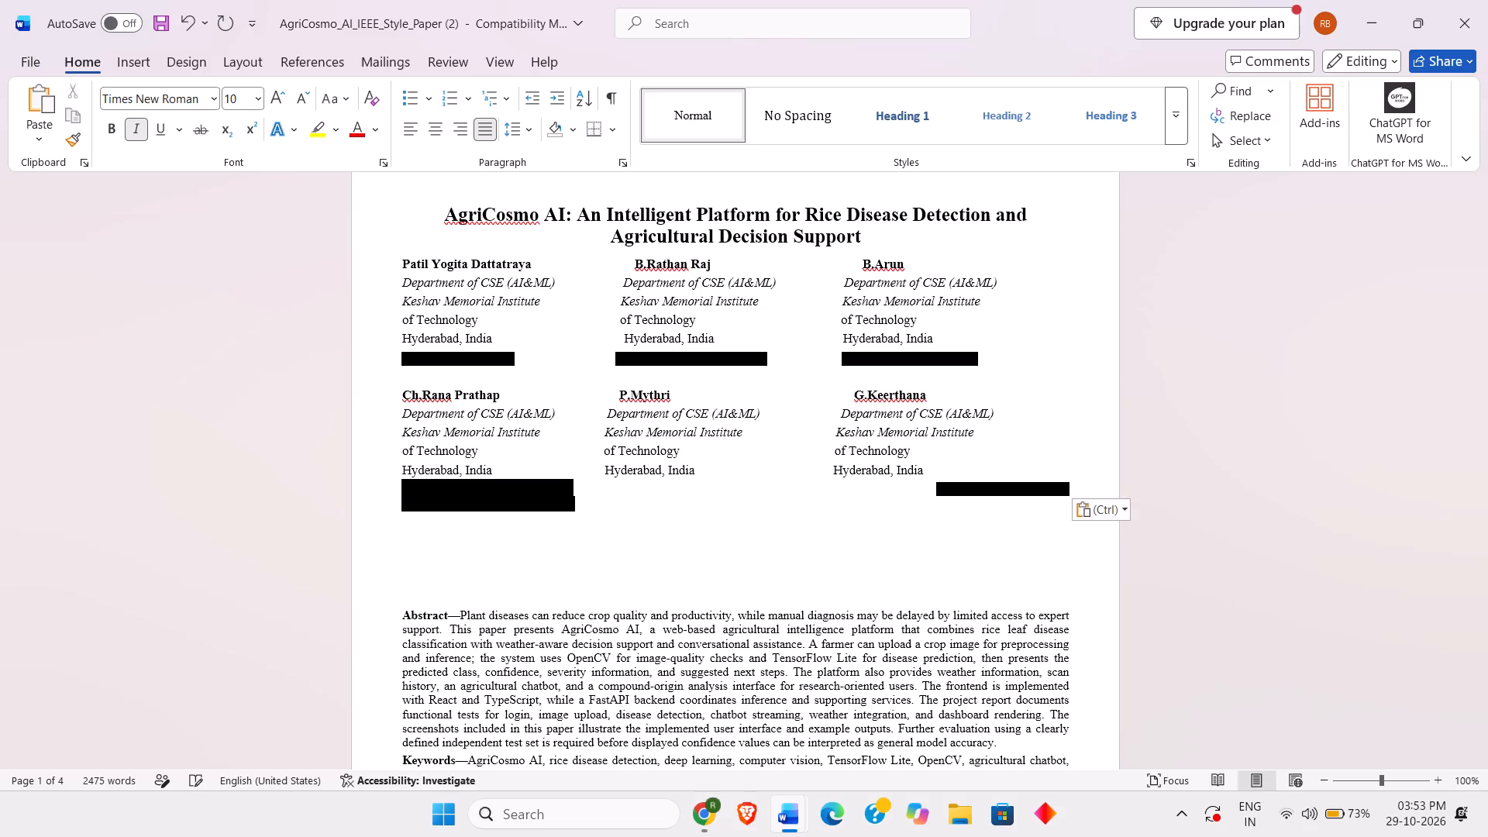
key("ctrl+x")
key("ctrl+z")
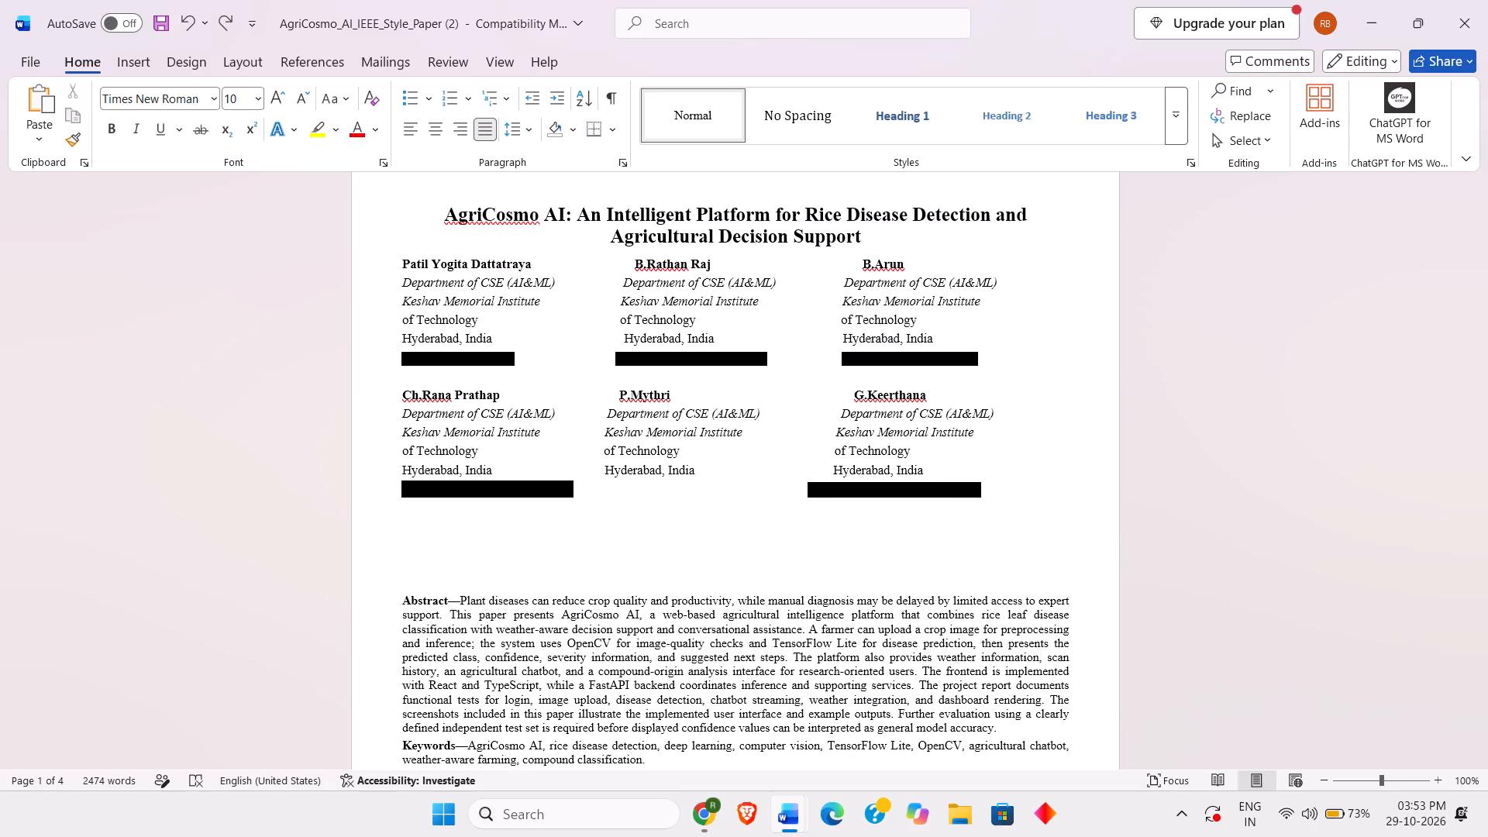
Insert 16 spaces before the sixth author's e-mail address in the second row's third column.
left_click(808, 492)
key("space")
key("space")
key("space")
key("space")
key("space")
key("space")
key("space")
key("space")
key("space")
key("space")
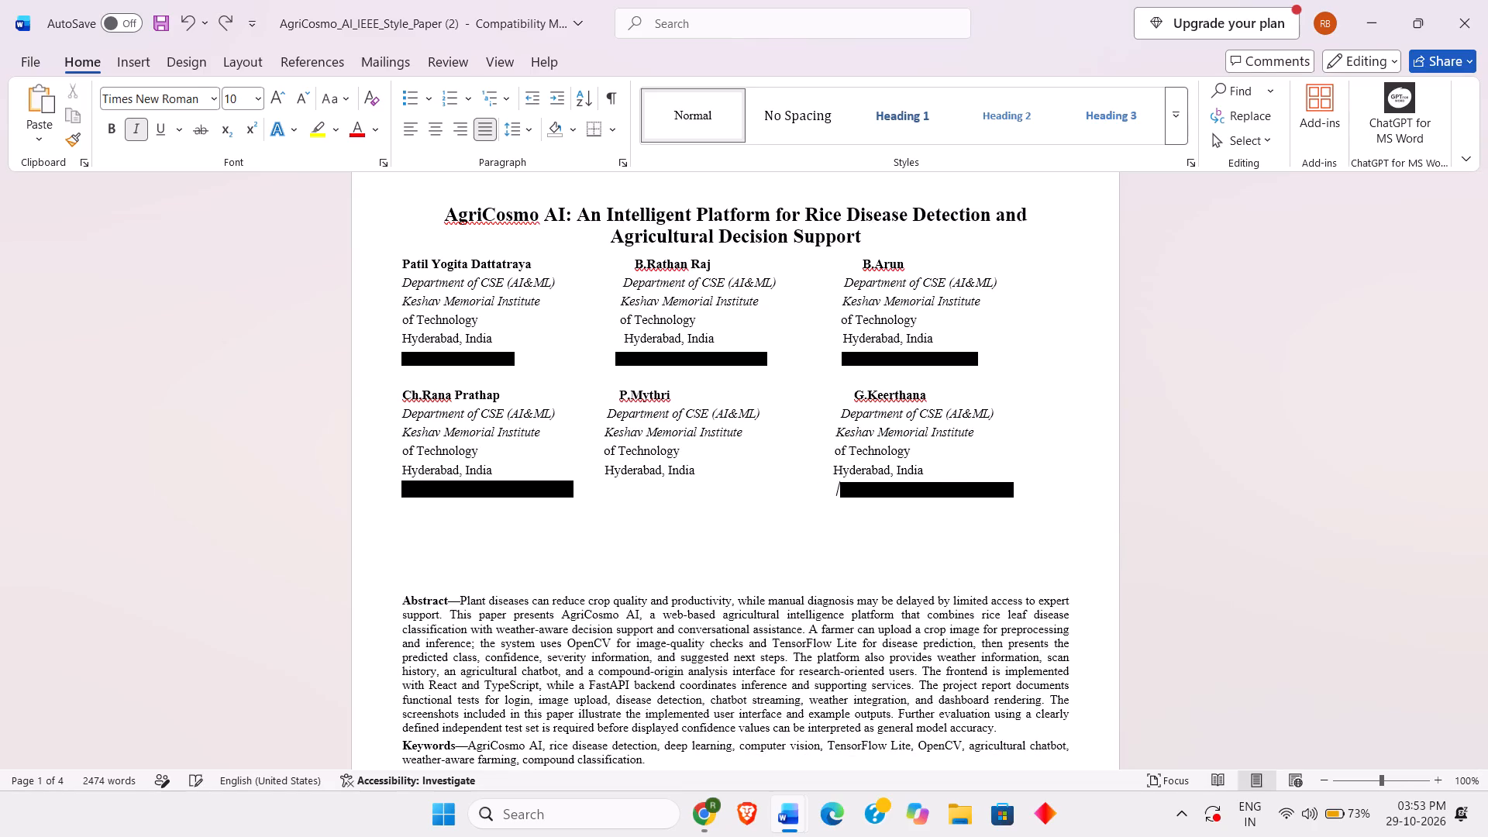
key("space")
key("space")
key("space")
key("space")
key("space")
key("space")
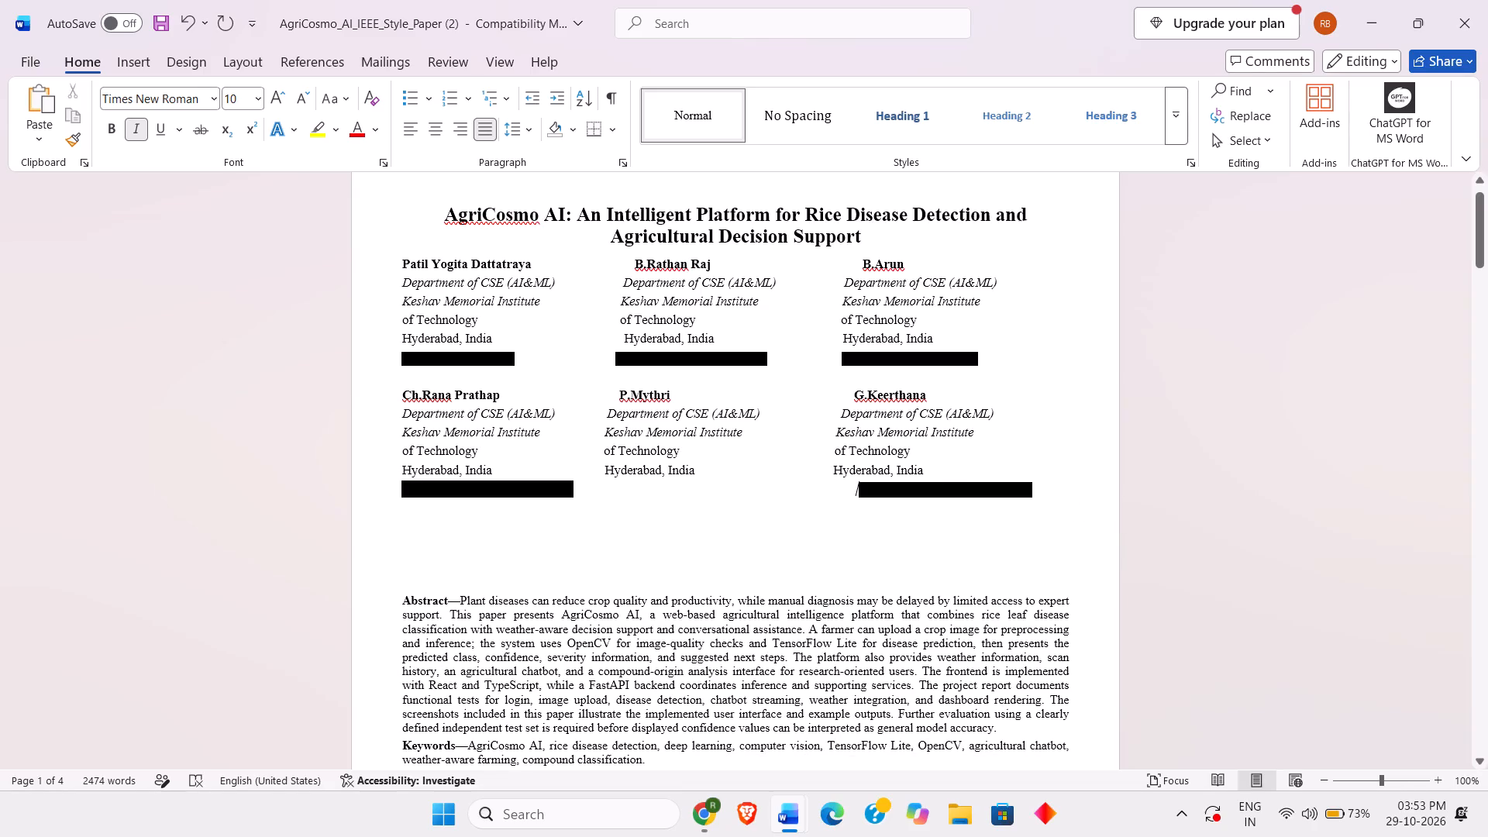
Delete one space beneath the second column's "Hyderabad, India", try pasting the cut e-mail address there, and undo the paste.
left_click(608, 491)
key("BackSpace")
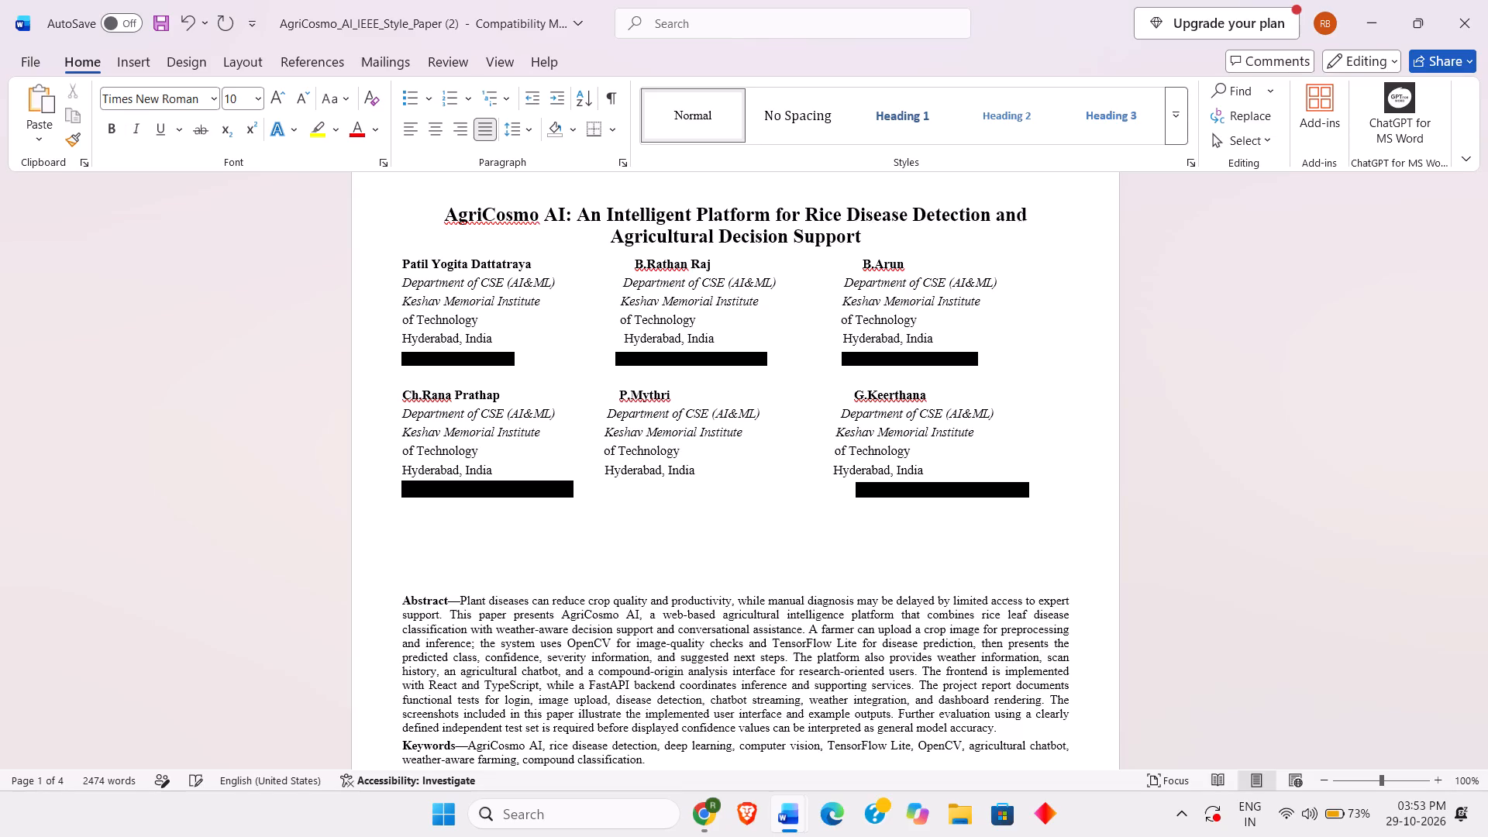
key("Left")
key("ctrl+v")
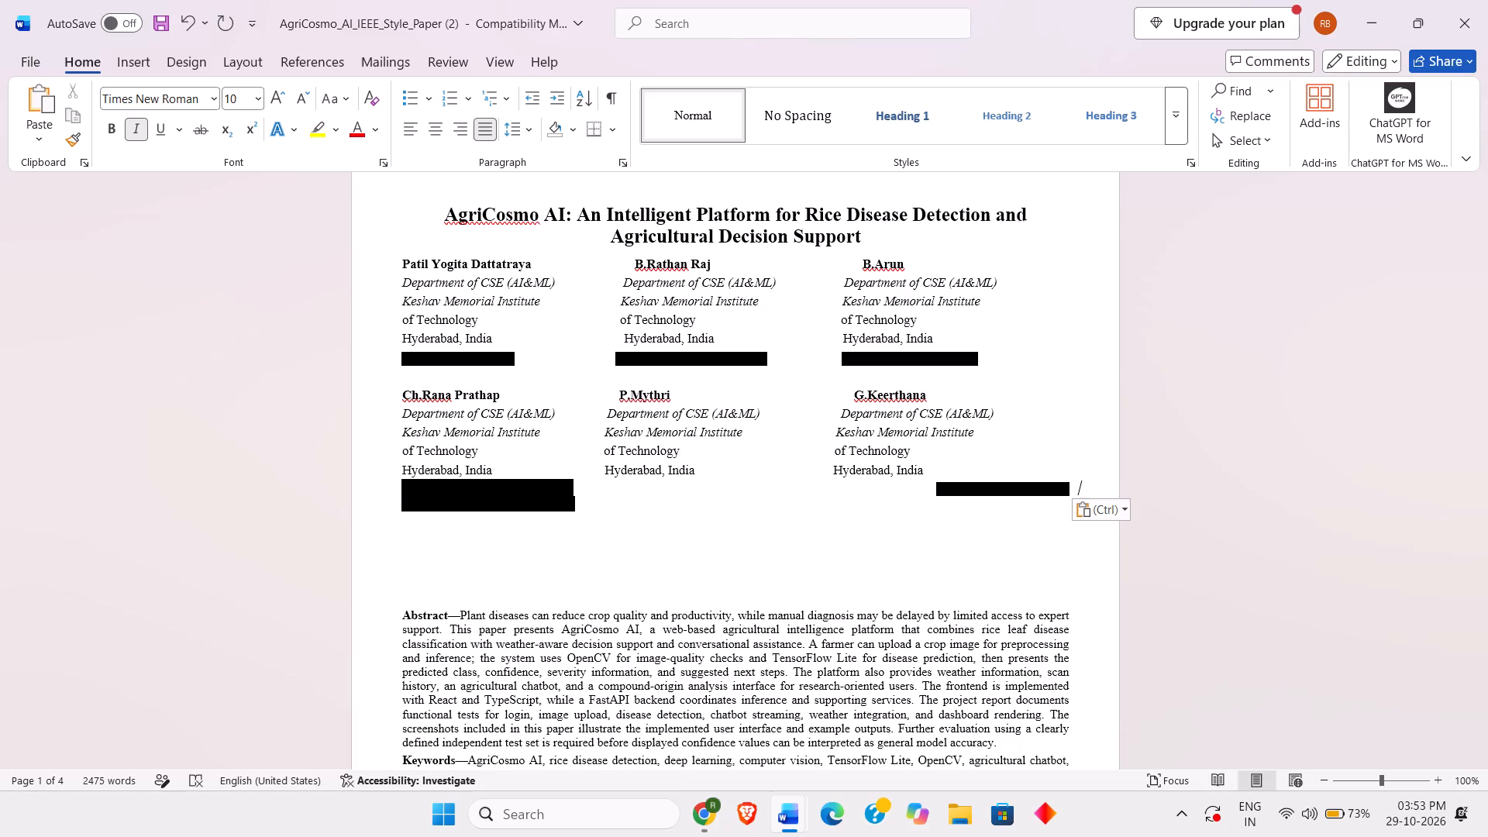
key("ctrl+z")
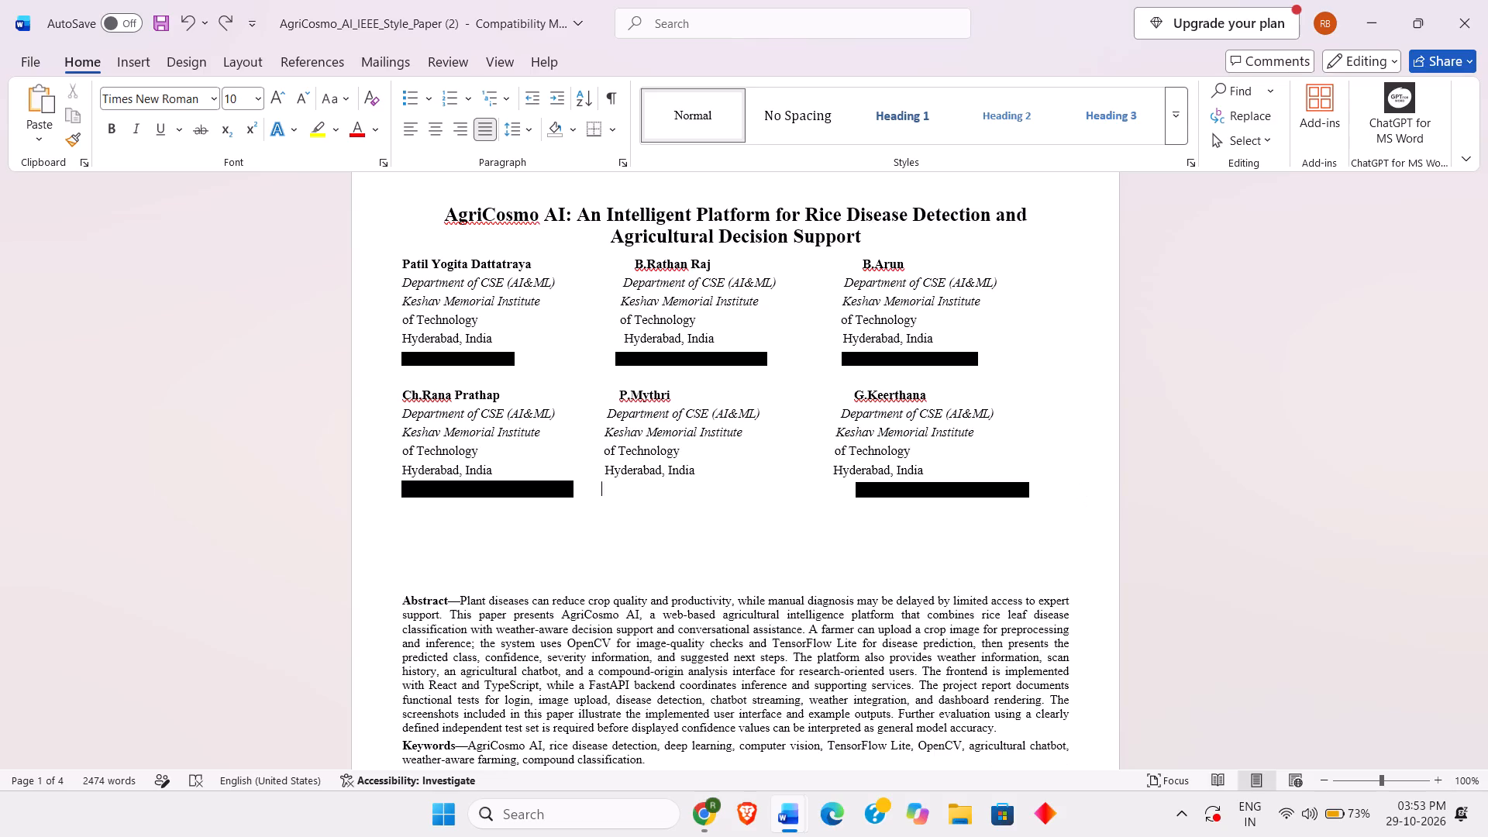
Delete six spaces before the sixth author's e-mail address to align it beneath the third column's "Hyderabad, India".
key("Right")
key("Right")
key("Right")
key("Right")
key("Right")
key("Right")
key("Right")
key("Right")
key("Right")
key("Right")
key("Right")
key("Right")
key("Right")
key("Right")
key("Right")
key("Right")
key("Right")
key("Right")
key("Right")
key("Right")
key("BackSpace")
key("BackSpace")
key("BackSpace")
key("BackSpace")
key("BackSpace")
key("BackSpace")
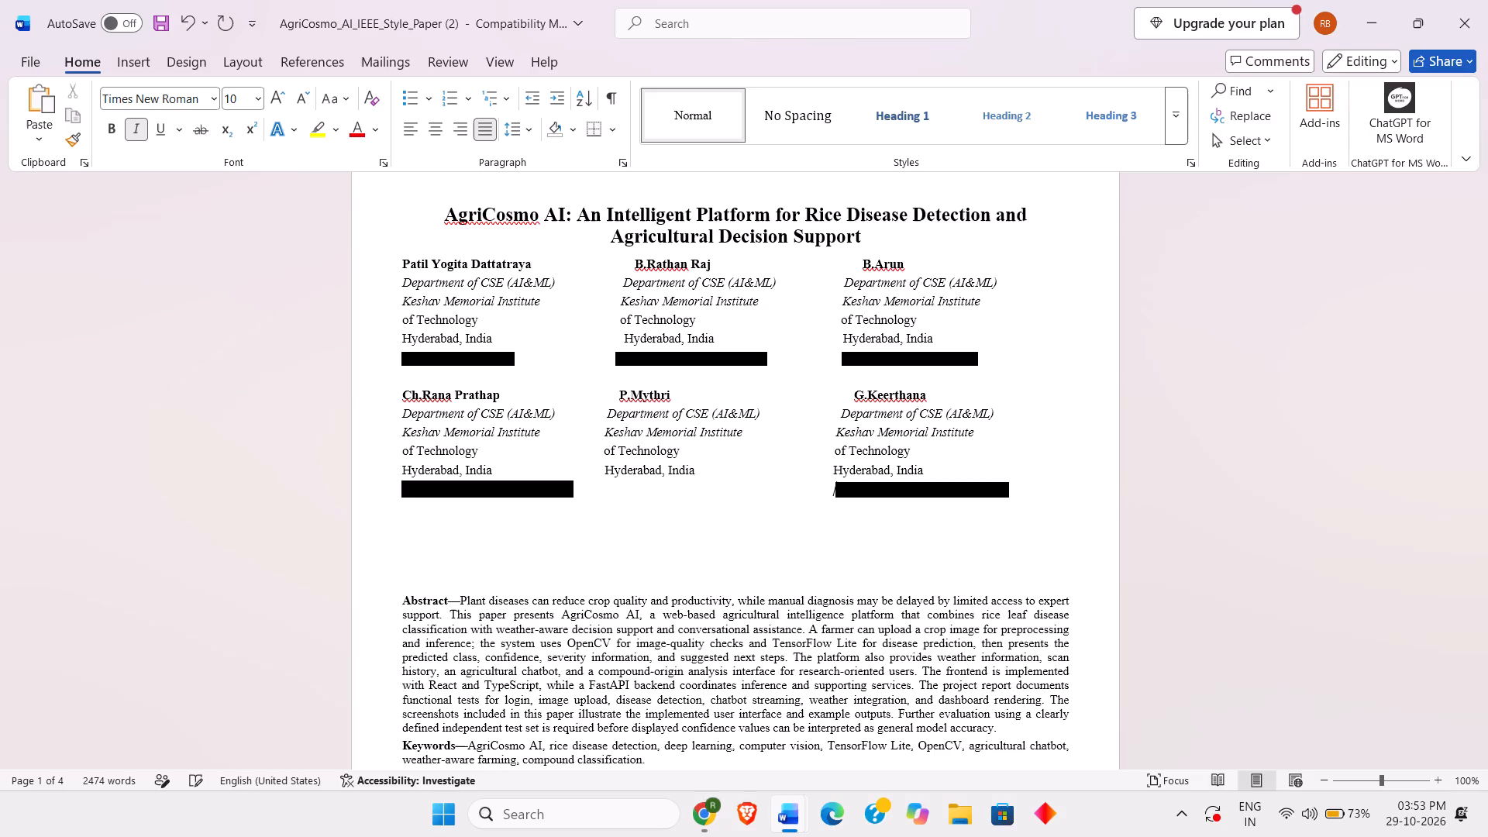
Place the insertion point in the second row's e-mail line, beneath the start of the second column's "Hyderabad, India".
key("Left")
key("Left")
key("Left")
key("Left")
key("Left")
key("Left")
key("Left")
key("Left")
key("Left")
key("Left")
key("Left")
key("Left")
key("Left")
key("Left")
key("Left")
key("Left")
key("Left")
key("Left")
key("Left")
key("Left")
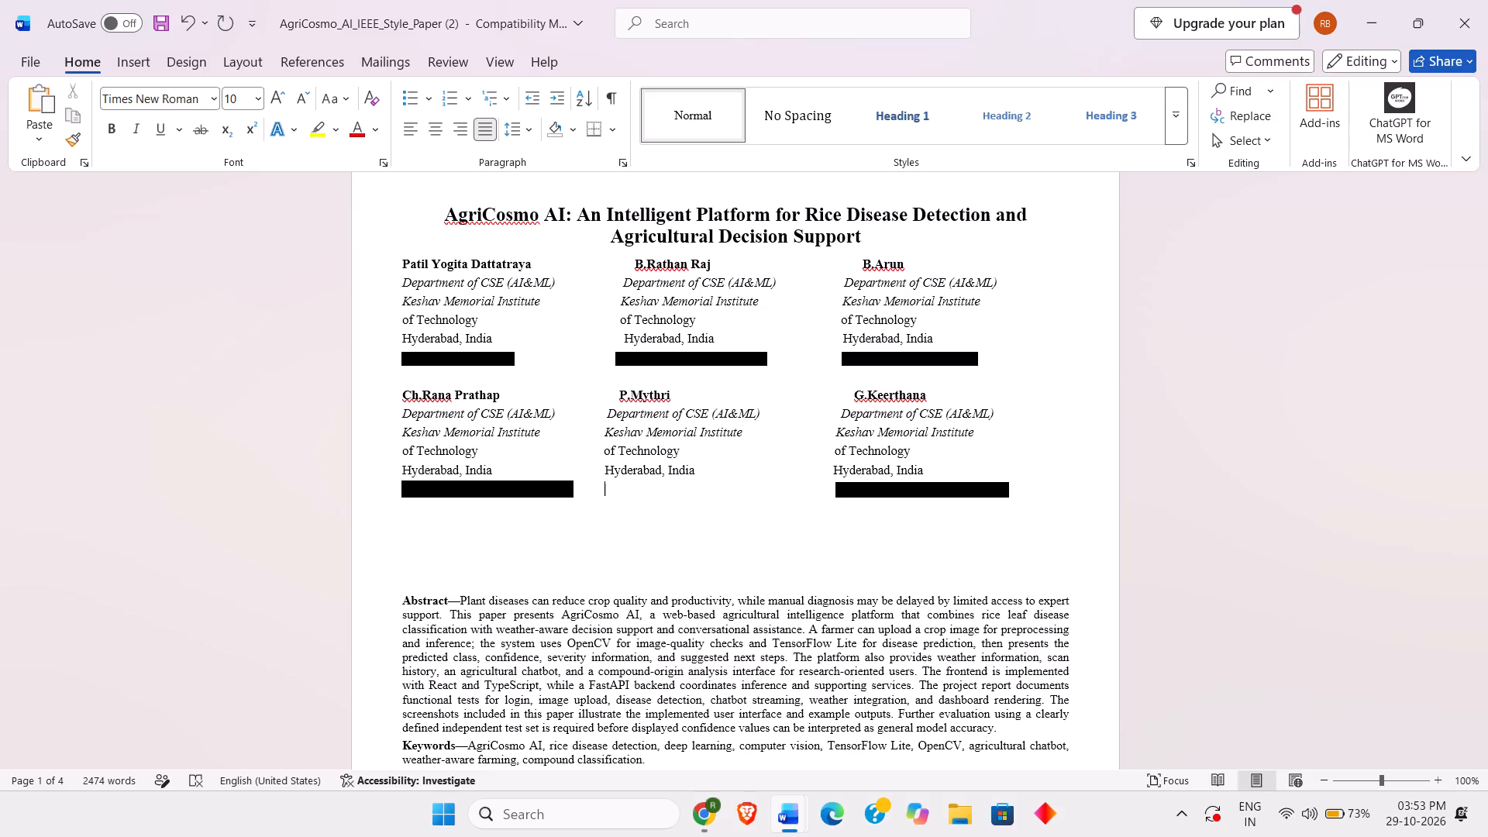
Enter the opening part of the fifth author's e-mail address beneath the second column's "Hyderabad, India" in the second author row.
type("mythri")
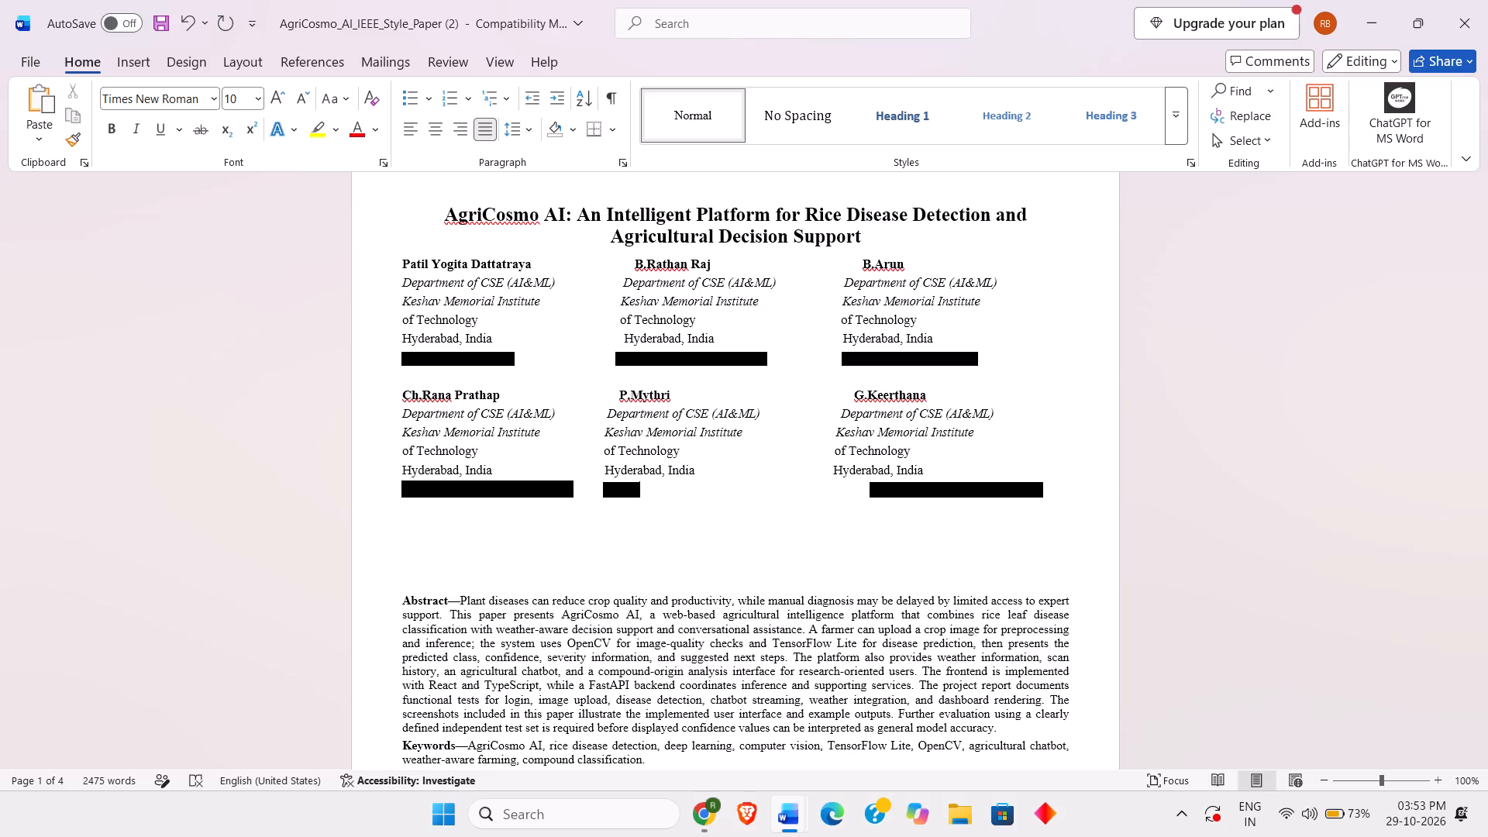
Delete 12 spaces before the sixth author's e-mail address to realign it beneath the third column's "Hyderabad, India".
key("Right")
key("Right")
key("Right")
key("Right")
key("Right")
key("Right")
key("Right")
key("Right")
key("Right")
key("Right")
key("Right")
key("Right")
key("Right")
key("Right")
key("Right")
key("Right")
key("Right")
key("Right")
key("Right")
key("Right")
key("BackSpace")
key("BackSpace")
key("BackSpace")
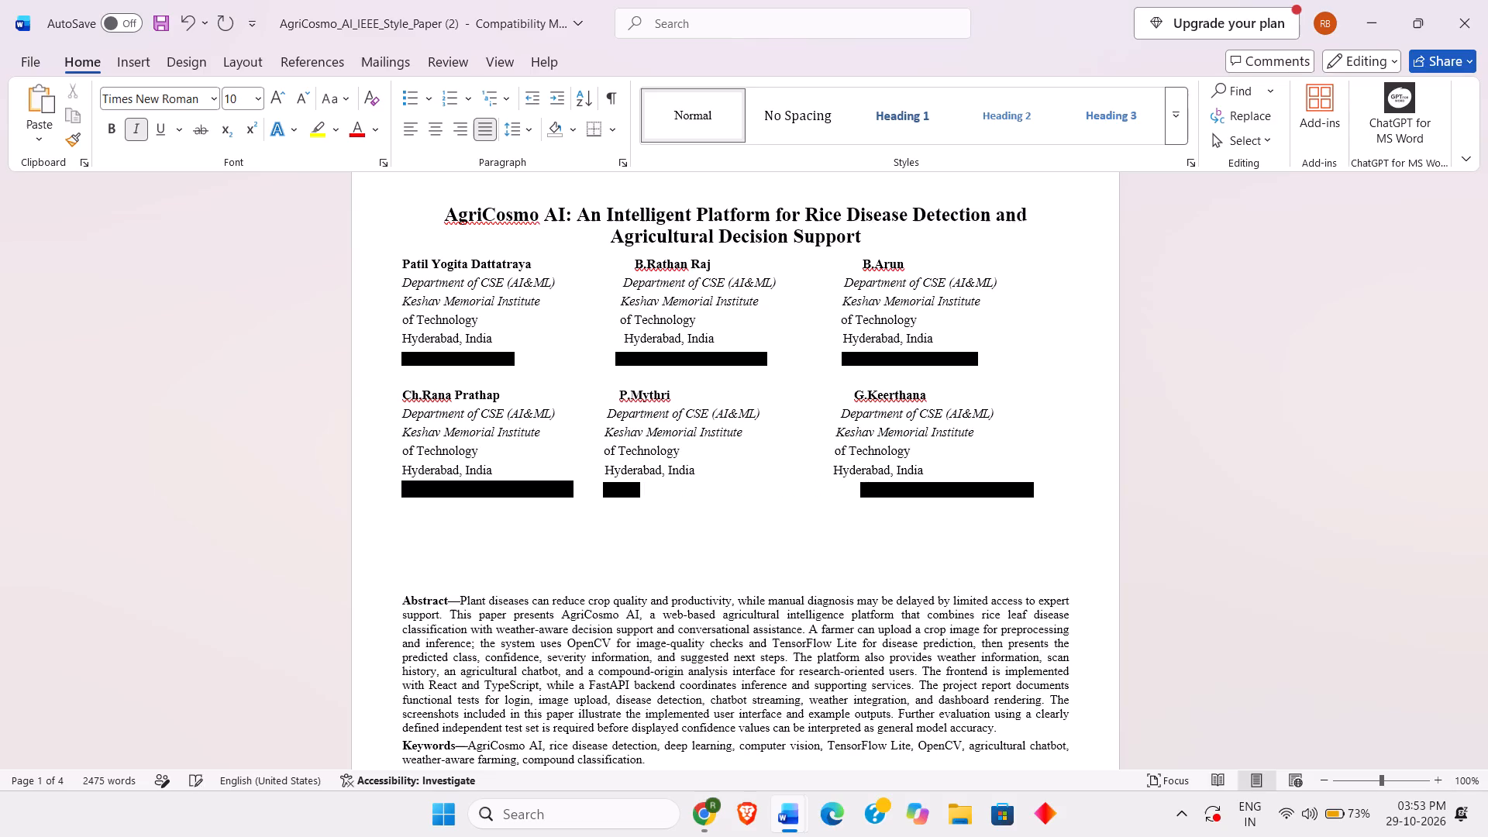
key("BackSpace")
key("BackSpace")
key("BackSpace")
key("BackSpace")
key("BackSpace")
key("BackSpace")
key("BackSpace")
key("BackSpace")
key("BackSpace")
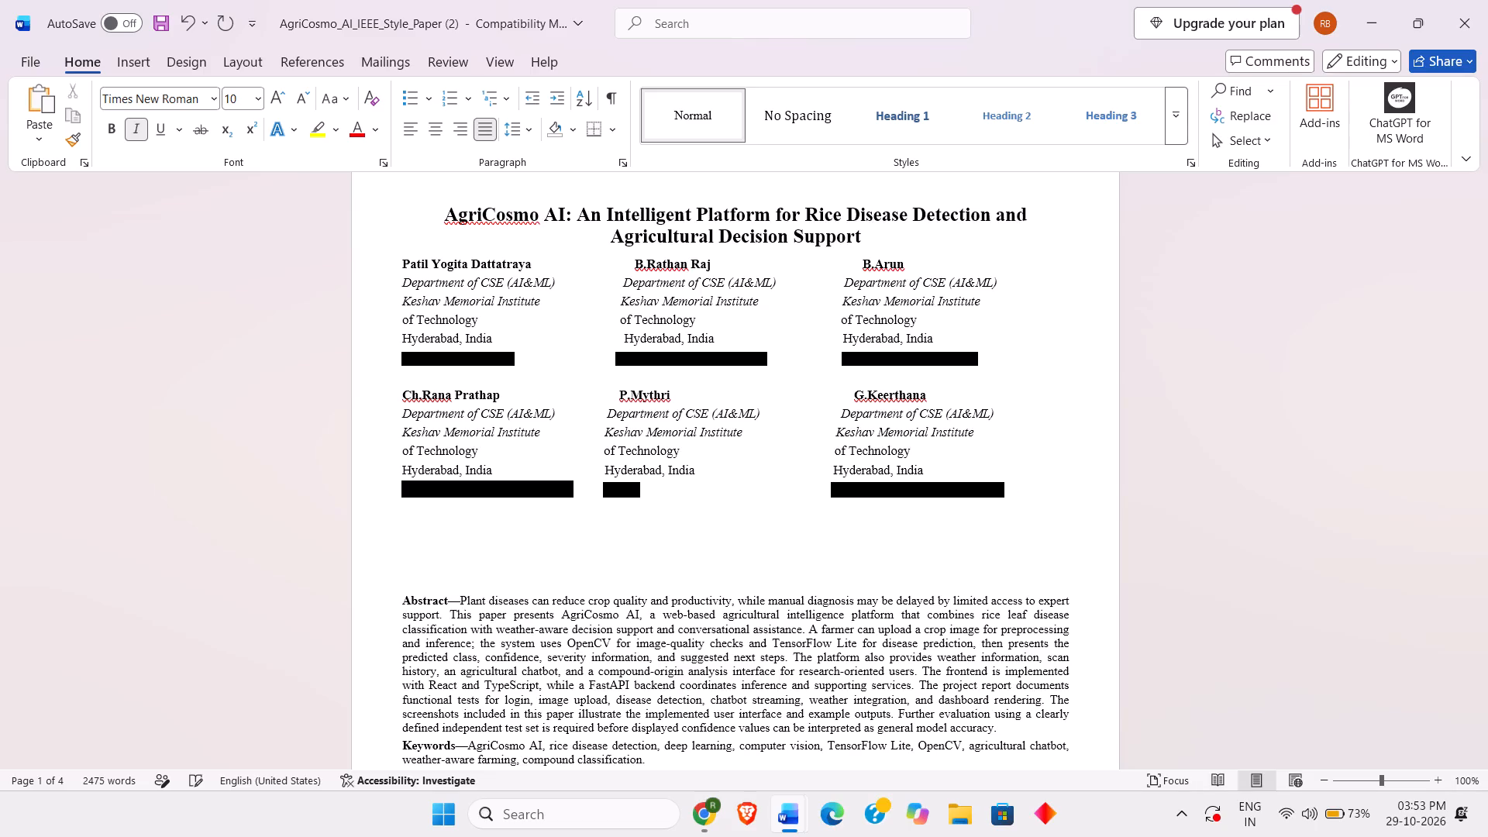
Return the insertion point to the end of the fifth author's partial e-mail address in the second row's second column.
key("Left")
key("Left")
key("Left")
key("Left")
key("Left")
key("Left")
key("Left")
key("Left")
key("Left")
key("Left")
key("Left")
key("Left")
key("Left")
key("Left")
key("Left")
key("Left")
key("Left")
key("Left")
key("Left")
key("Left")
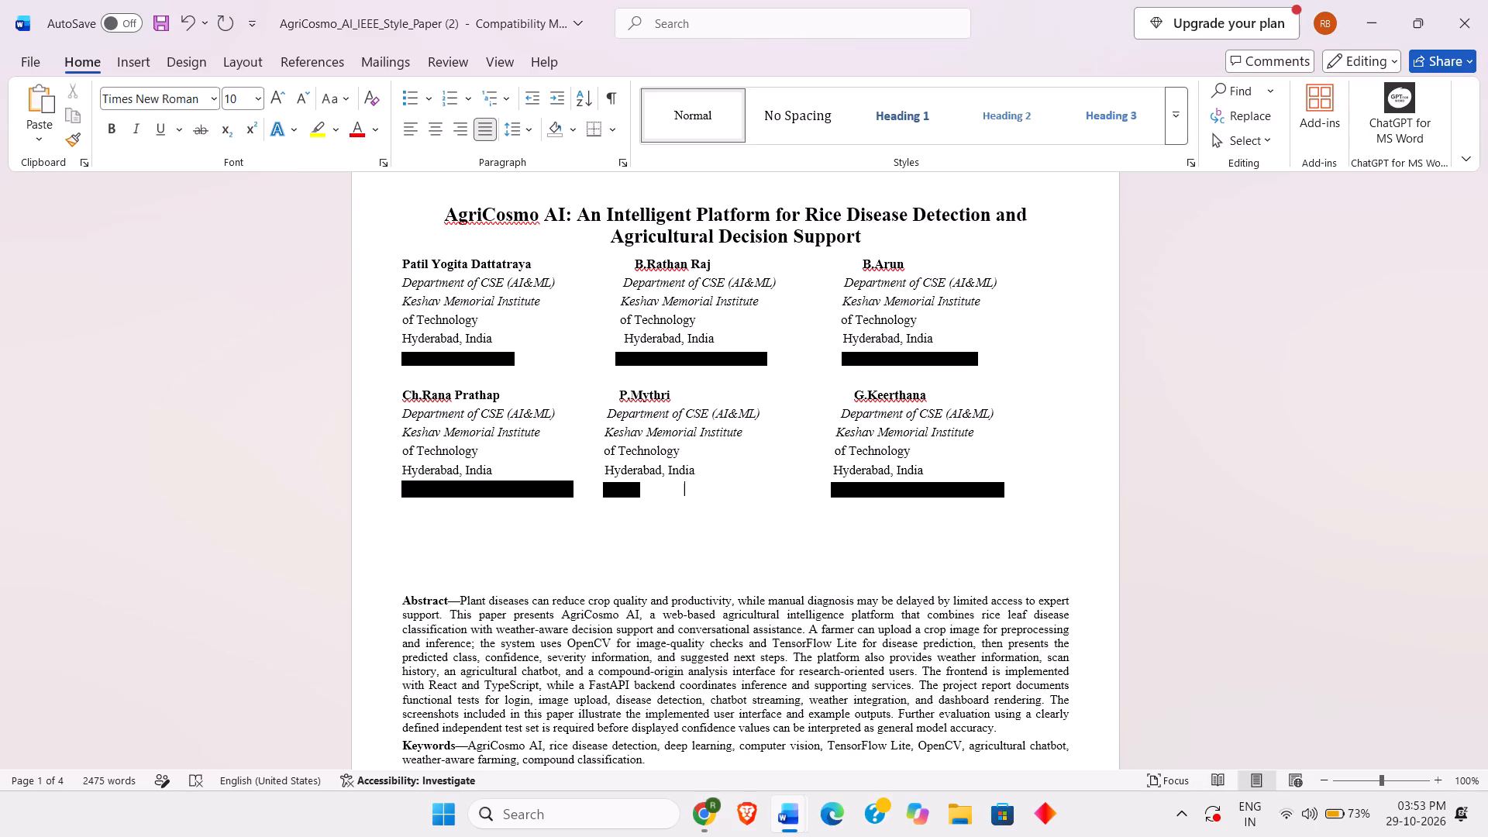
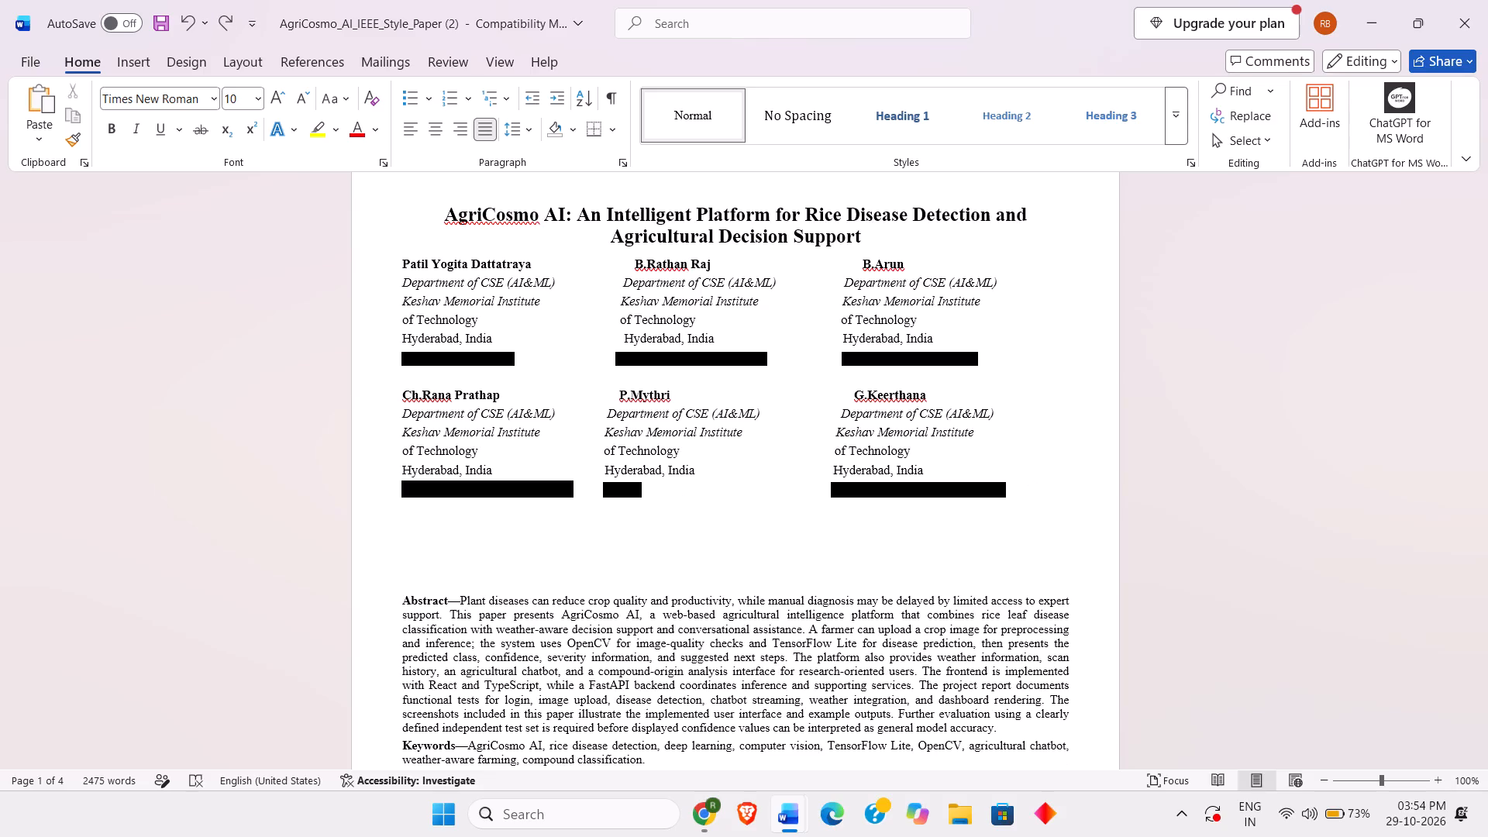
Delete 17 spaces before the sixth author's e-mail address in the second row's e-mail line.
key("Right")
key("Right")
key("Right")
key("Right")
key("Right")
key("Right")
key("Right")
key("Right")
key("Right")
key("Right")
key("Right")
key("Right")
key("Right")
key("Right")
key("Right")
key("Right")
key("Right")
key("Right")
key("Right")
key("Right")
key("Left")
key("BackSpace")
key("BackSpace")
key("BackSpace")
key("BackSpace")
key("BackSpace")
key("BackSpace")
key("BackSpace")
key("BackSpace")
key("BackSpace")
key("BackSpace")
key("BackSpace")
key("BackSpace")
key("BackSpace")
key("BackSpace")
key("BackSpace")
key("BackSpace")
key("BackSpace")
Move the insertion point back through the spaces toward the second column's e-mail position, beneath "Hyderabad, India".
key("Left")
key("Left")
key("Left")
key("Left")
key("Left")
key("Left")
key("Left")
key("Left")
key("Left")
key("Left")
key("Left")
key("Left")
key("Left")
key("Left")
key("Left")
key("Left")
key("Left")
key("Left")
key("Left")
key("Left")
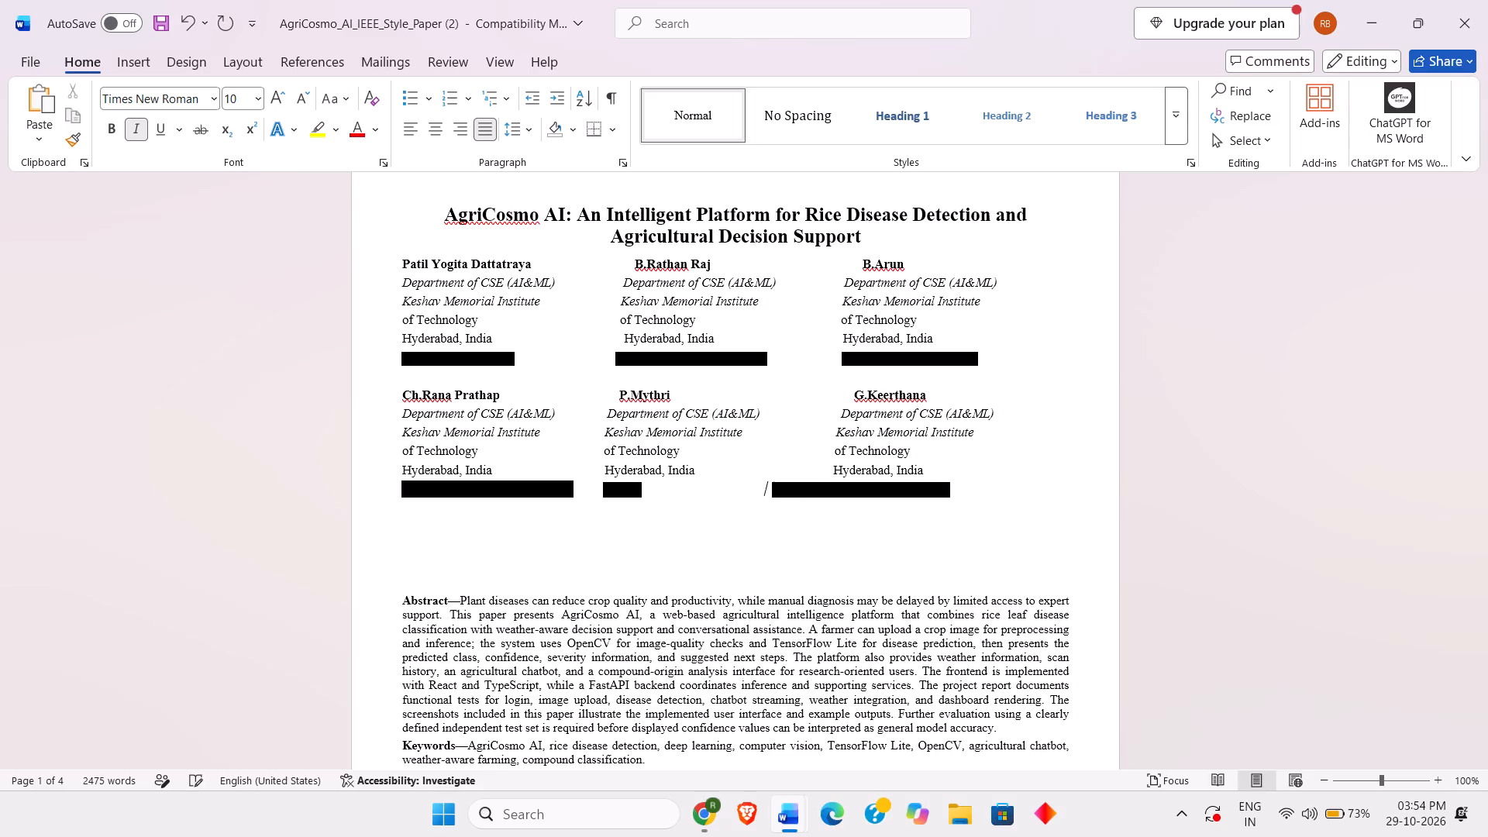
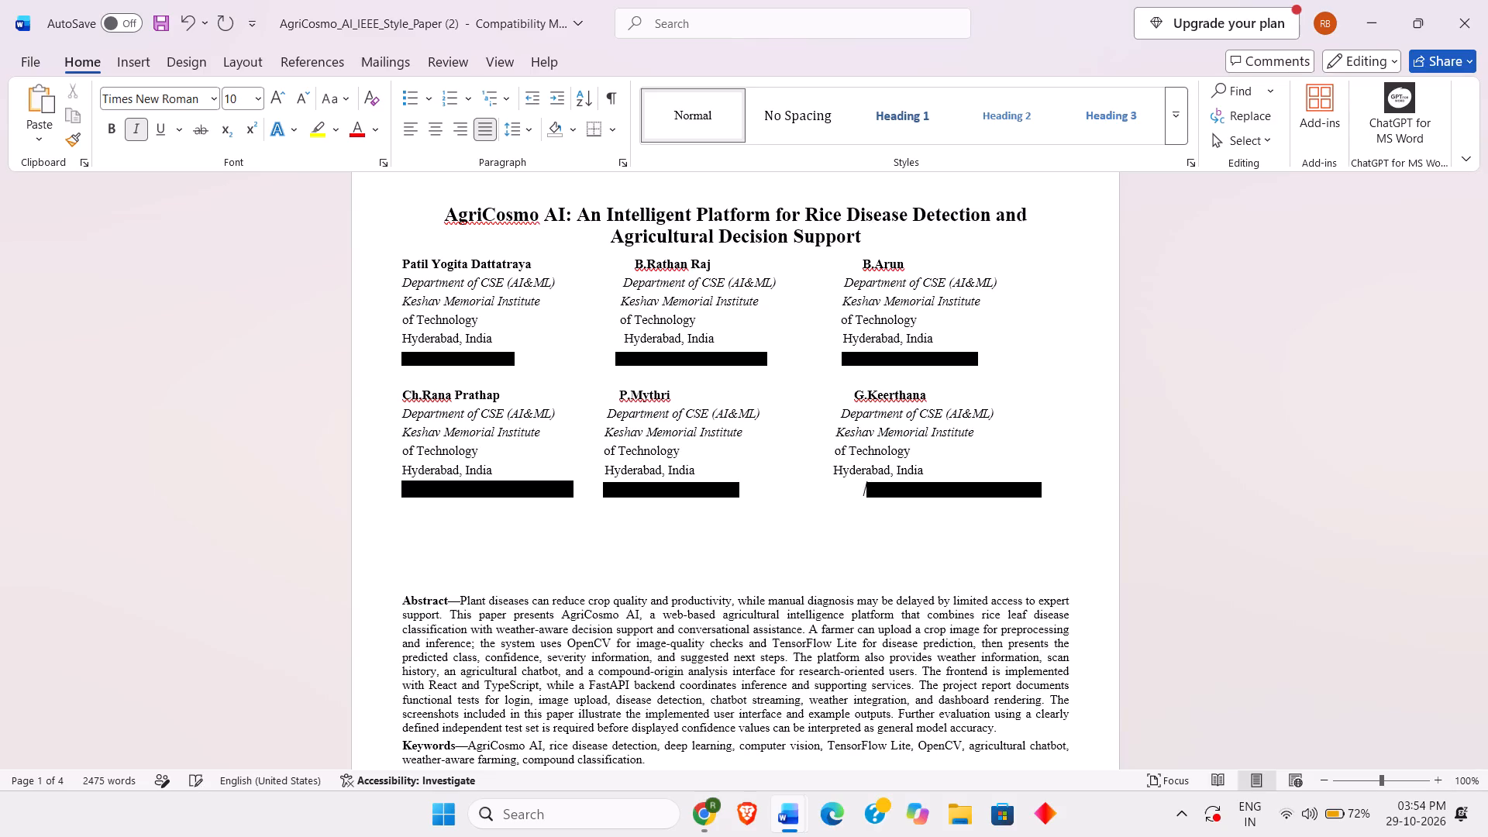
Delete nine spaces before the sixth author's e-mail address to align it beneath the third column's "Hyderabad, India".
key("BackSpace")
key("BackSpace")
key("BackSpace")
key("BackSpace")
key("BackSpace")
key("BackSpace")
key("BackSpace")
key("BackSpace")
key("BackSpace")
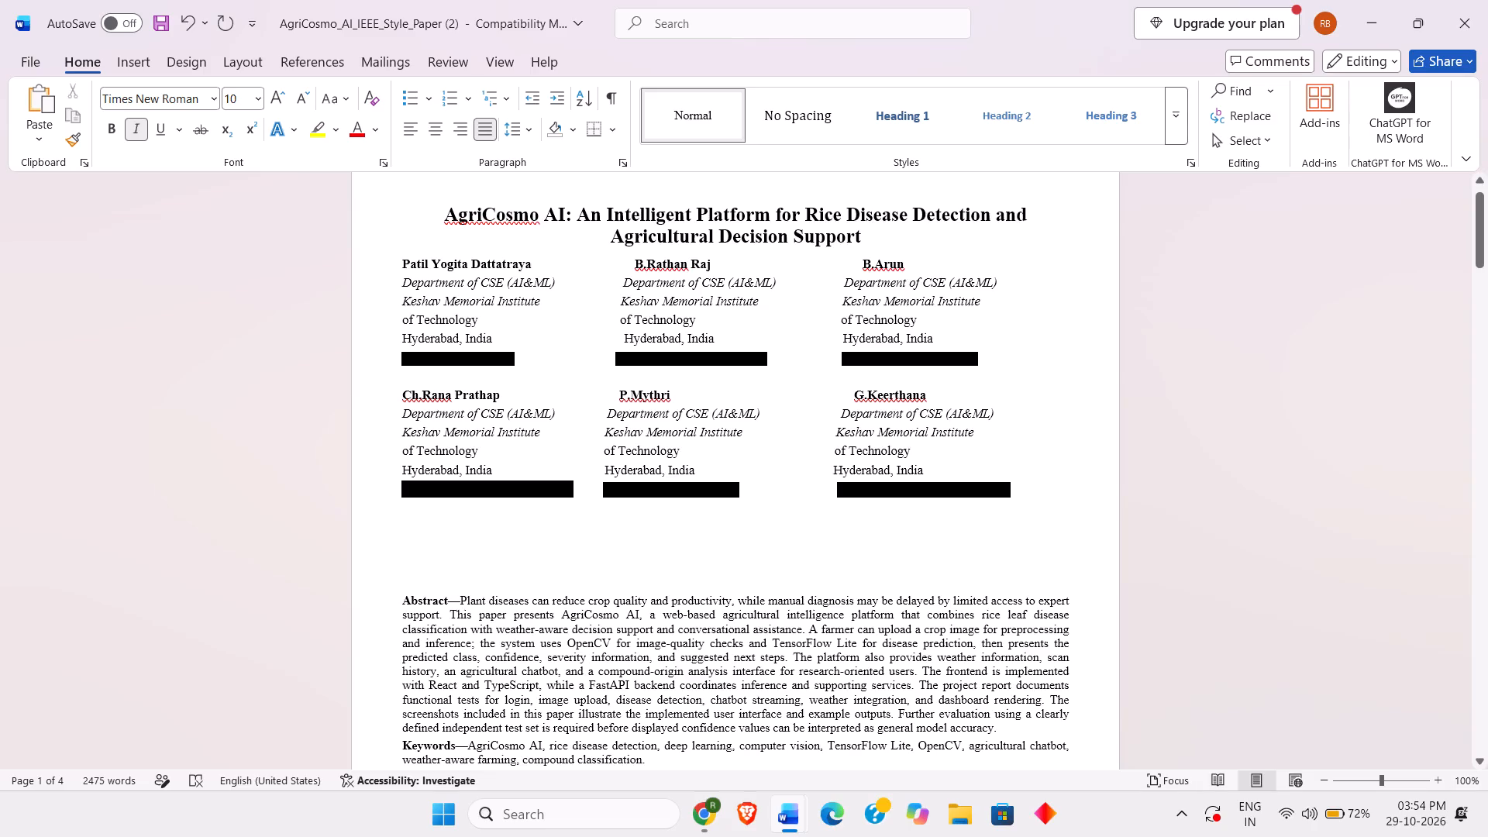
Remove two empty lines between the author block and the Abstract.
left_click(425, 577)
key("BackSpace")
key("BackSpace")
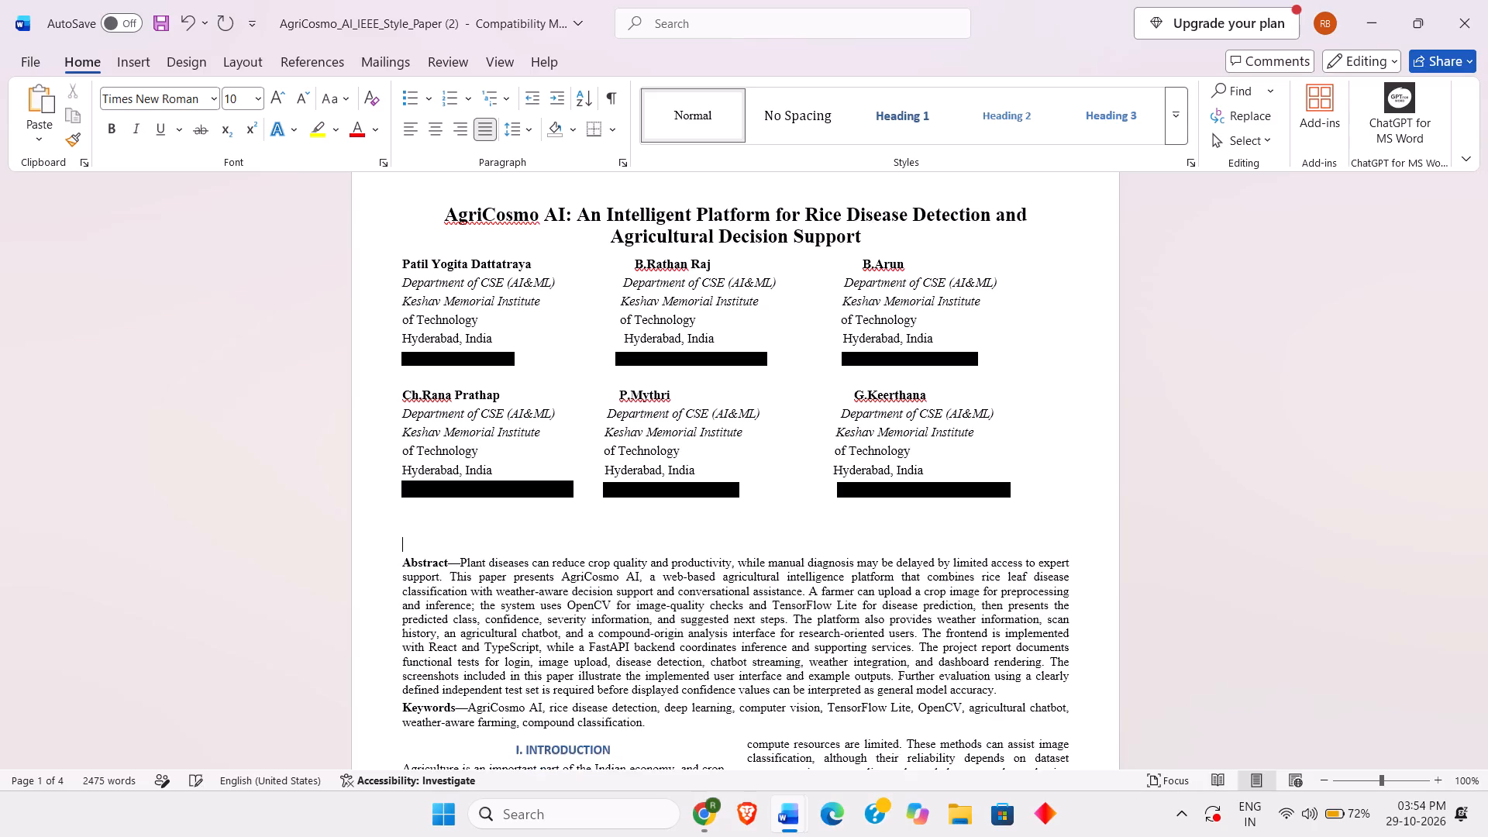
Delete one empty line between the author block and the Abstract, and save the document.
key("BackSpace")
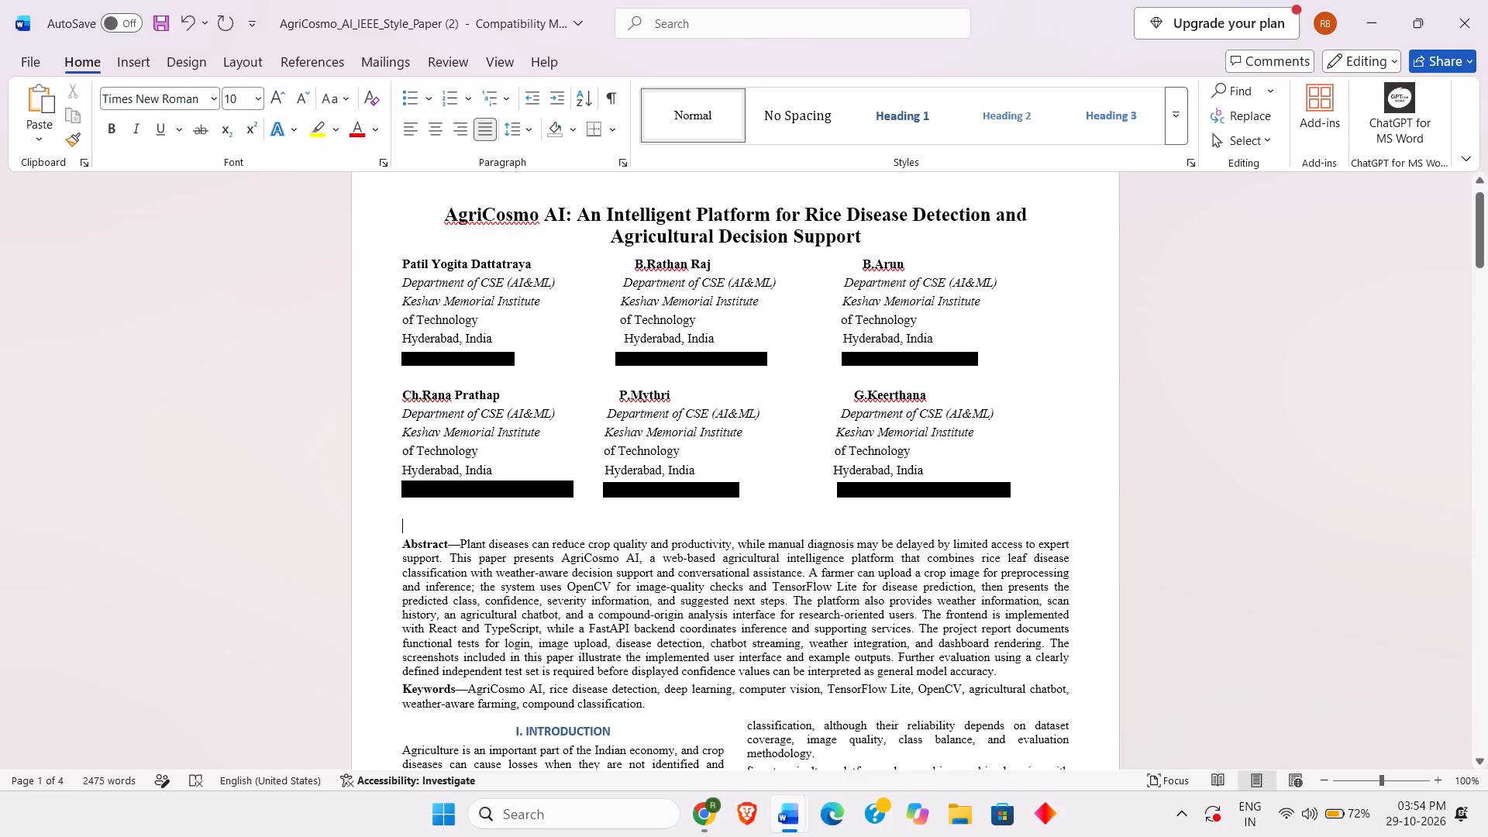
key("ctrl+s")
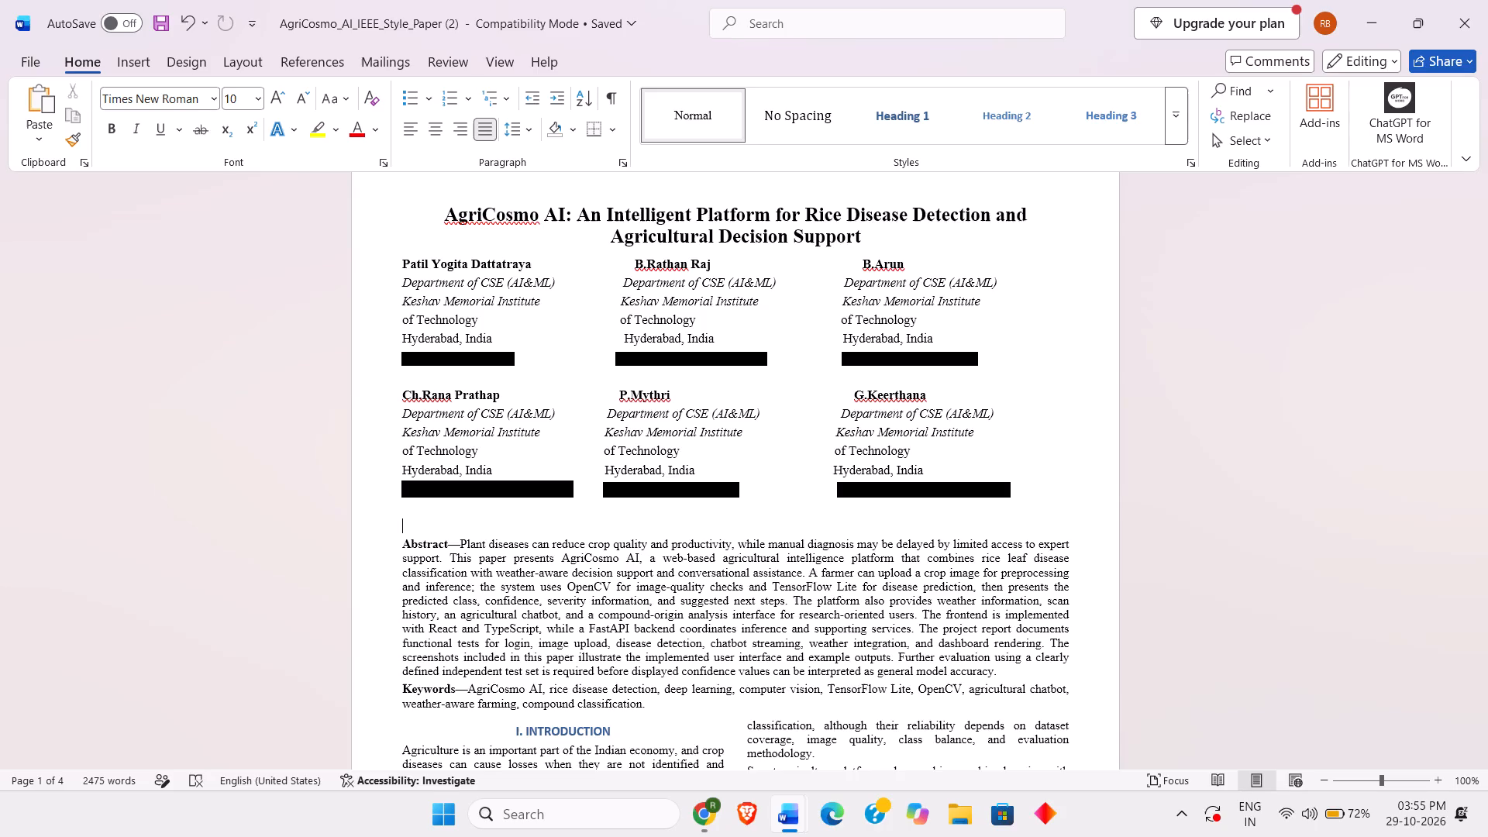
Turn on AutoSave by uploading a copy of the paper to OneDrive - Personal.
left_click(131, 26)
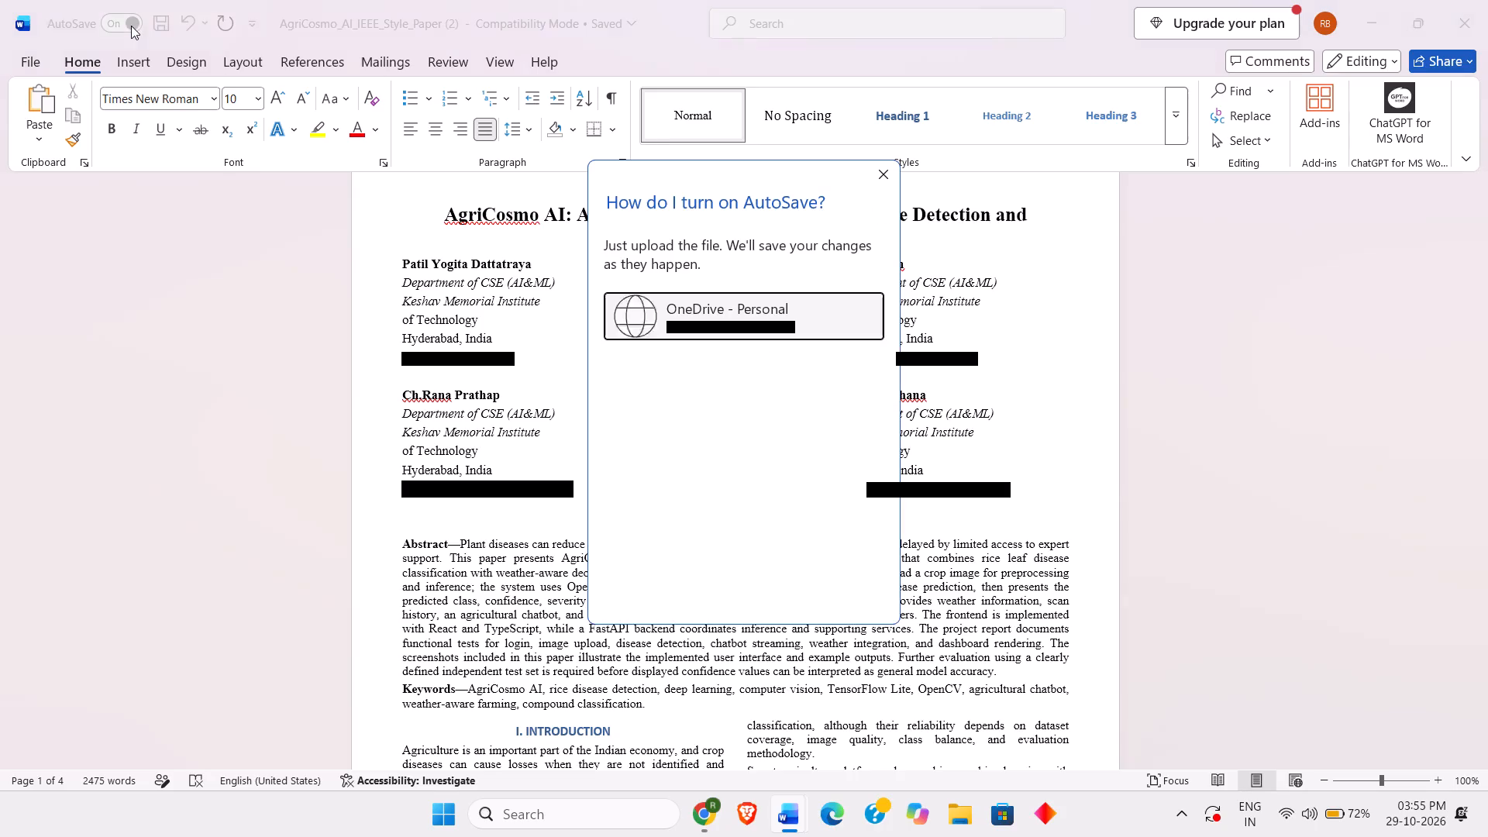
left_click(696, 322)
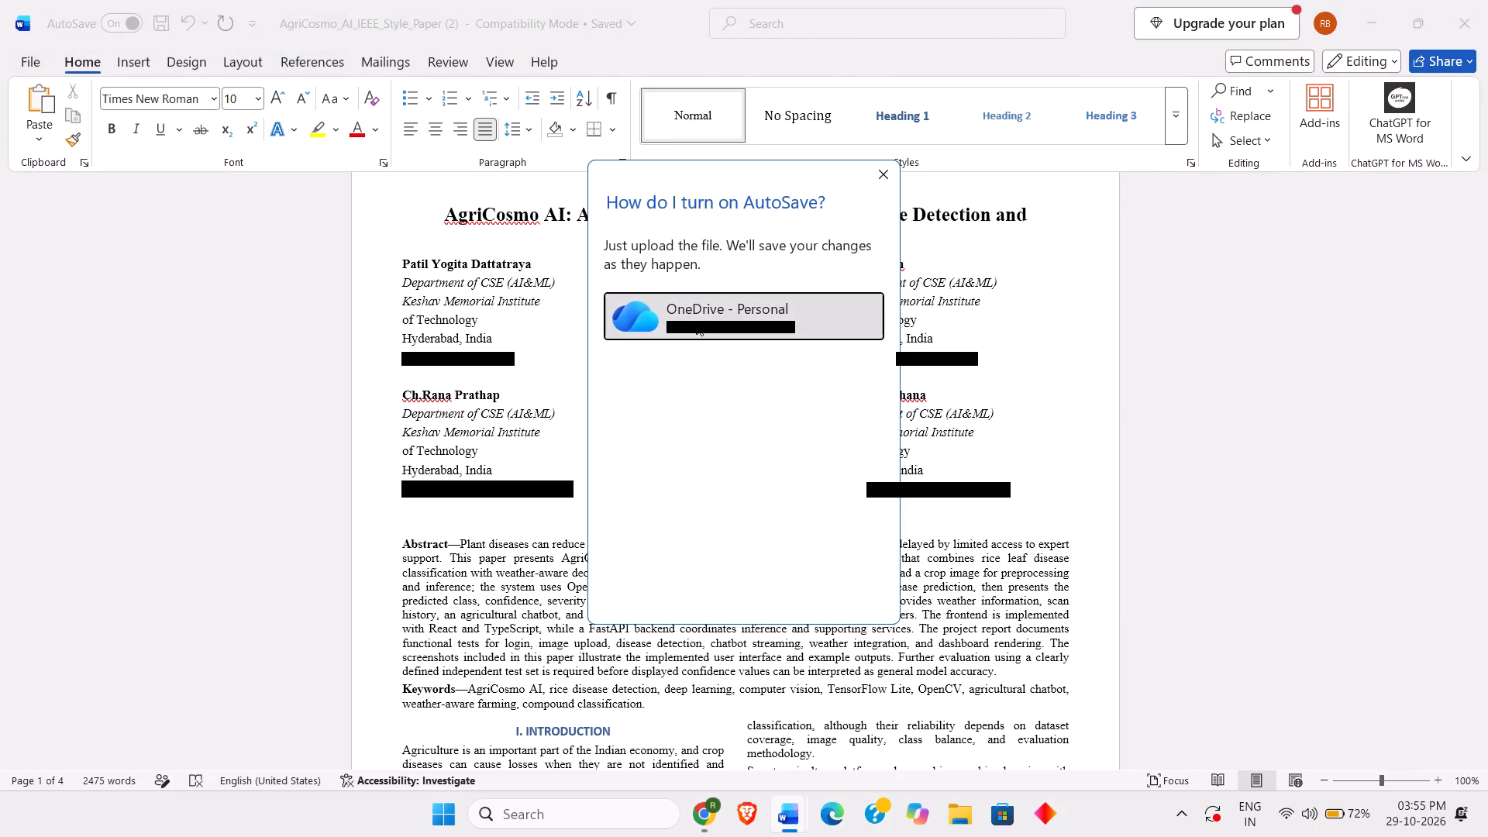
left_click(846, 322)
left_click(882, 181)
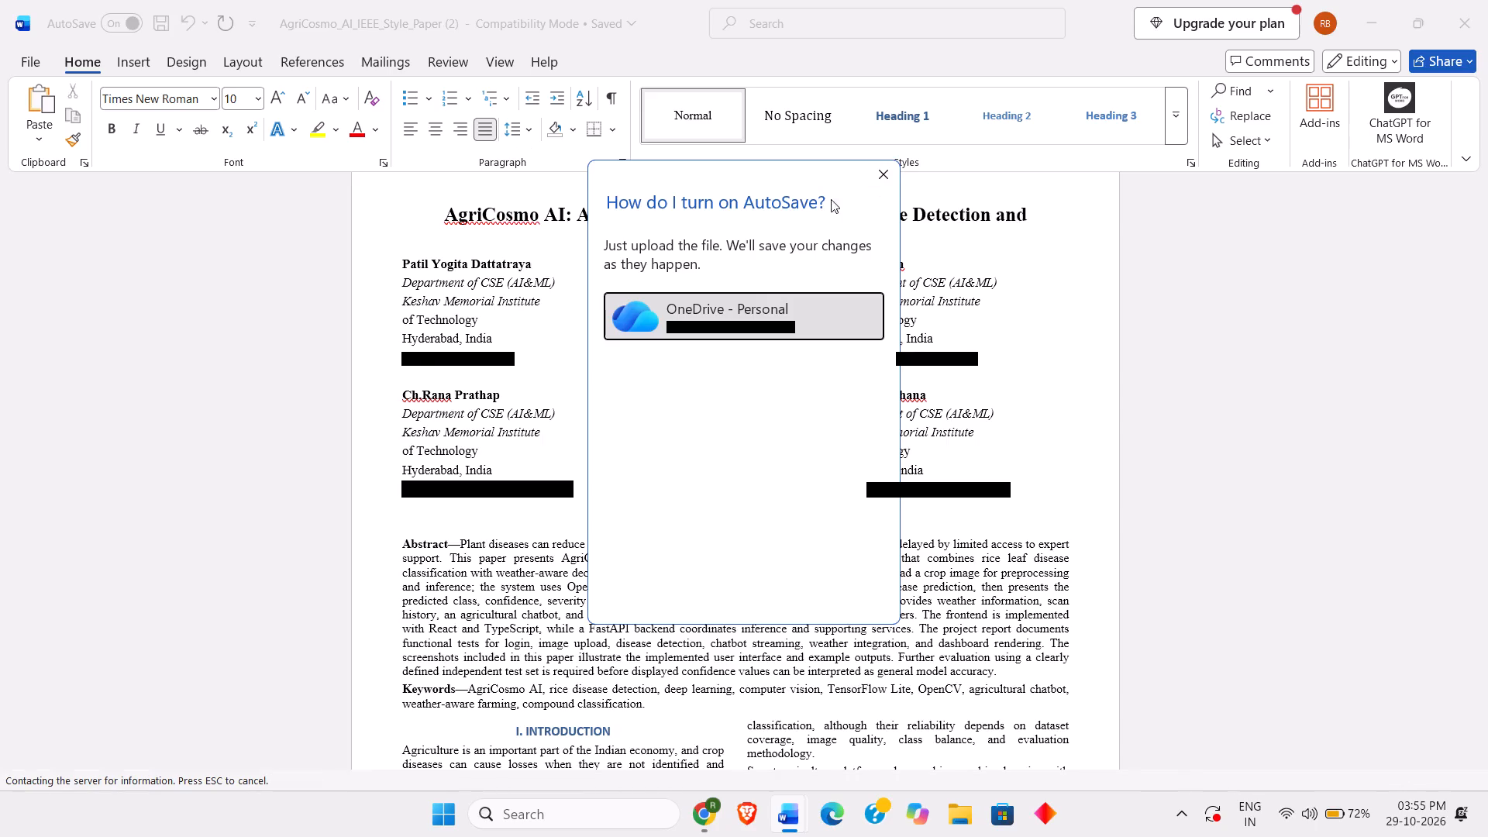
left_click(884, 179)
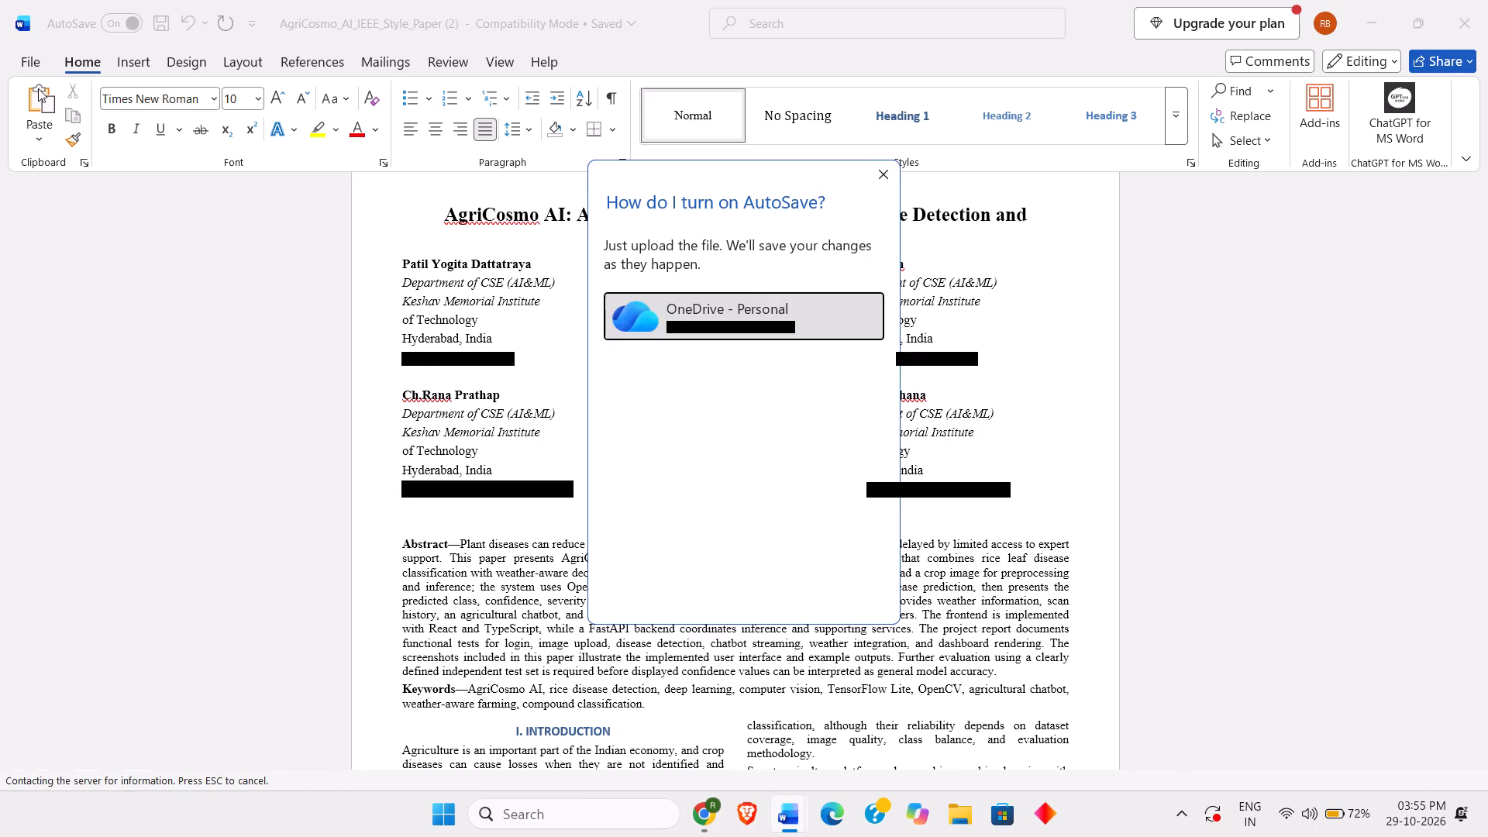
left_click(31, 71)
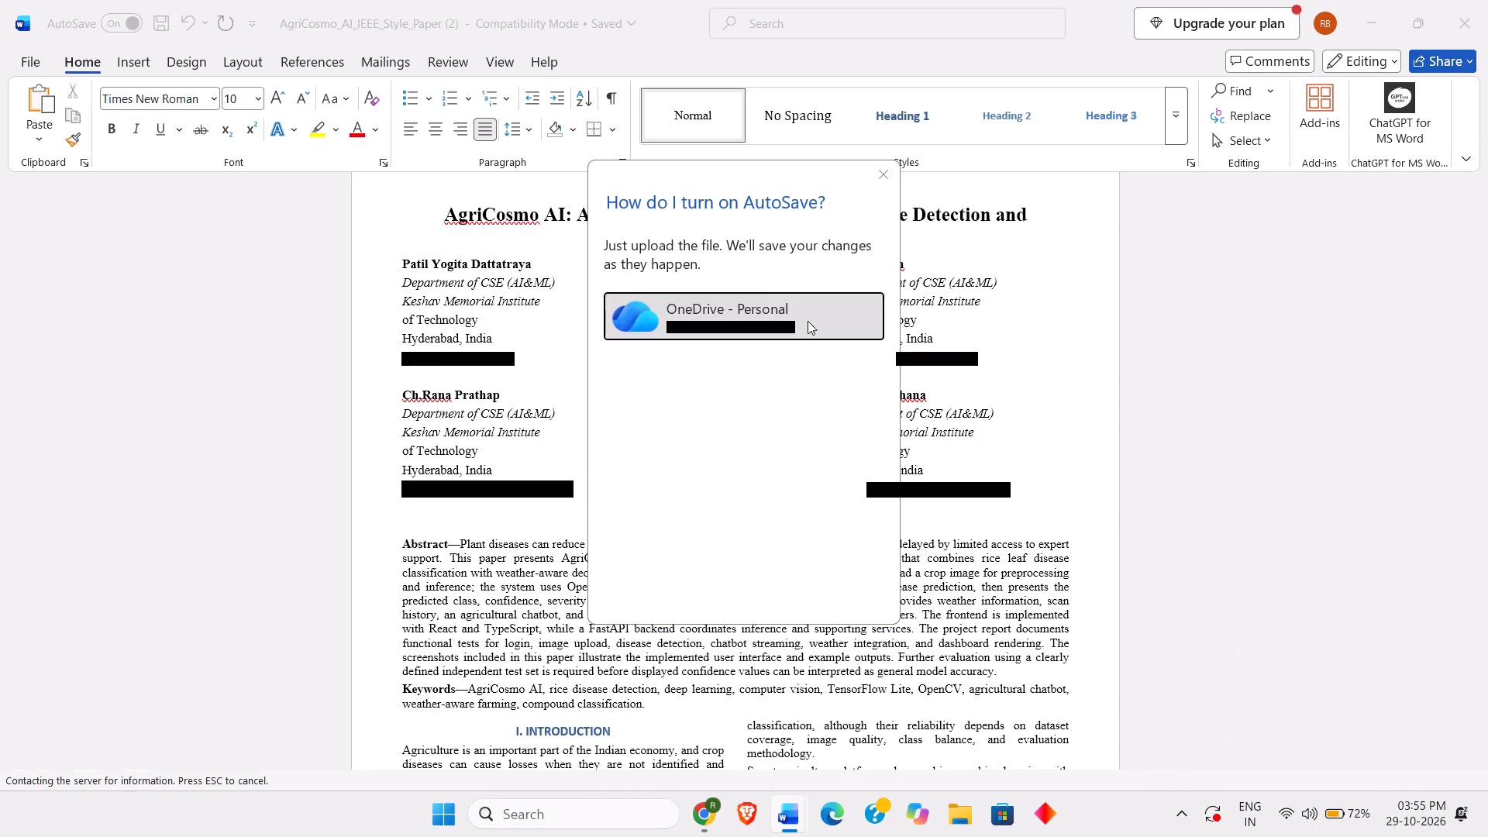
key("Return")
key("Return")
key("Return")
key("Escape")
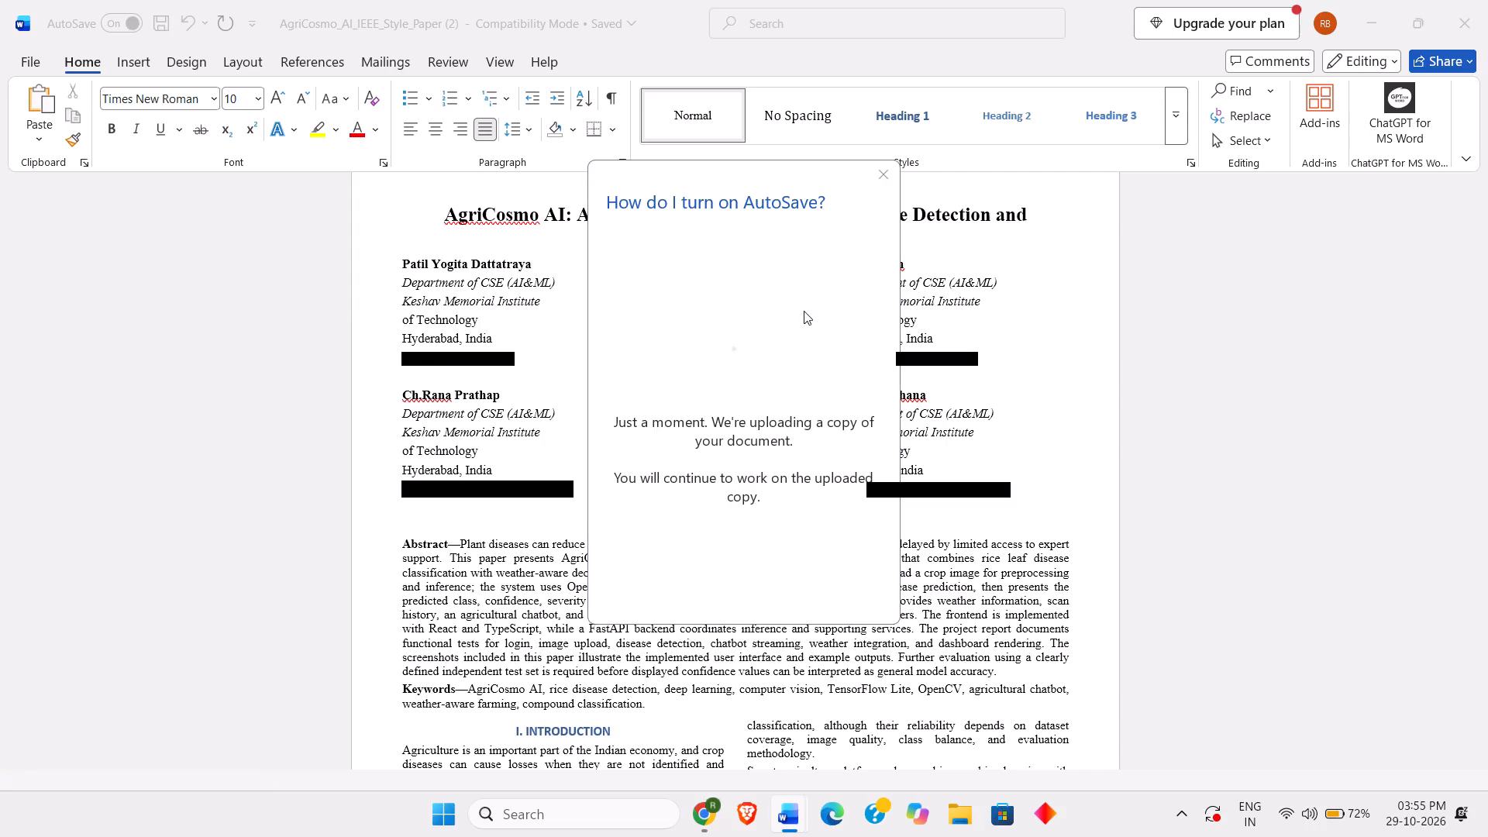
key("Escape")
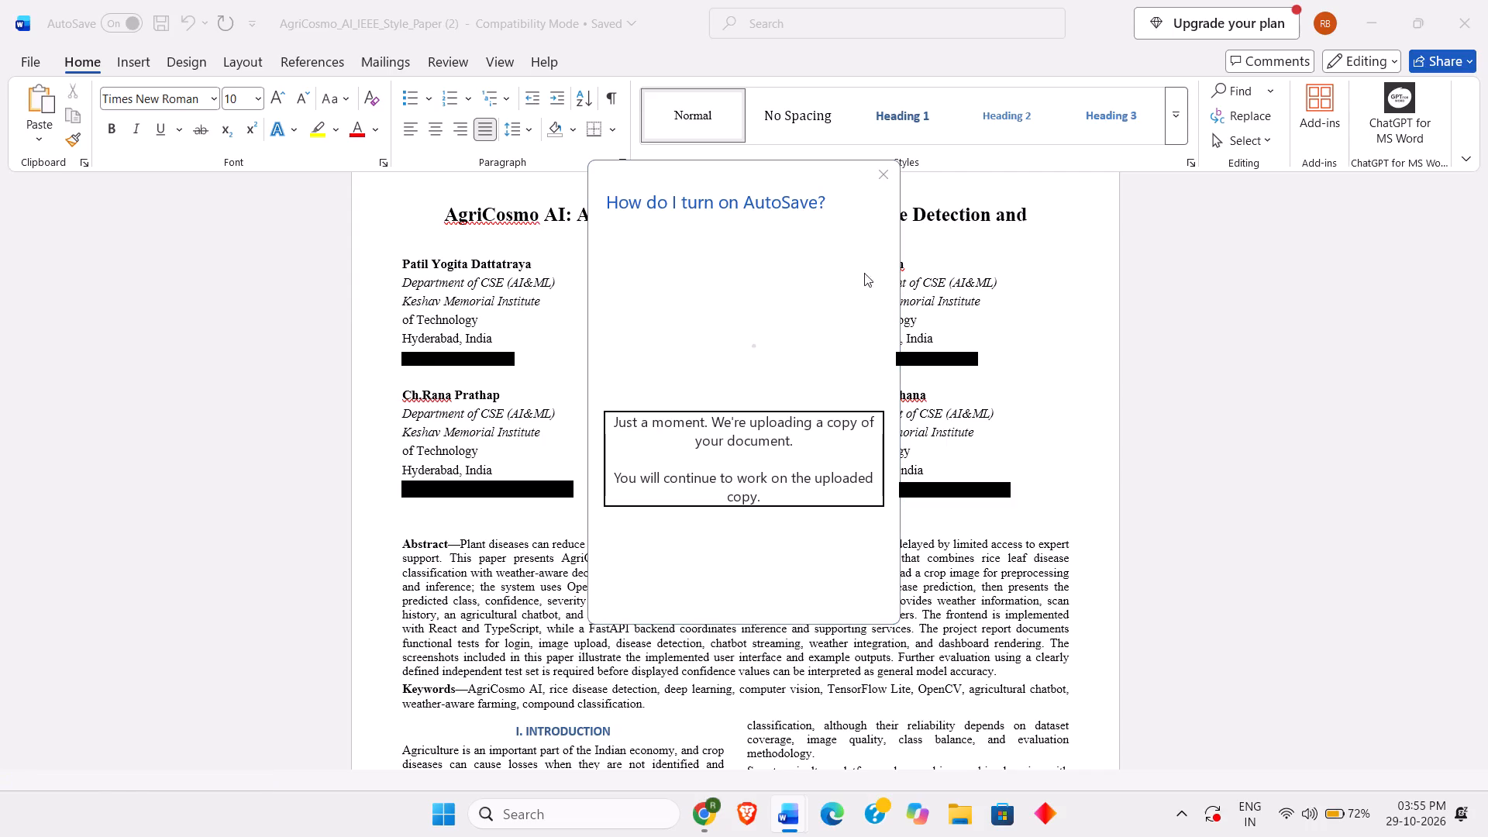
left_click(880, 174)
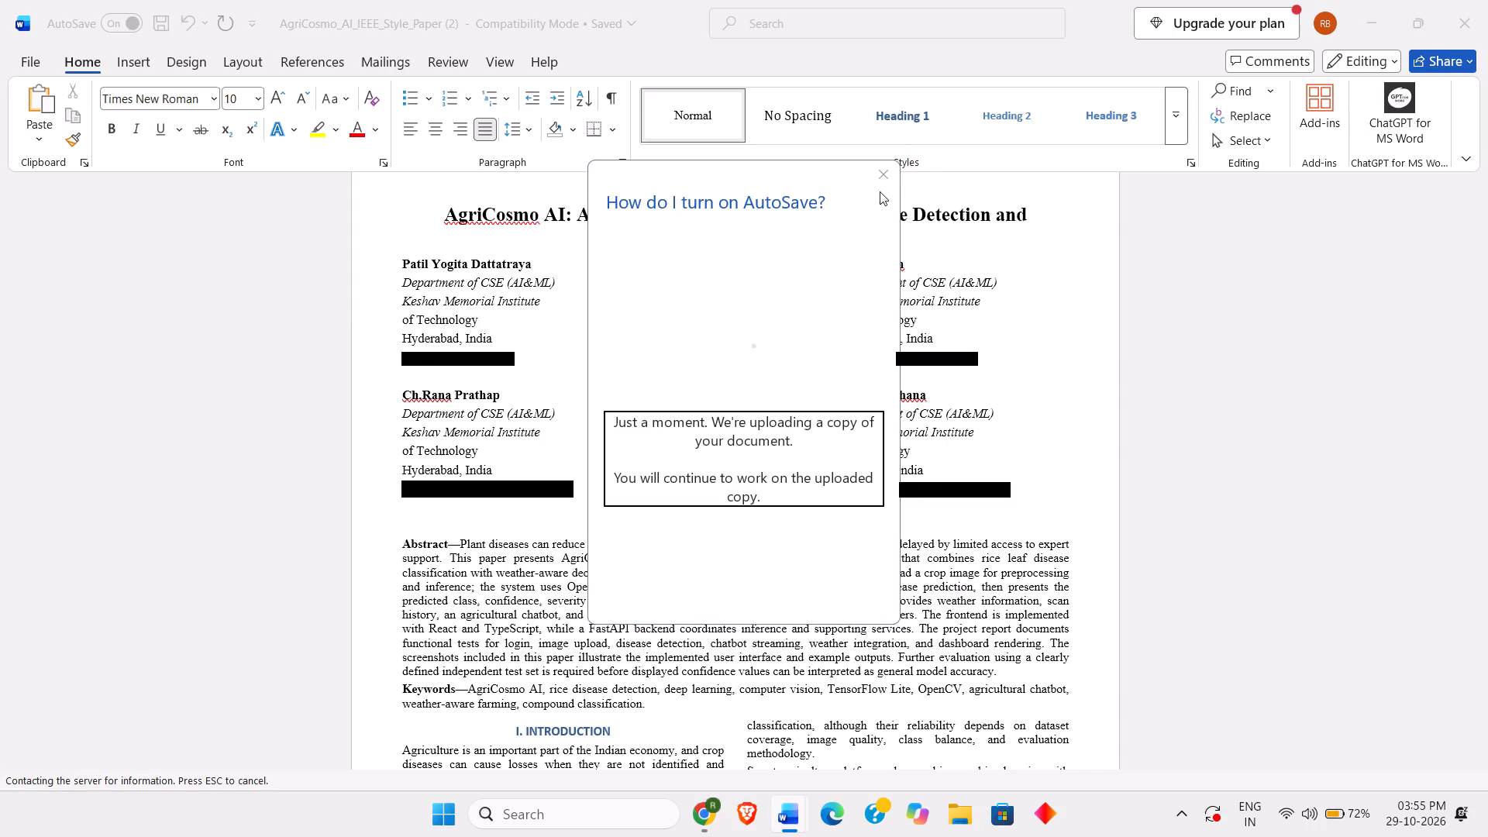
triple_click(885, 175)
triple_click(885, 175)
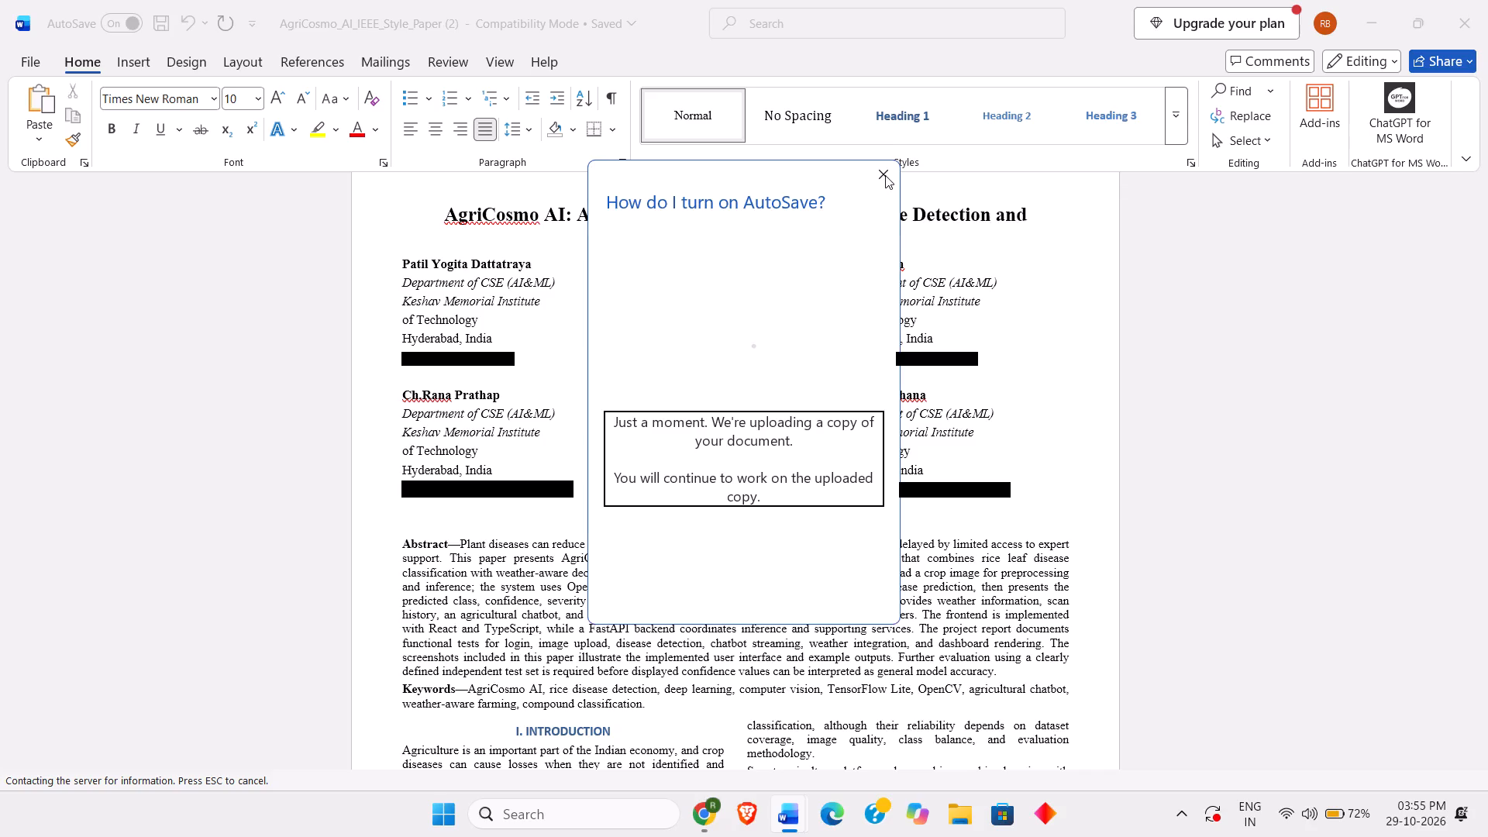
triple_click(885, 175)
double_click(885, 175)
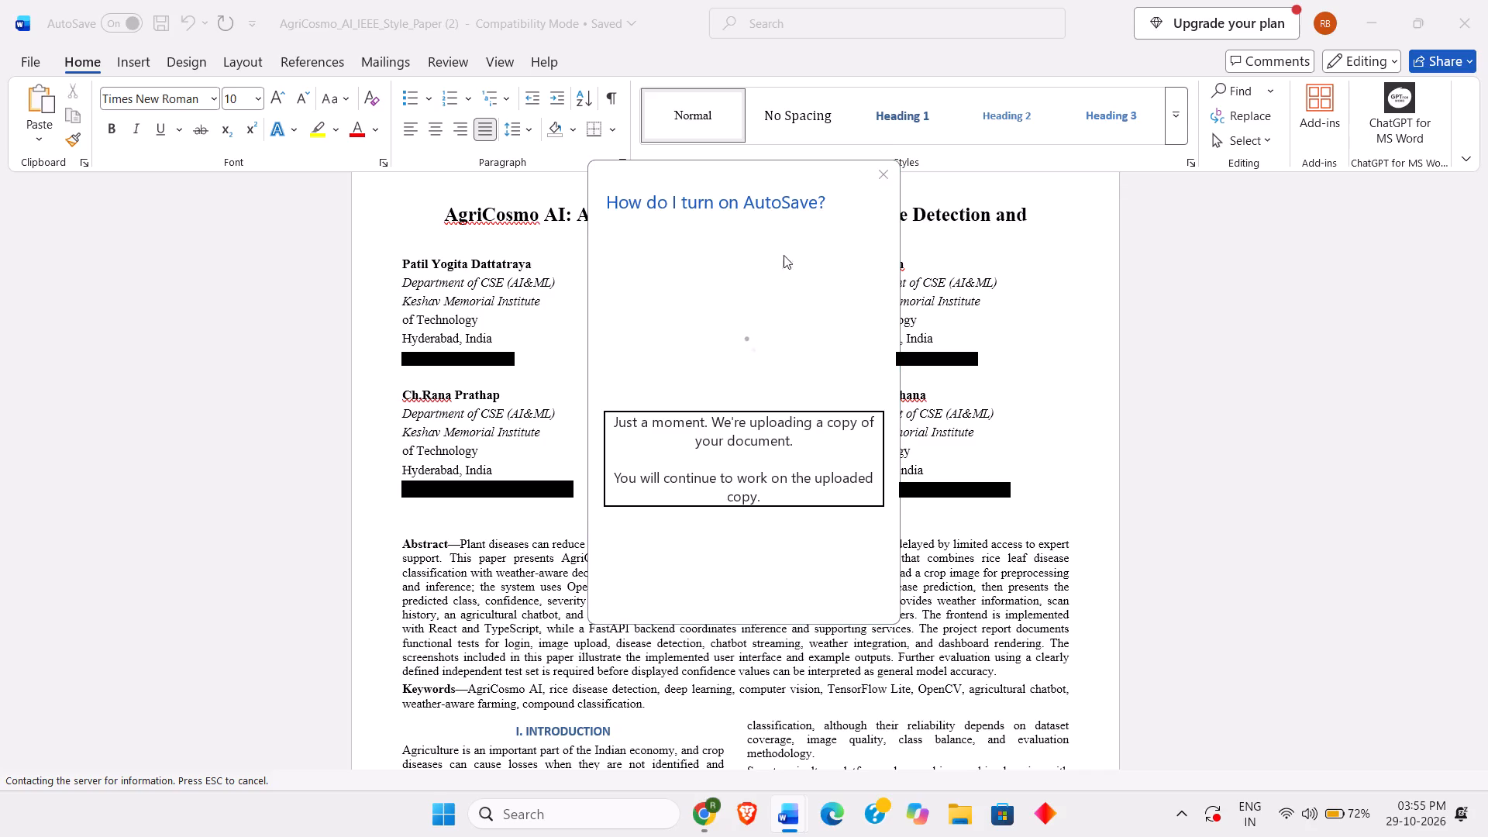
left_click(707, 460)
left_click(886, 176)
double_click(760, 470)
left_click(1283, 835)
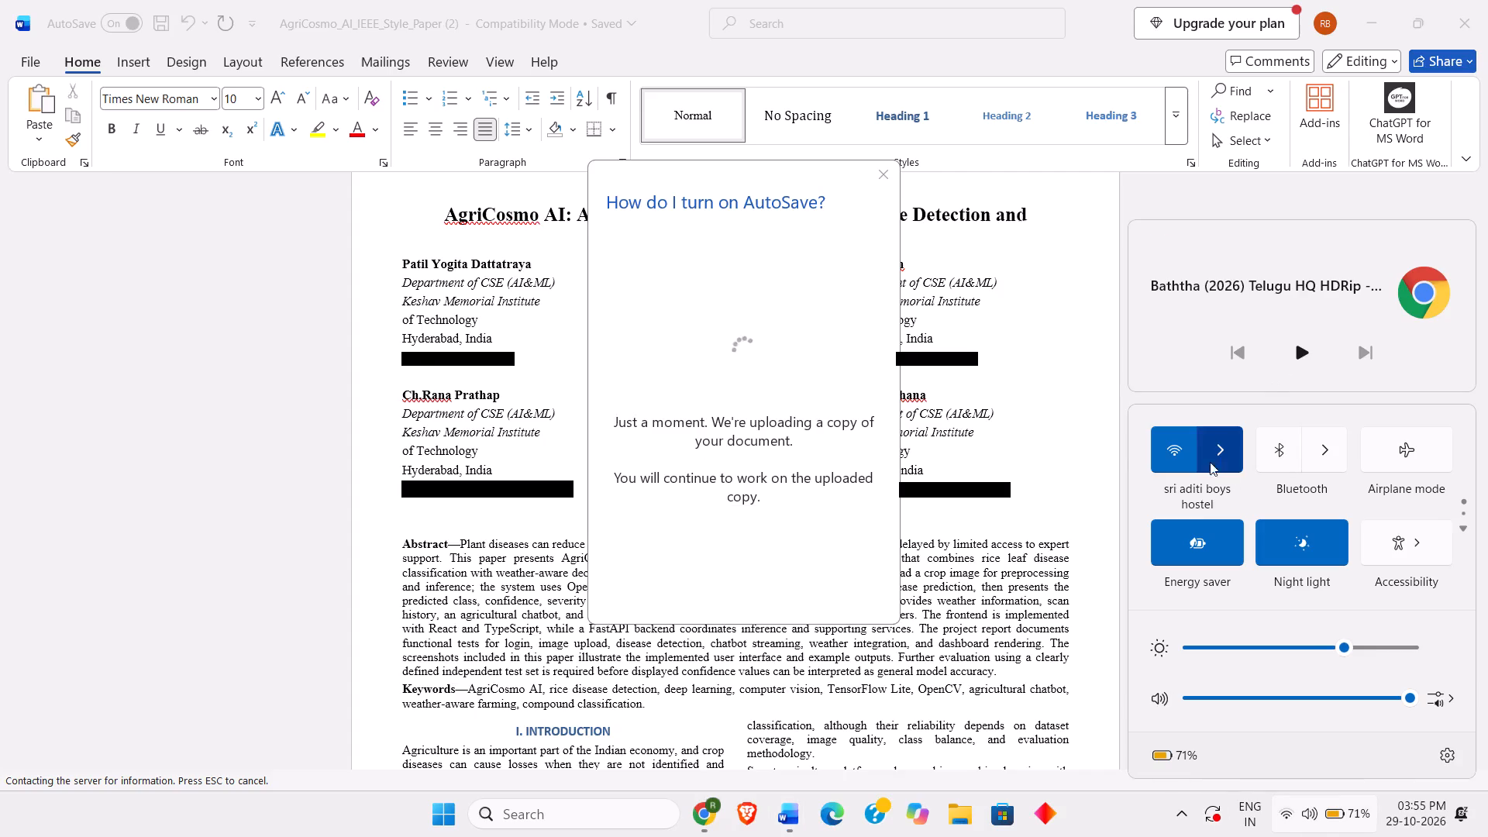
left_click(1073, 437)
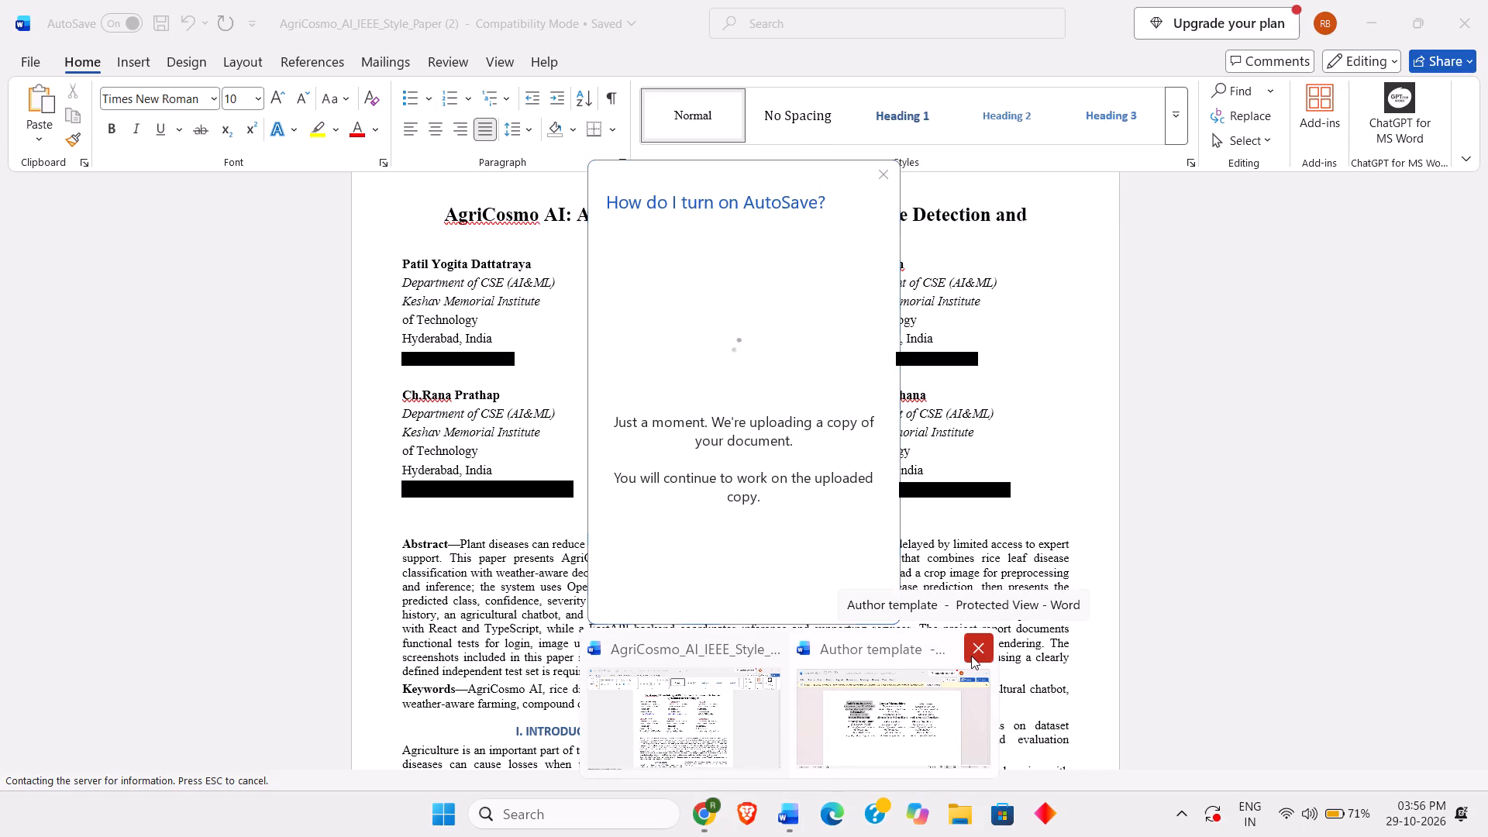
Try to close the Author template document and switch back to the AgriCosmo AI paper.
left_click(875, 738)
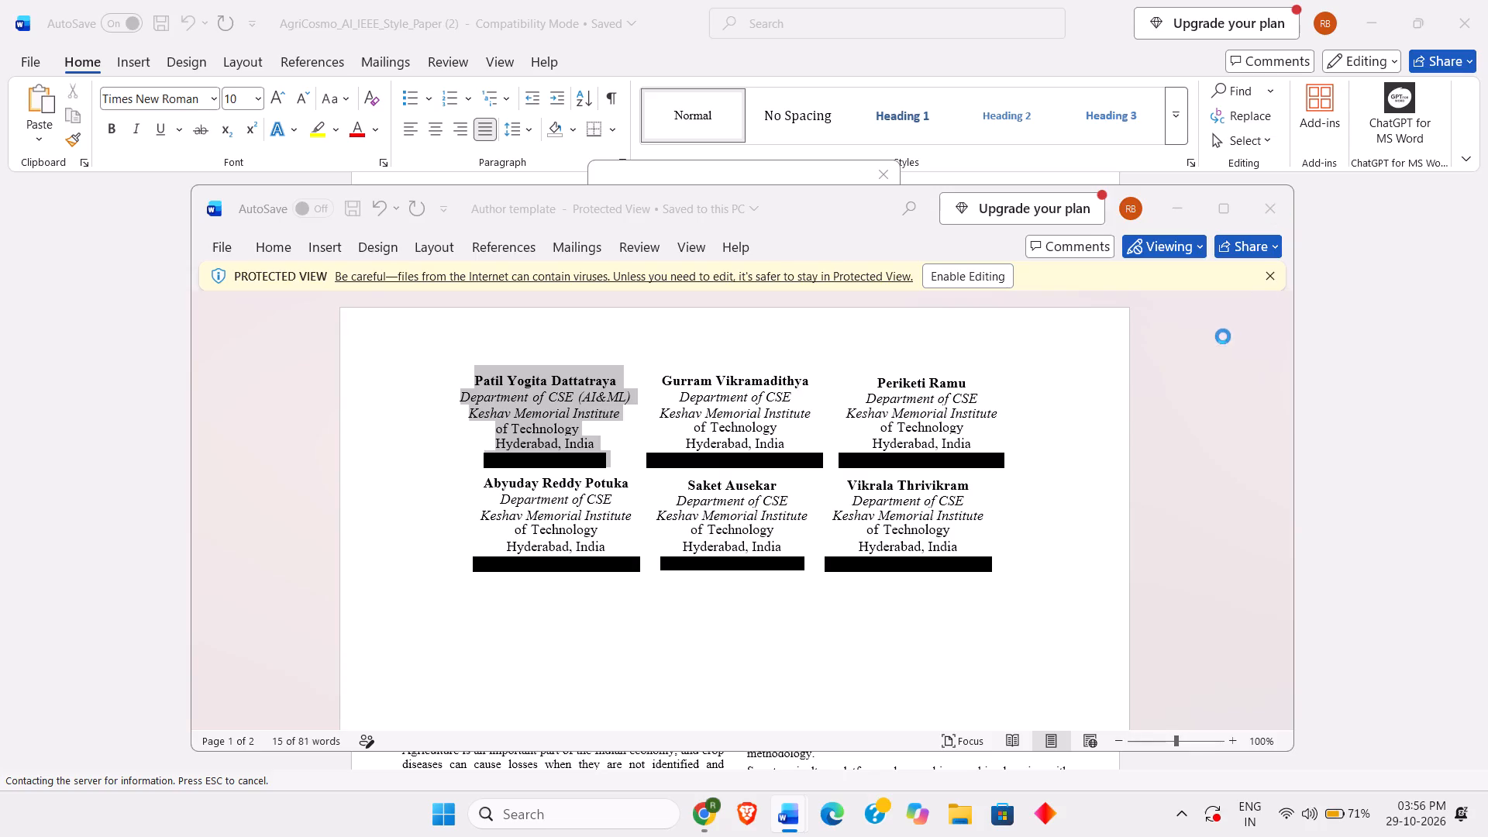
double_click(1273, 212)
left_click(1383, 684)
left_click(729, 741)
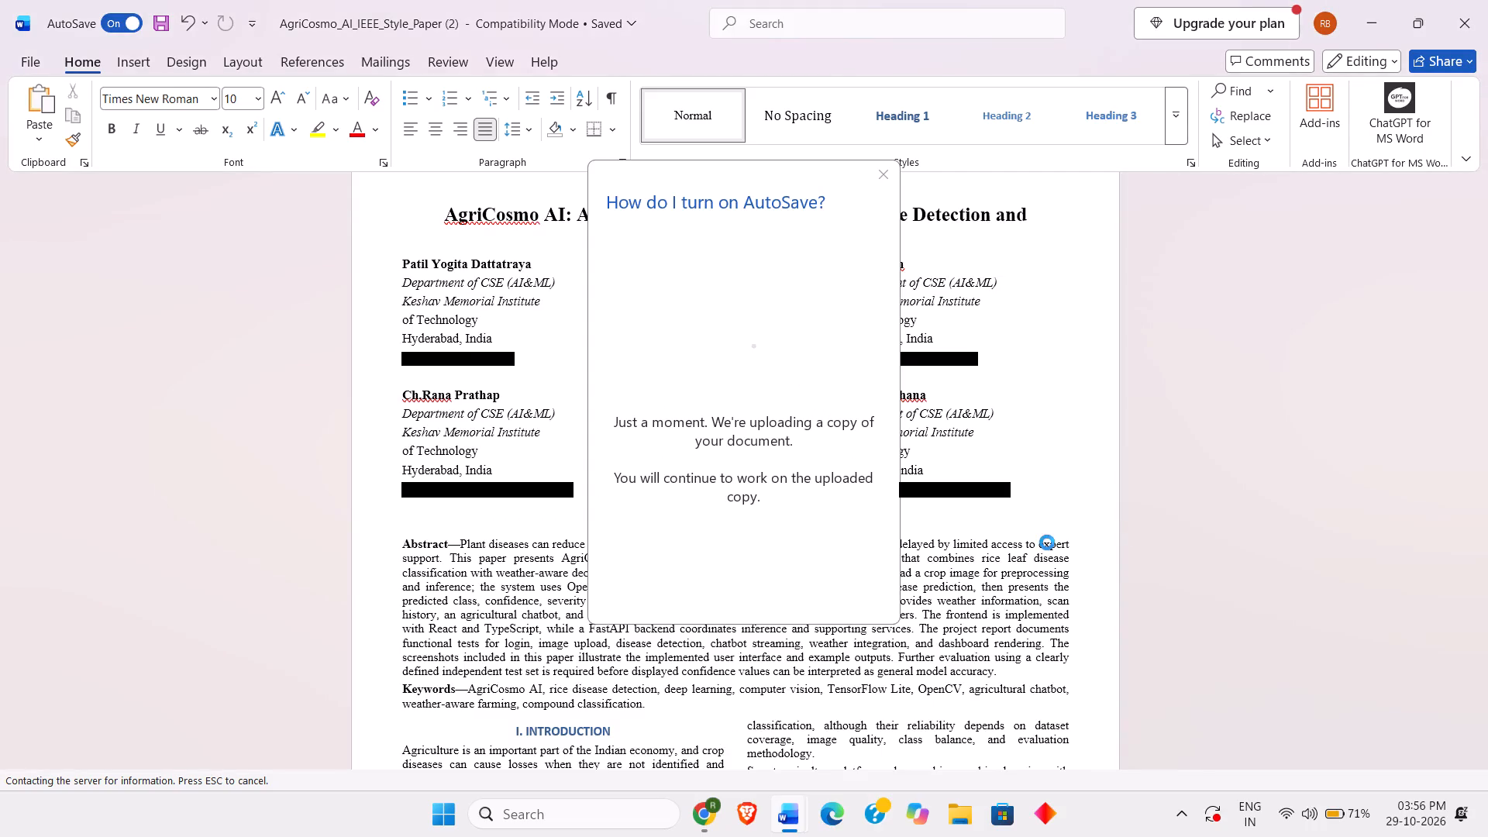
Switch the computer's Wi-Fi connection to the ACT-ai network.
left_click(1291, 823)
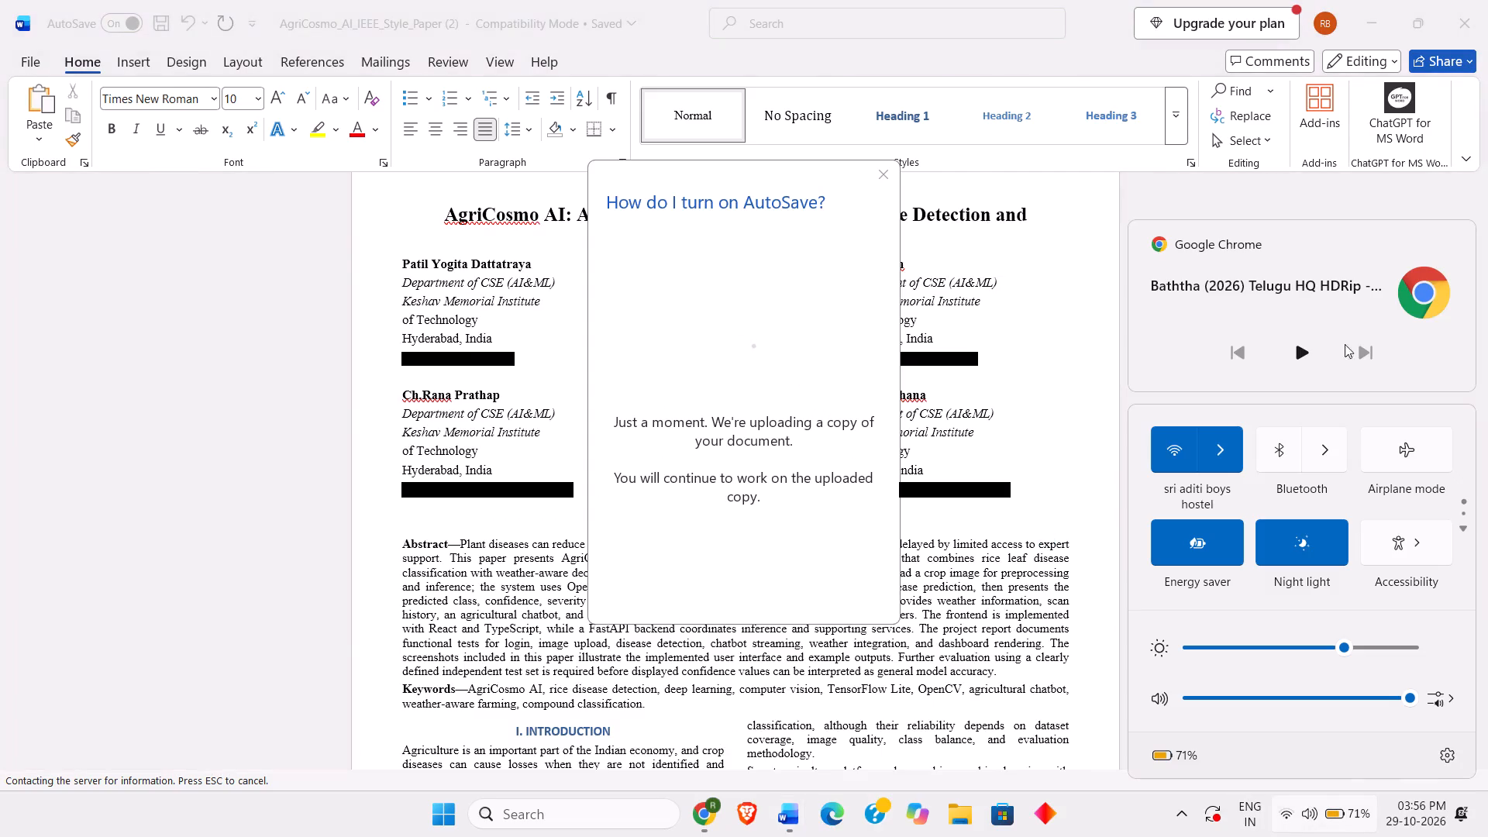
left_click(1227, 456)
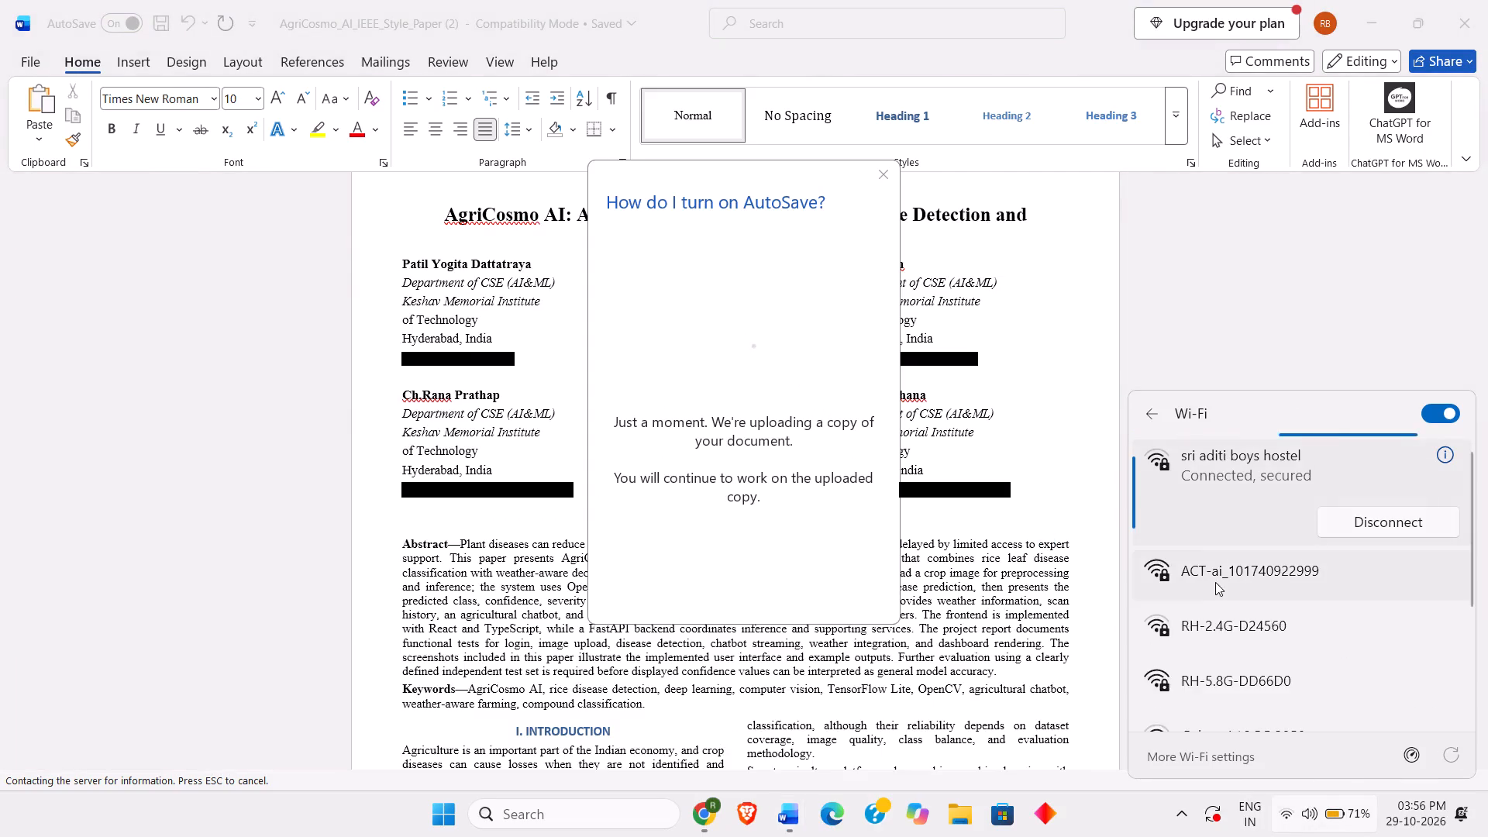
left_click(1215, 582)
left_click(1402, 621)
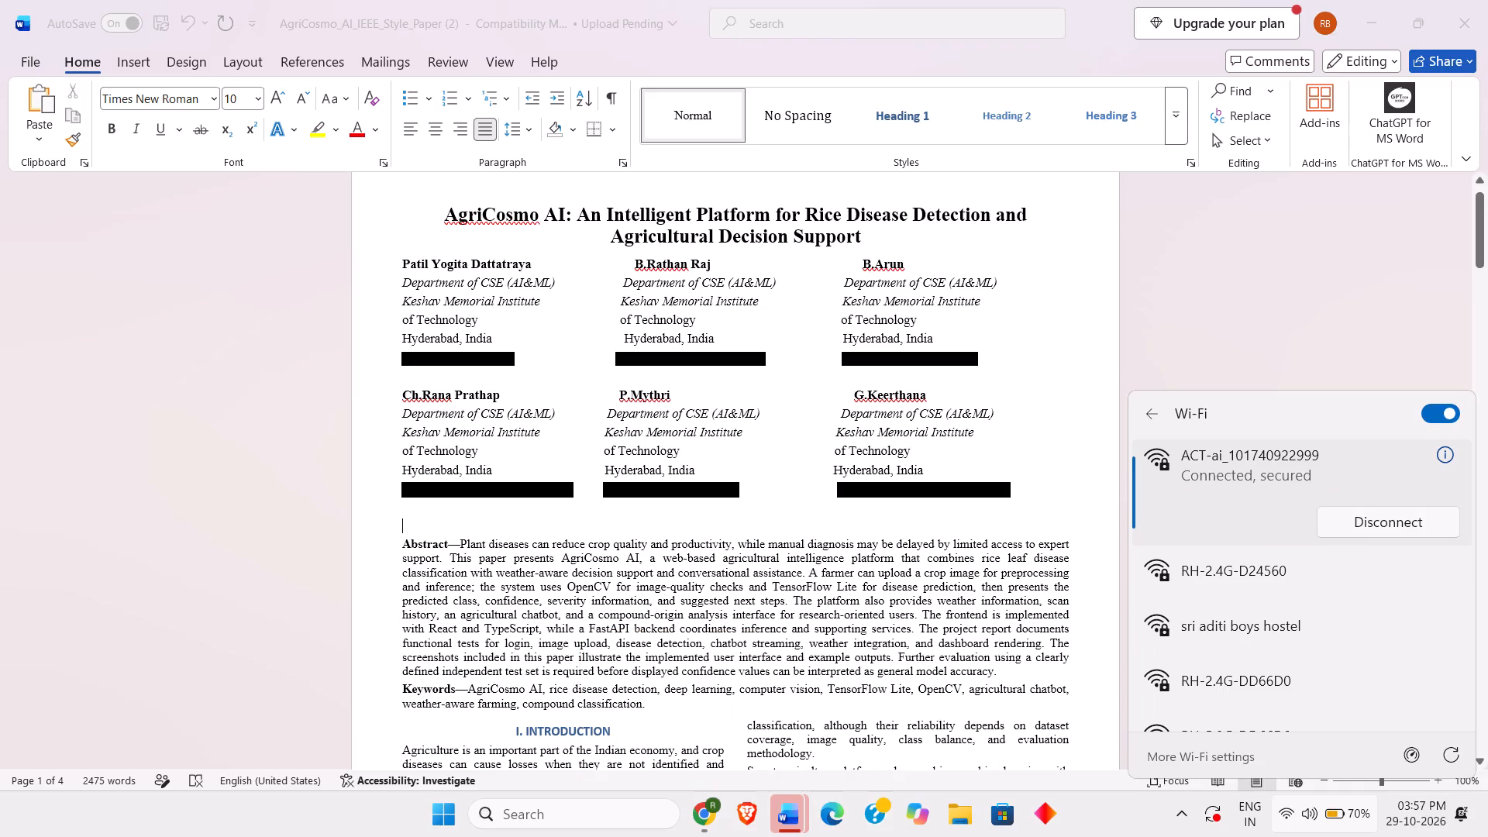
Expand the abbreviation "Ch." to "Chakinam" in the second row's first author name, leaving a space instead of the period.
left_click(418, 395)
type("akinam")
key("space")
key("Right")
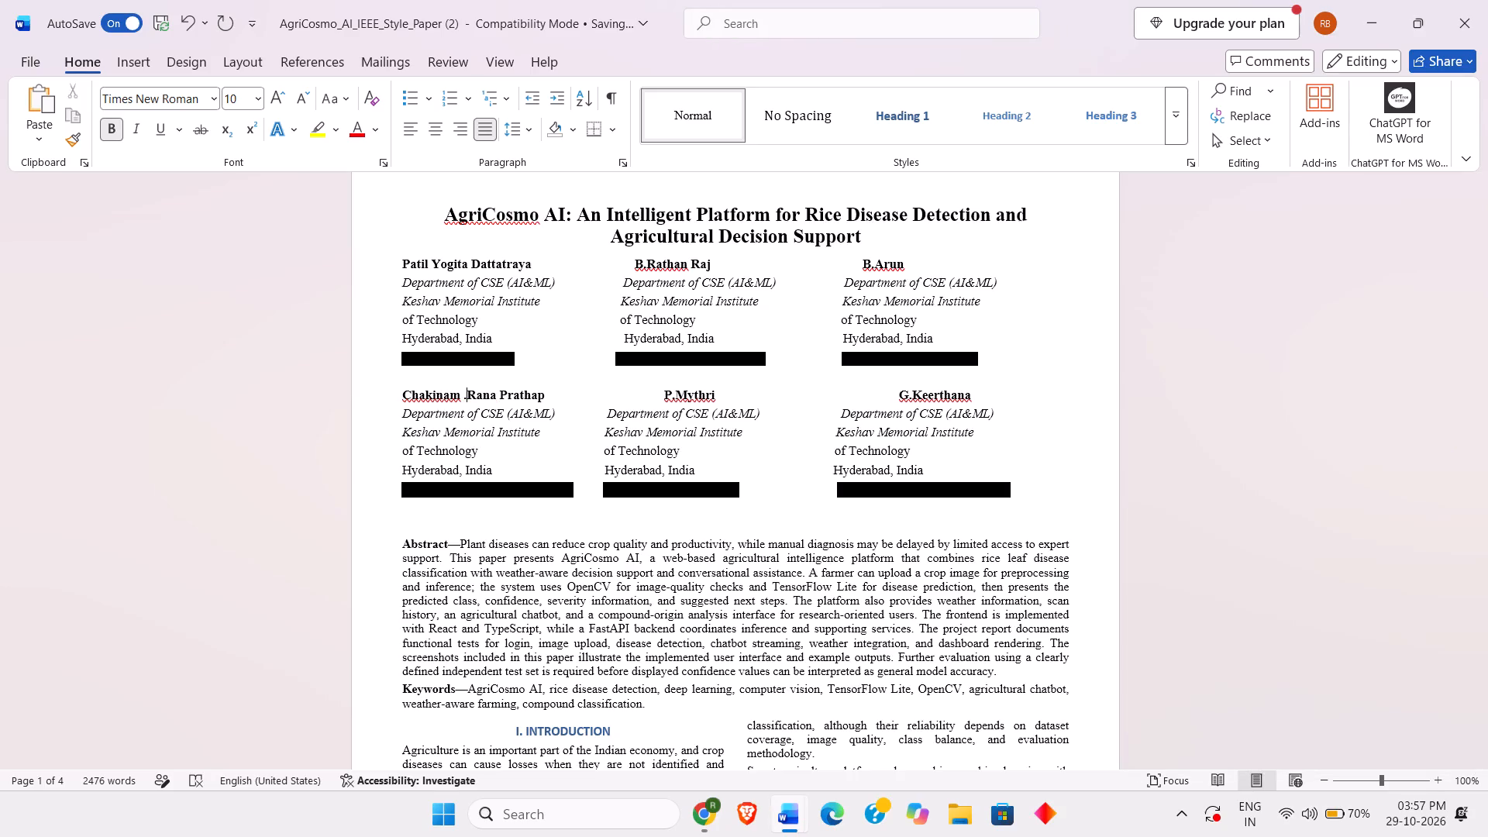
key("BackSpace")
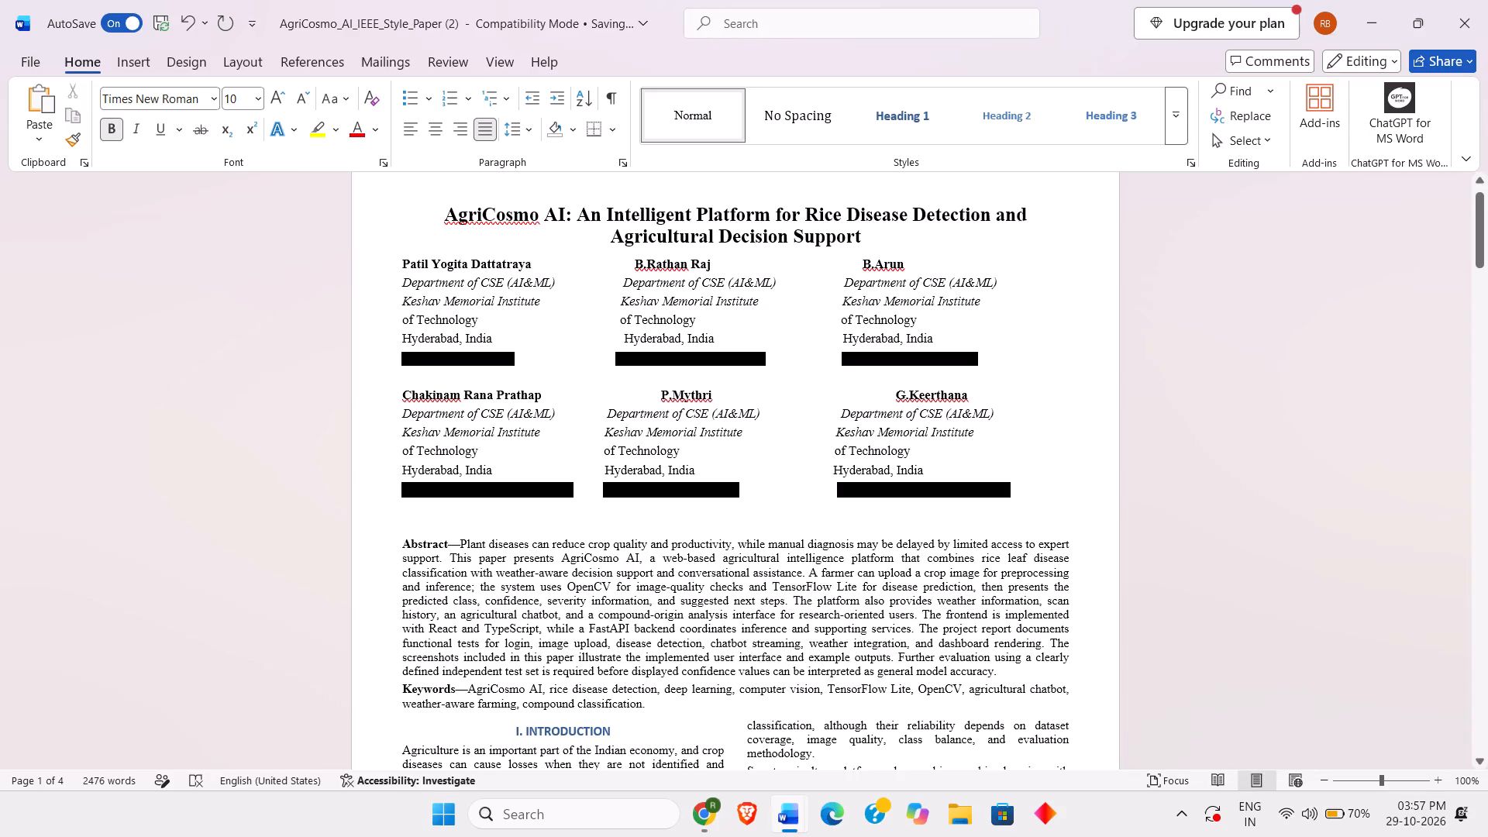
Delete the extra spaces before the second row's second author name so it starts near the left edge of its department line.
left_click(657, 394)
key("Right")
key("BackSpace")
key("BackSpace")
key("BackSpace")
key("BackSpace")
key("BackSpace")
key("BackSpace")
key("BackSpace")
key("BackSpace")
key("BackSpace")
key("BackSpace")
key("BackSpace")
key("BackSpace")
key("BackSpace")
key("BackSpace")
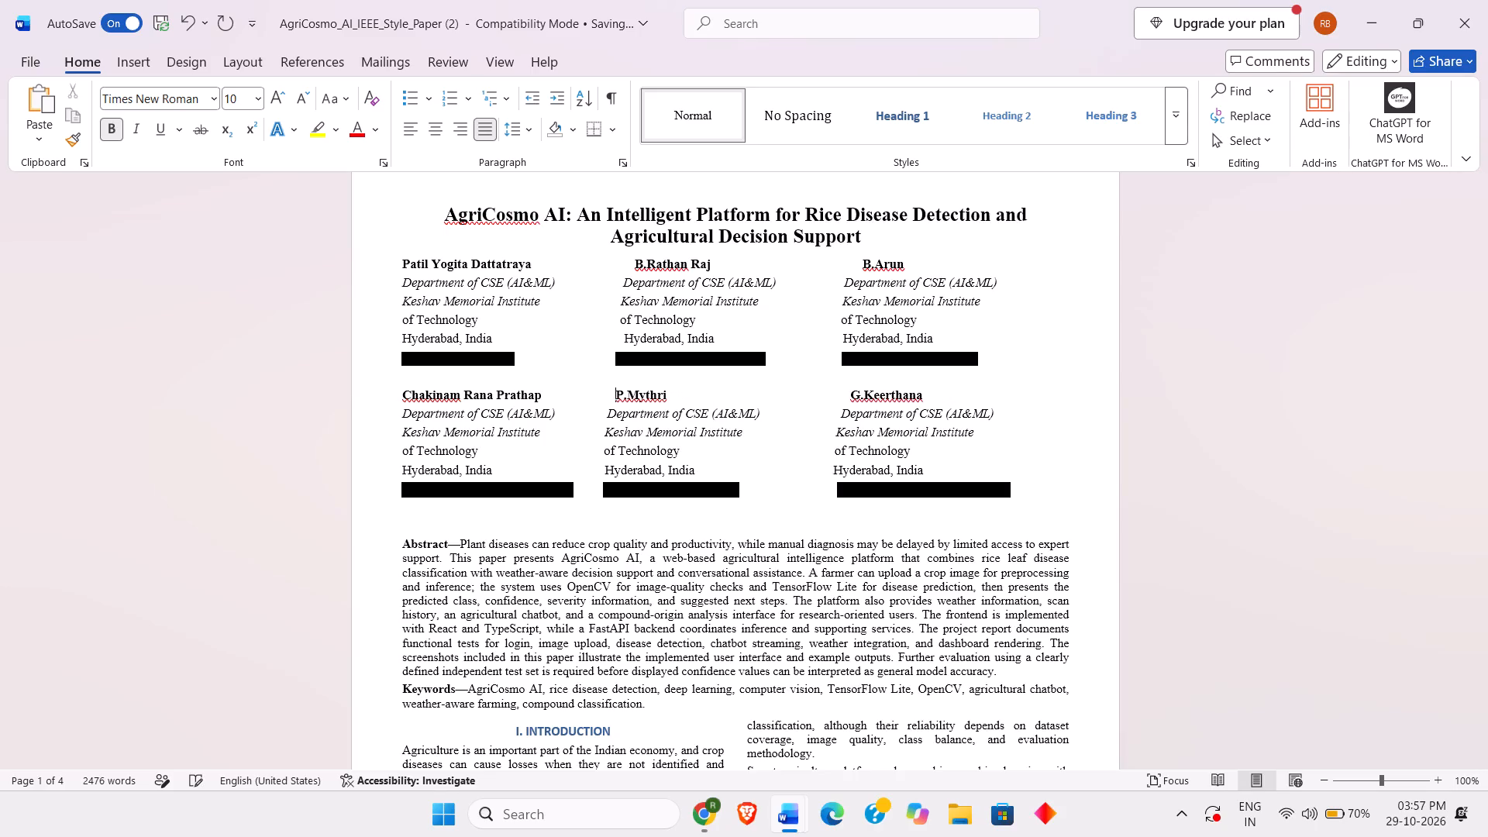
key("BackSpace")
Remove the period after the initial "P" in the second row's second author name.
key("Right")
key("Right")
key("BackSpace")
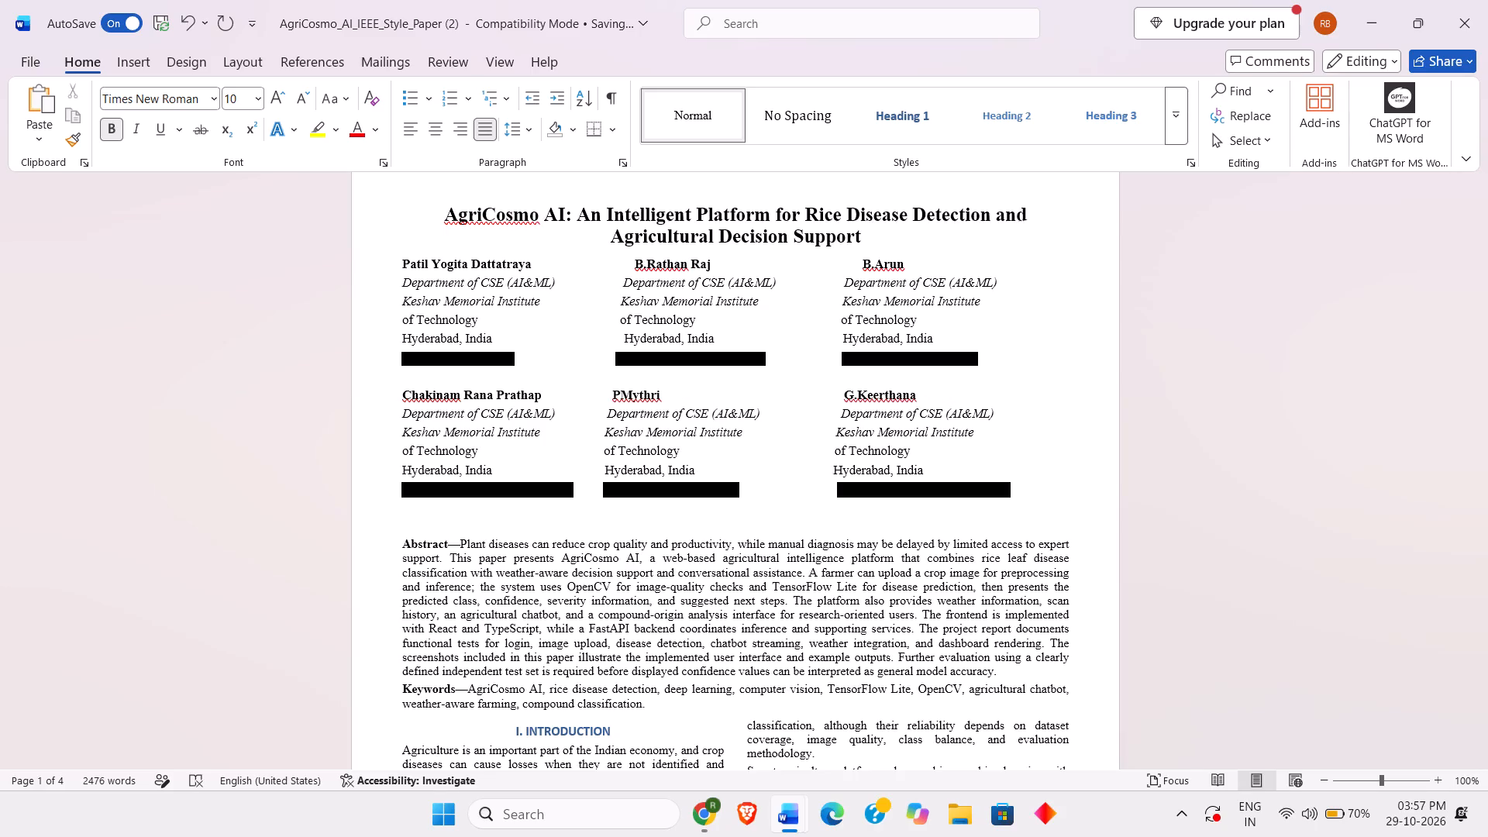
Insert two spaces between the fifth author's initial and given name in the second row's middle column.
key("space")
key("space")
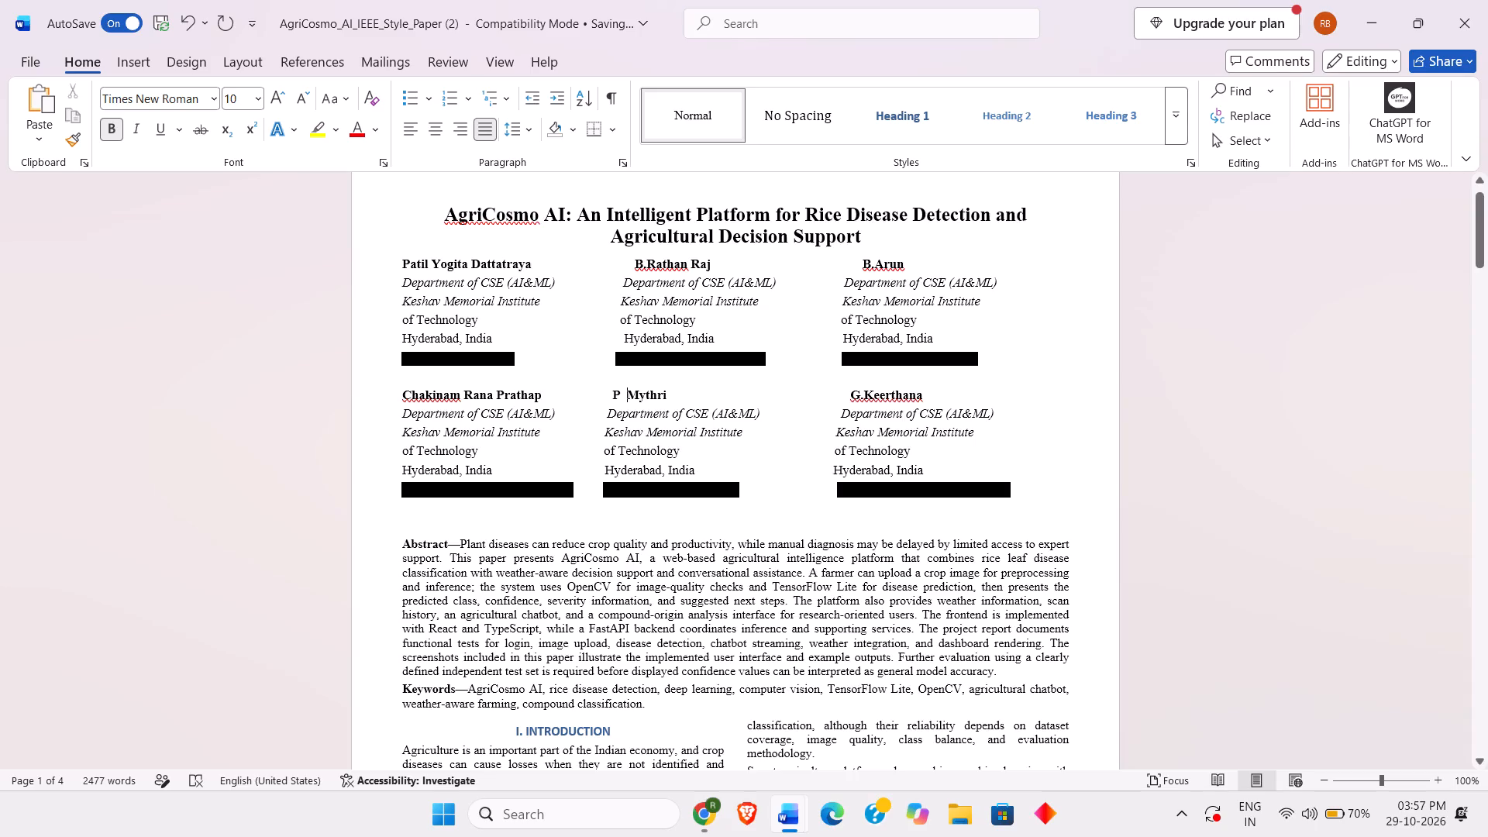
Expand the sixth author's abbreviated initial into the full surname, replacing the period and adding a space before the given name.
left_click(863, 397)
key("BackSpace")
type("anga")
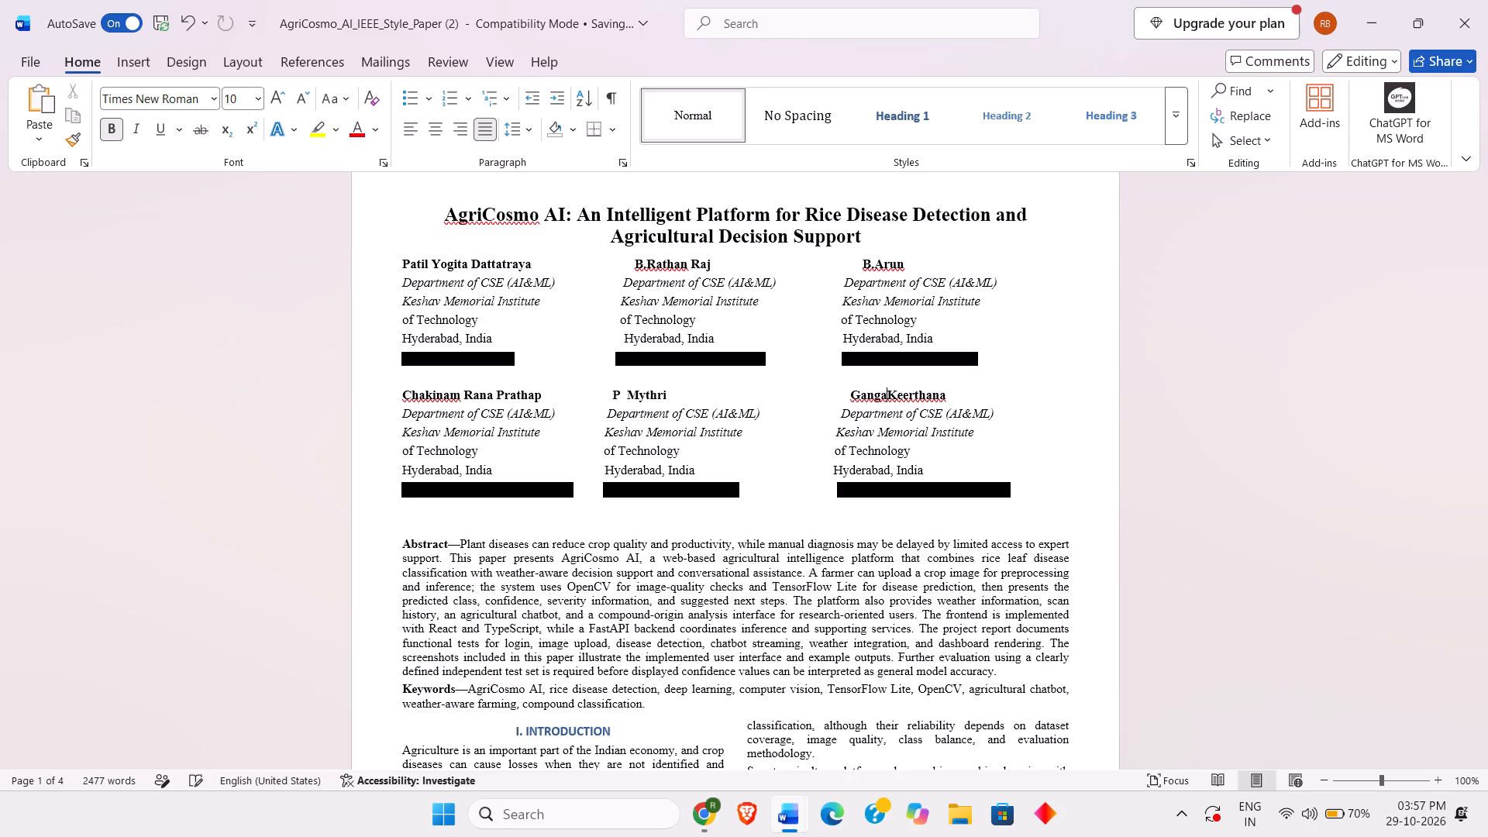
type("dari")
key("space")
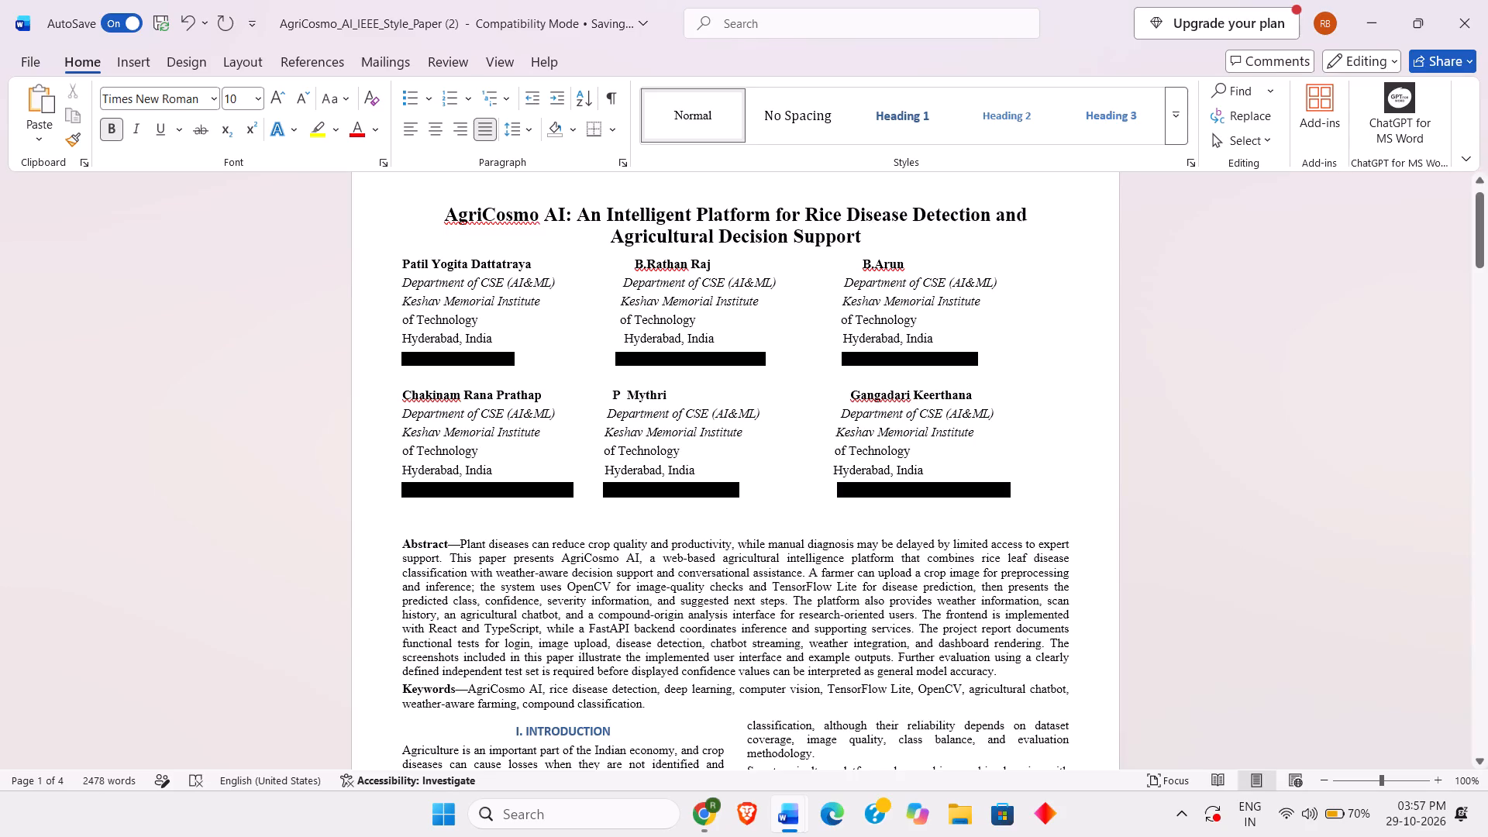
Expand the second author's initial in the first row into the full surname, replacing the period and adding a separating space.
left_click(646, 269)
key("BackSpace")
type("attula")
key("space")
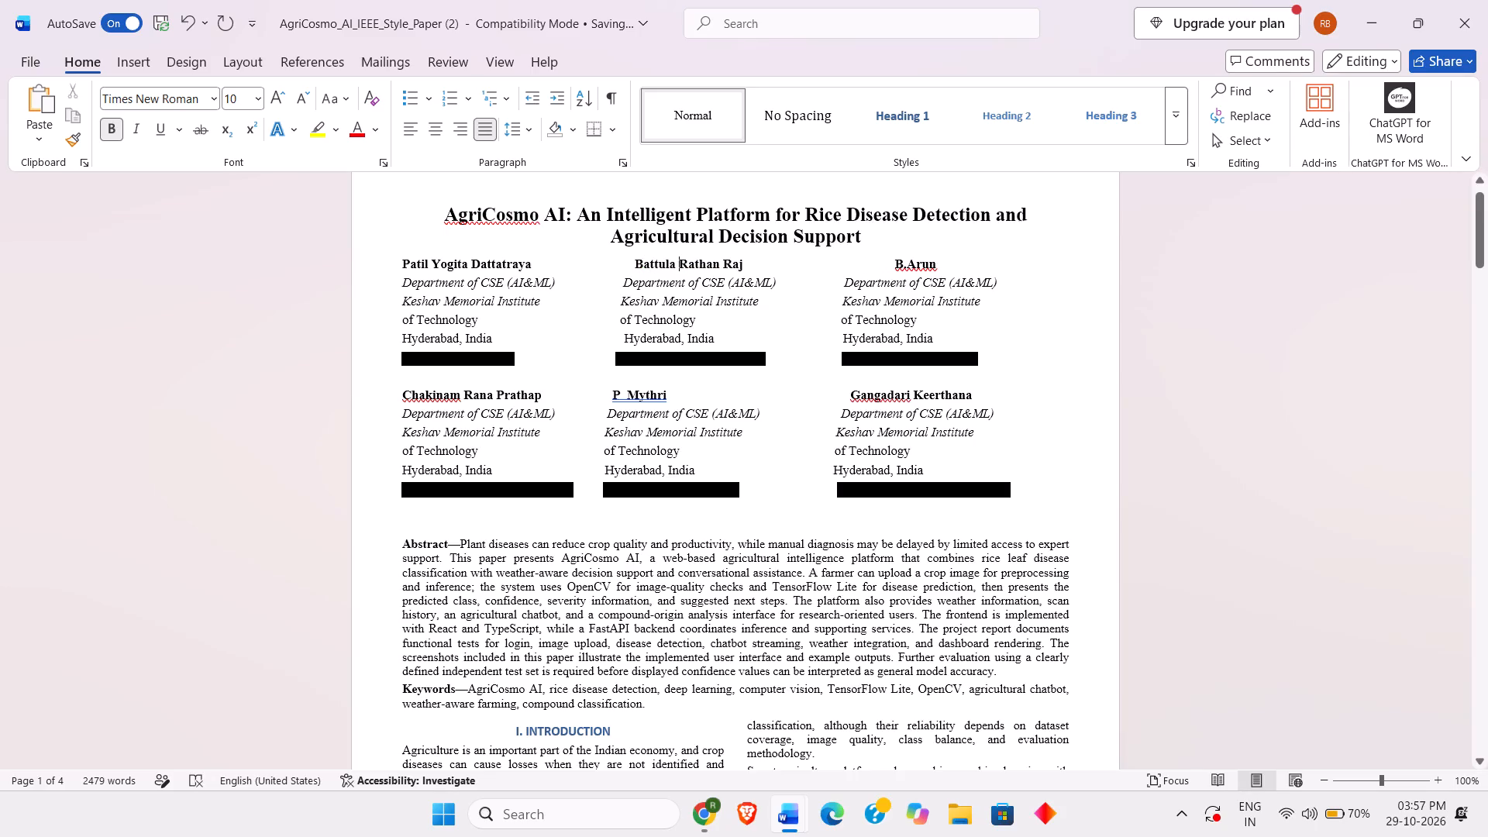
Expand the third author's initial in the first row into the full surname, replacing the period and adding a separating space.
left_click(906, 263)
key("BackSpace")
type("oda")
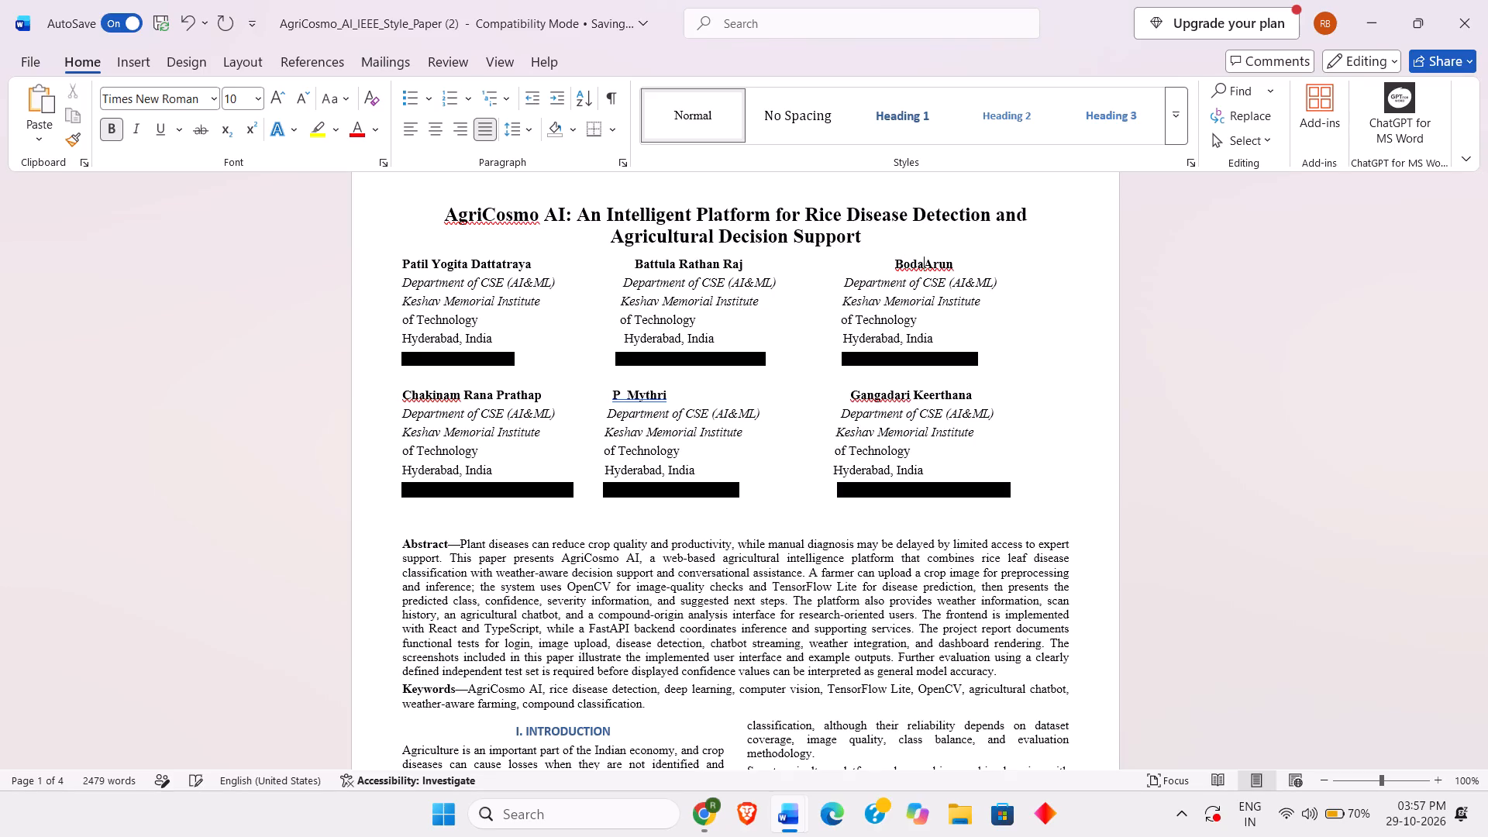
key("space")
Delete 14 spaces before the third author's name to bring it back over the first row's third column.
key("Left")
key("Left")
key("Left")
key("Left")
key("Left")
key("Left")
key("Right")
key("BackSpace")
key("BackSpace")
key("BackSpace")
key("BackSpace")
key("BackSpace")
key("BackSpace")
key("BackSpace")
key("BackSpace")
key("BackSpace")
key("BackSpace")
key("BackSpace")
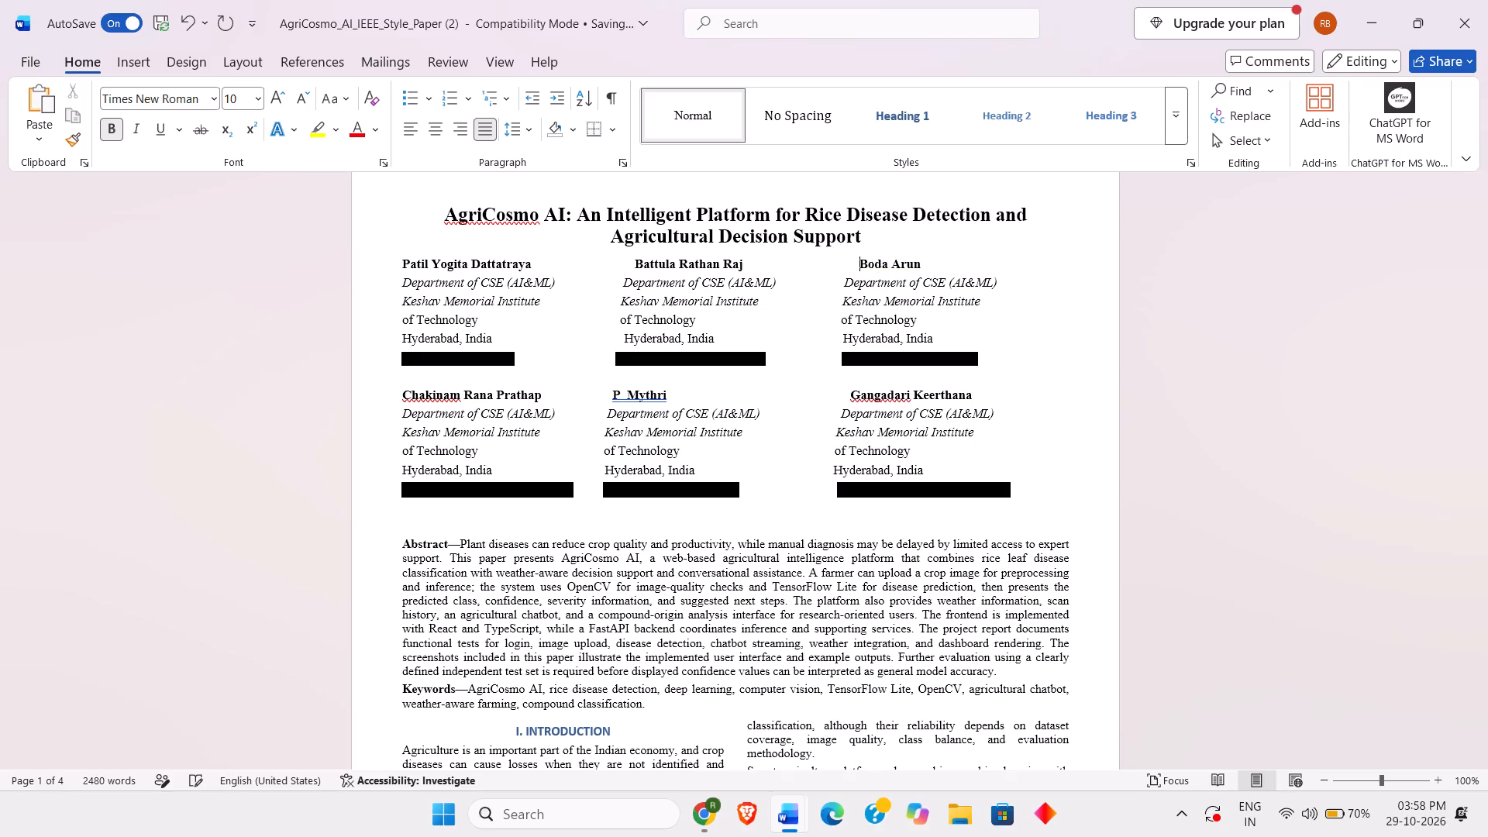
key("BackSpace")
key("BackSpace")
key("BackSpace")
left_click(906, 263)
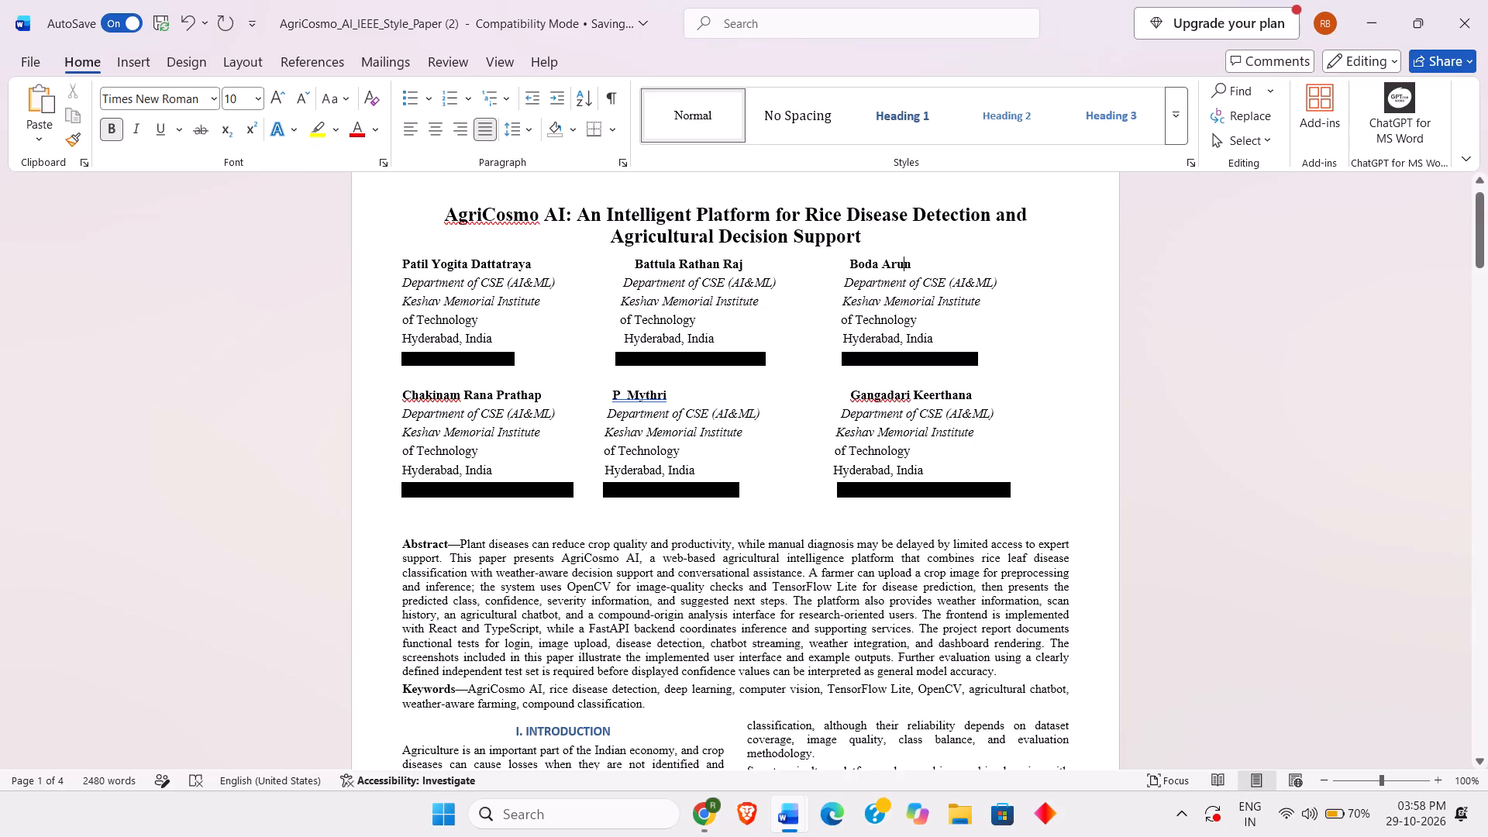
Move the sixth author's surname from before to after the given name, separated by two spaces.
left_click_drag(911, 396, 902, 398)
left_click_drag(902, 398, 850, 398)
key("ctrl+x")
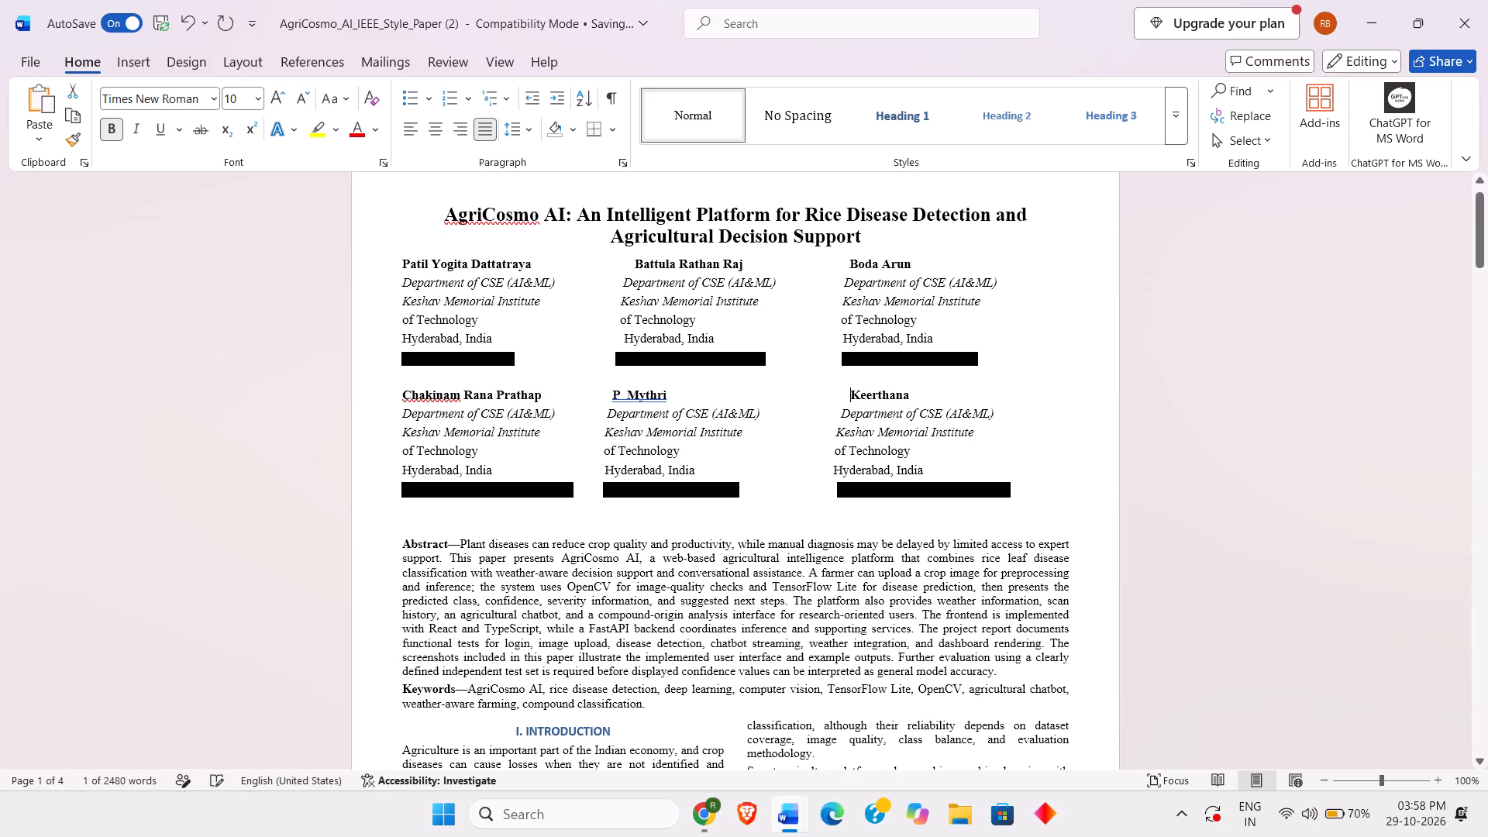
left_click(921, 398)
key("space")
key("space")
key("space")
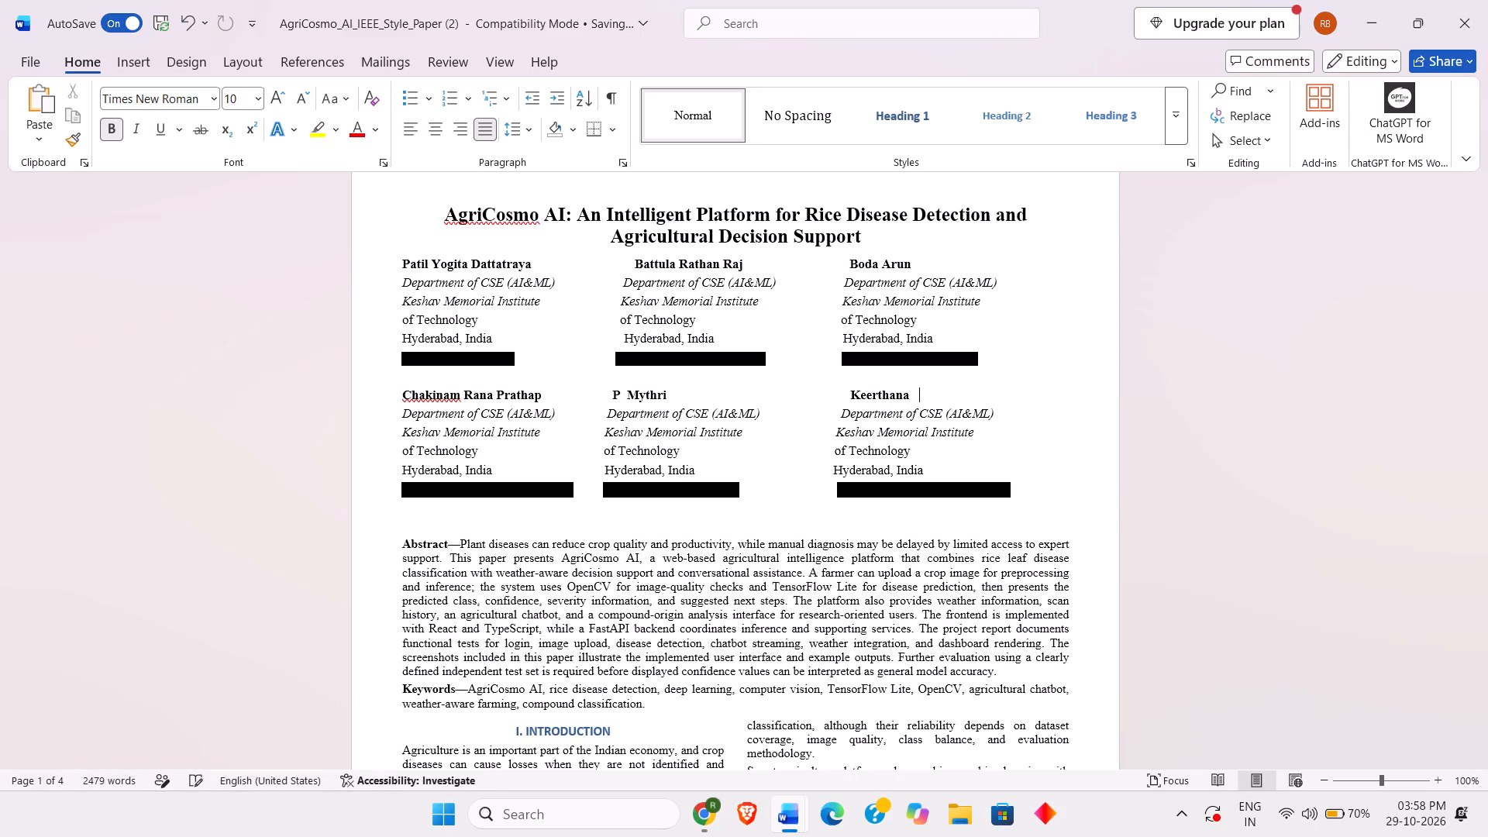
key("ctrl+v")
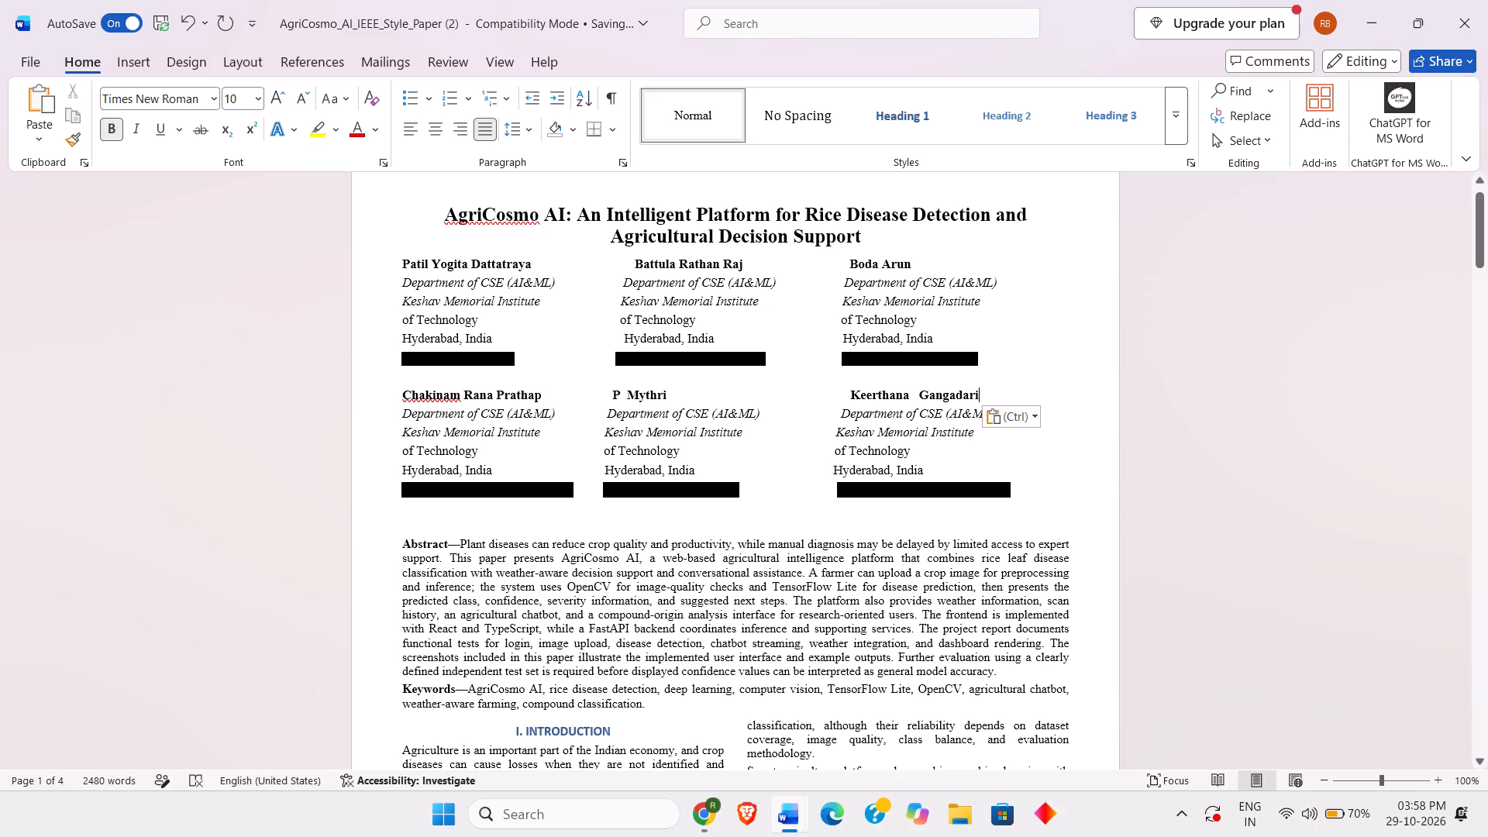
left_click(919, 393)
key("BackSpace")
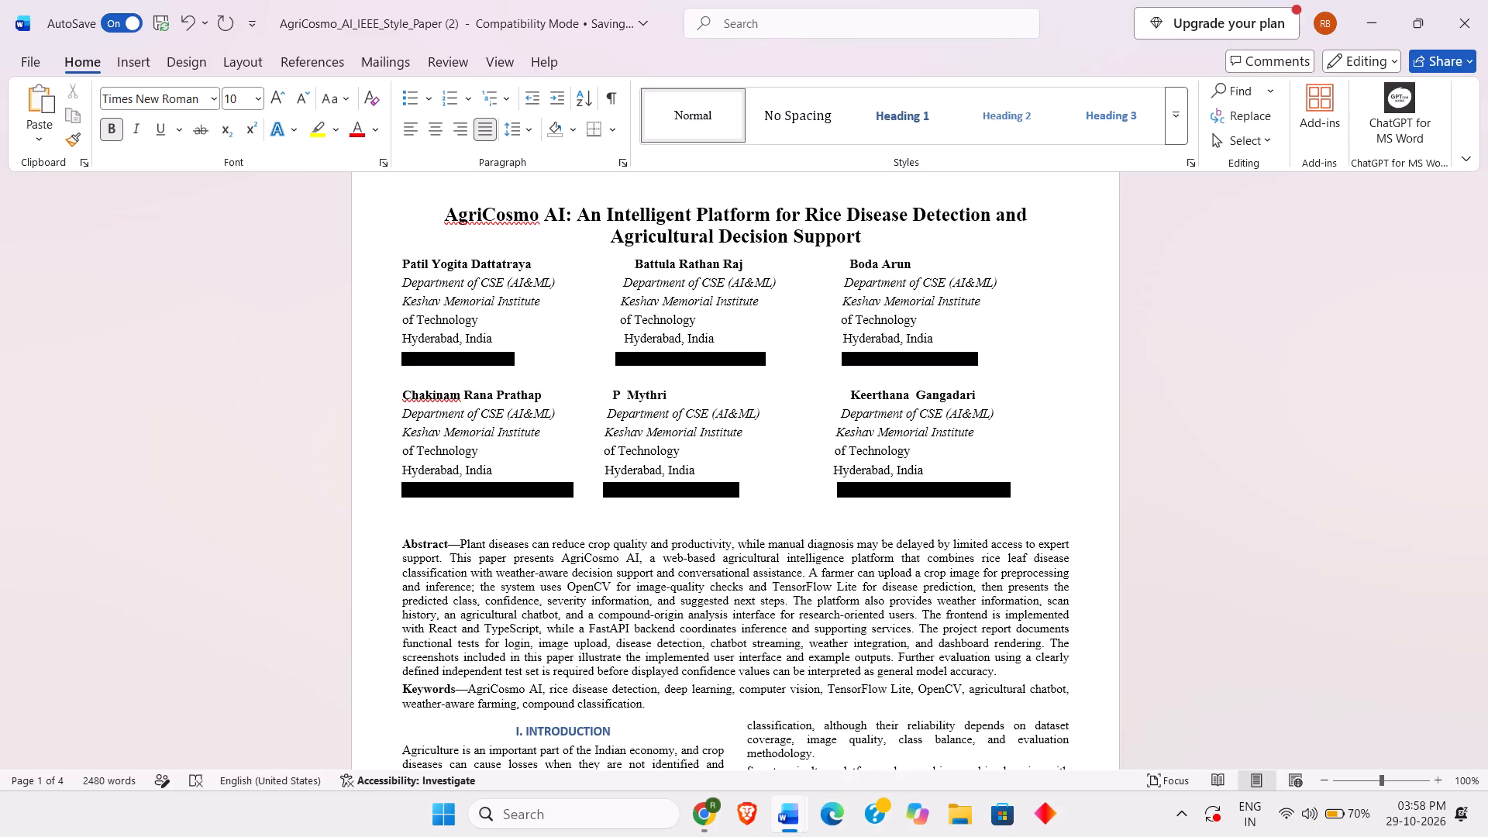
Delete the fifth author's leading initial and the spaces after it, leaving only the given name in the second row.
left_click(628, 396)
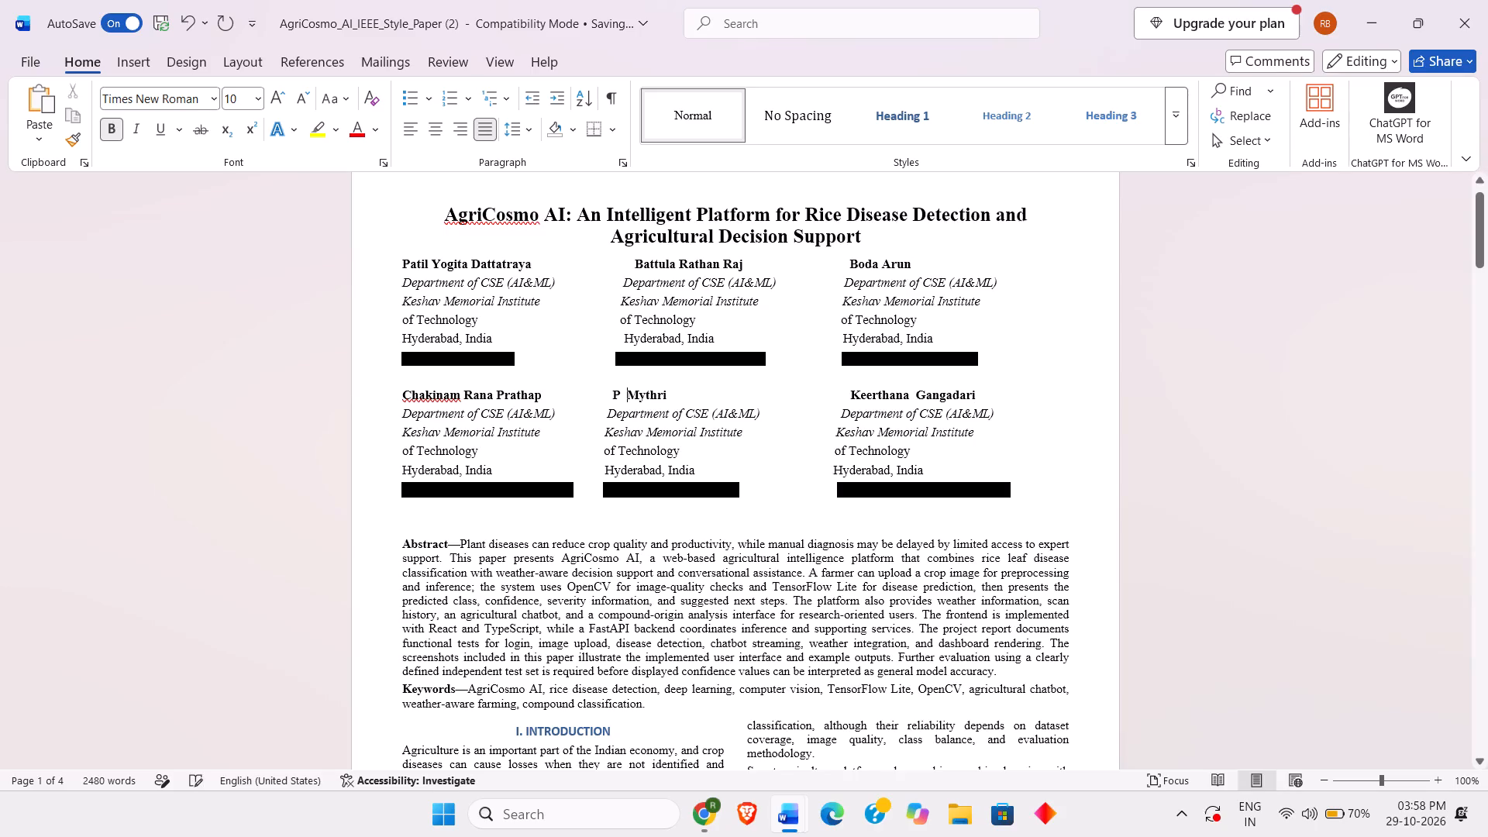
key("BackSpace")
key("BackSpace")
key("BackSpace")
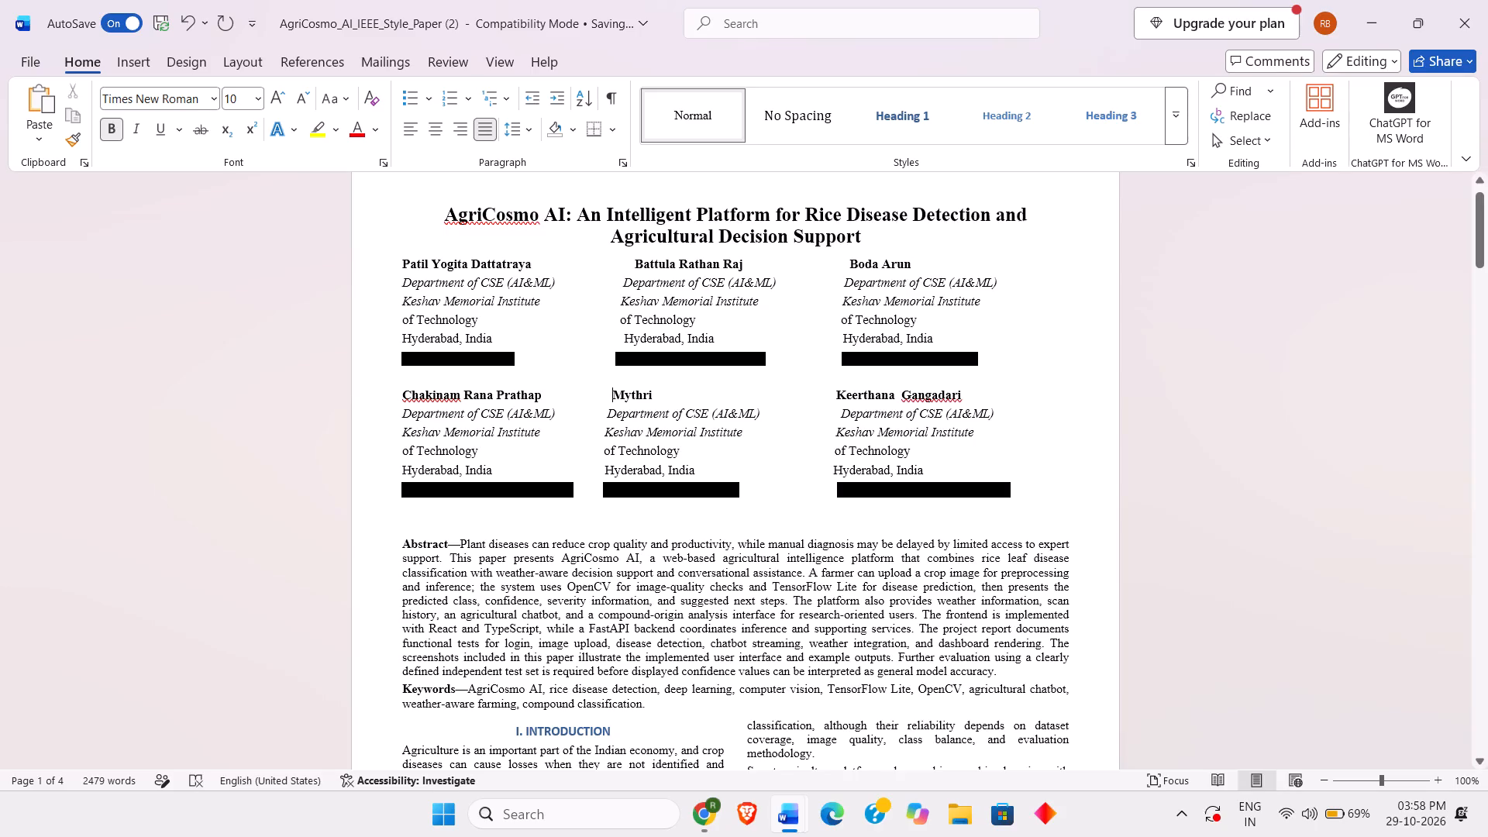
left_click(674, 396)
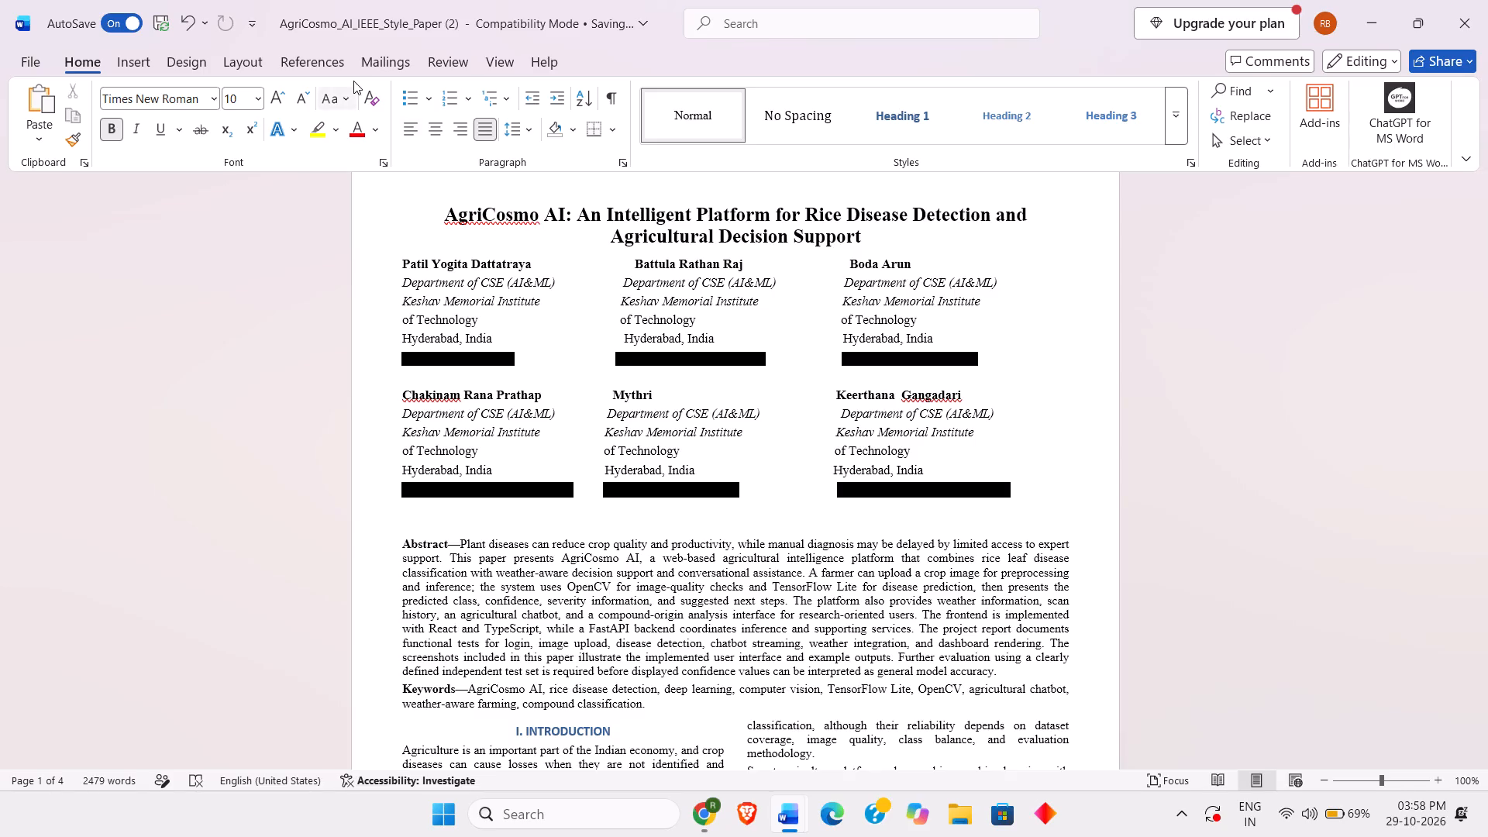
Save a copy of the paper to the Desktop folder as a Word Document, keeping the file name AgriCosmo_AI_IEEE_Style_Paper (2).
left_click(40, 62)
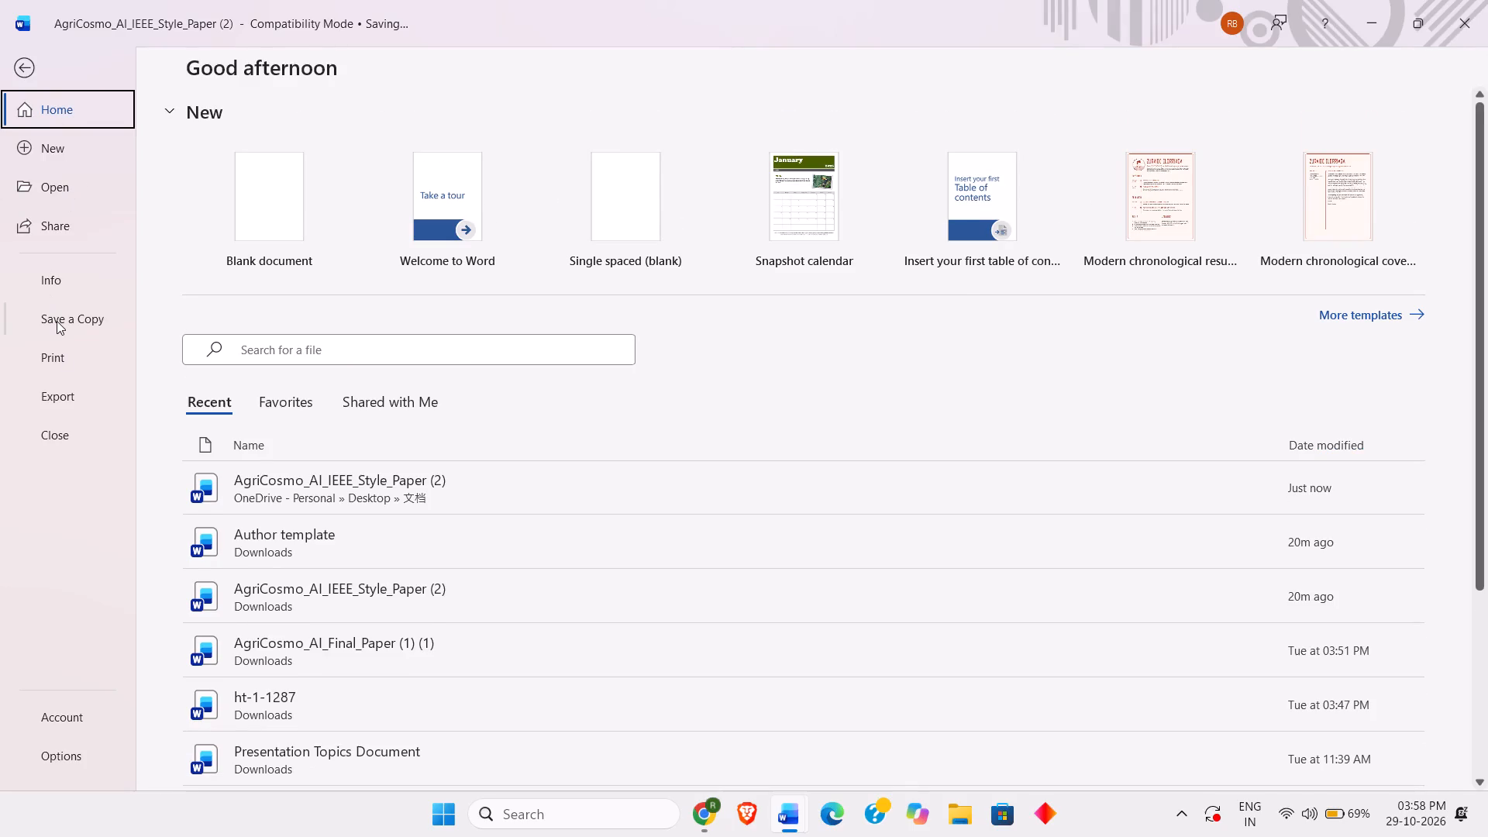
left_click(57, 321)
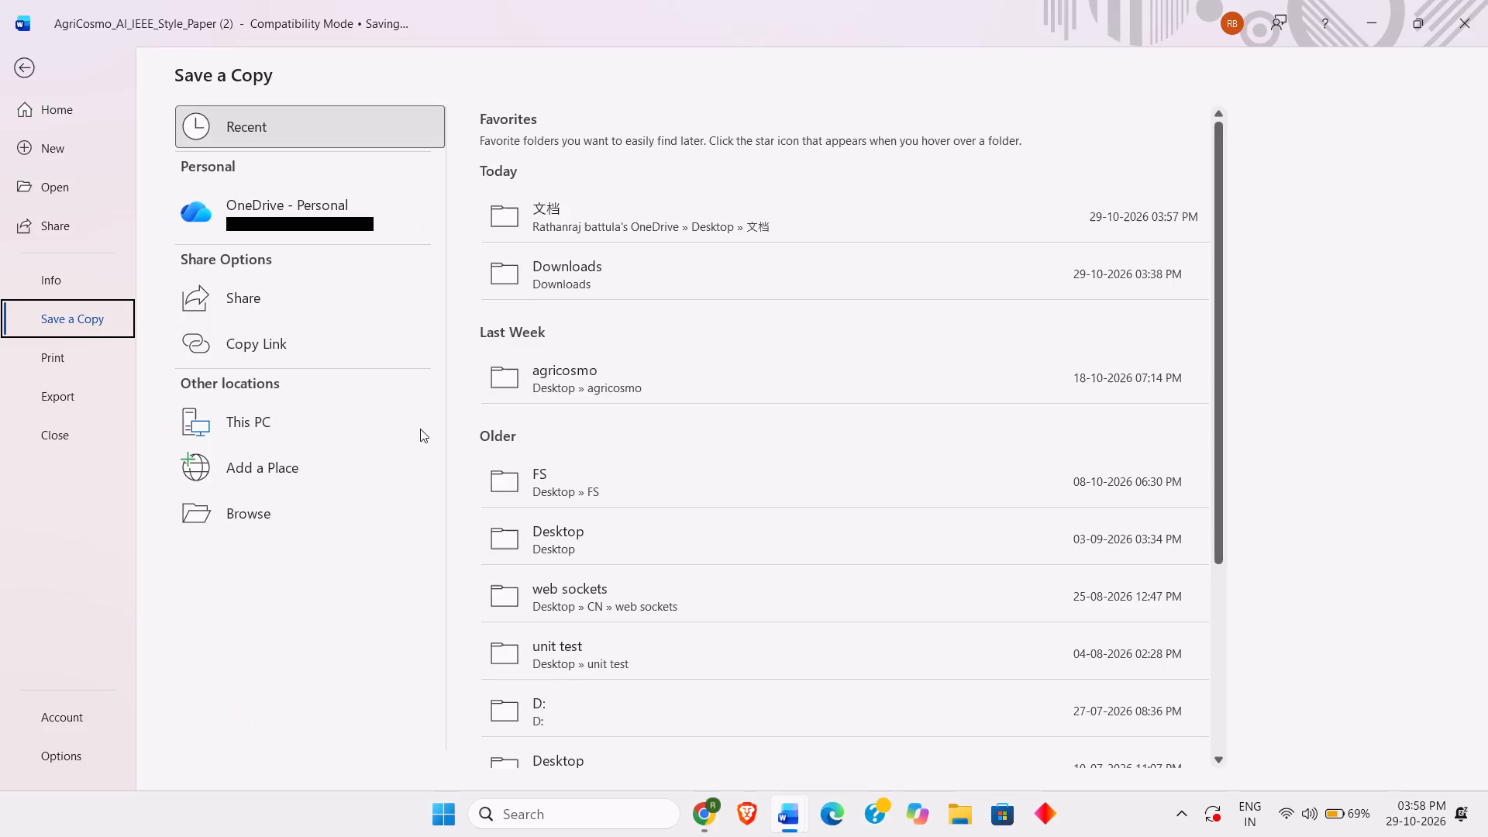
left_click(566, 533)
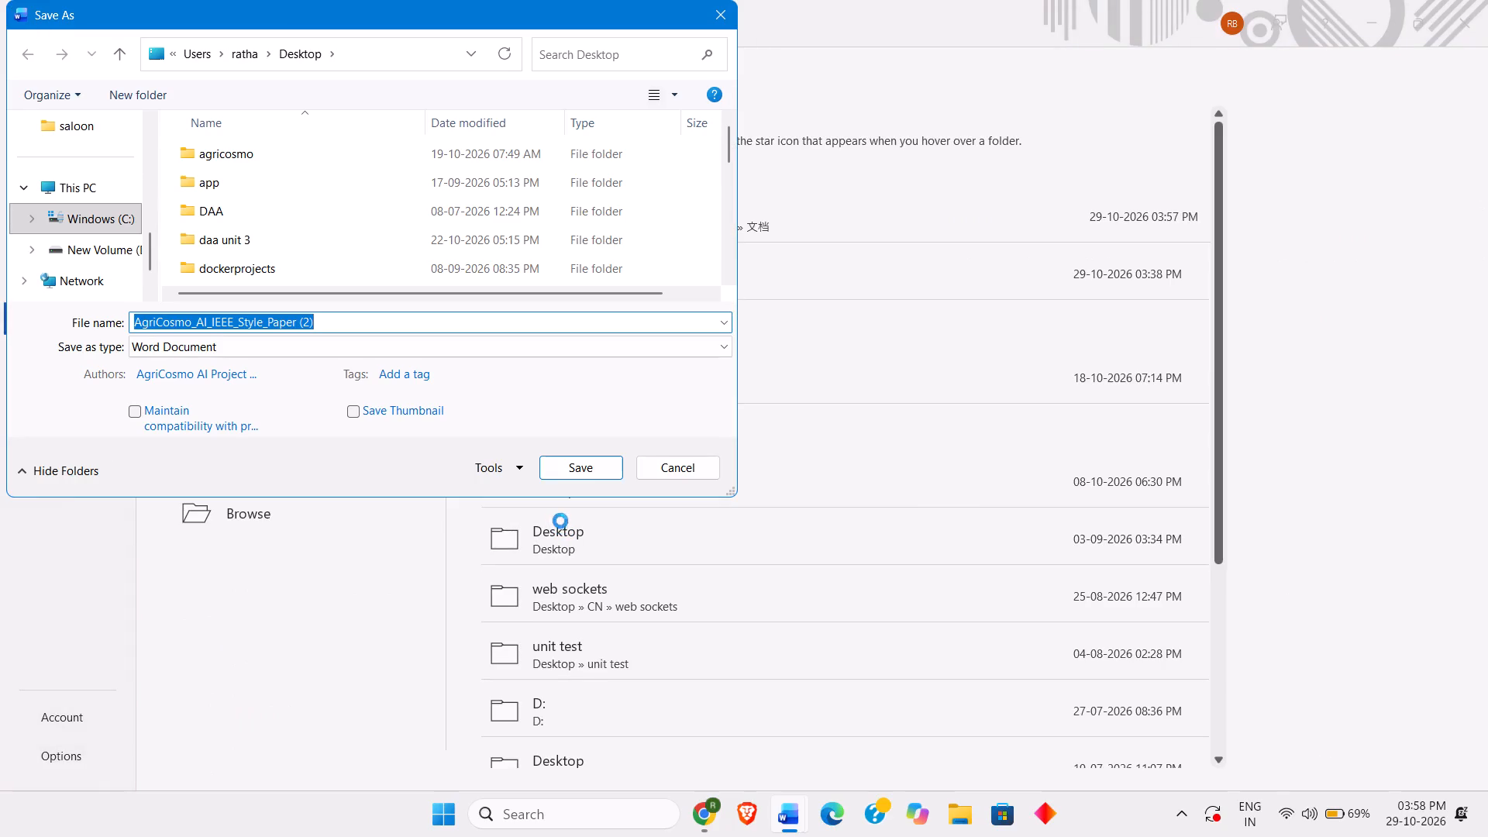
left_click(579, 469)
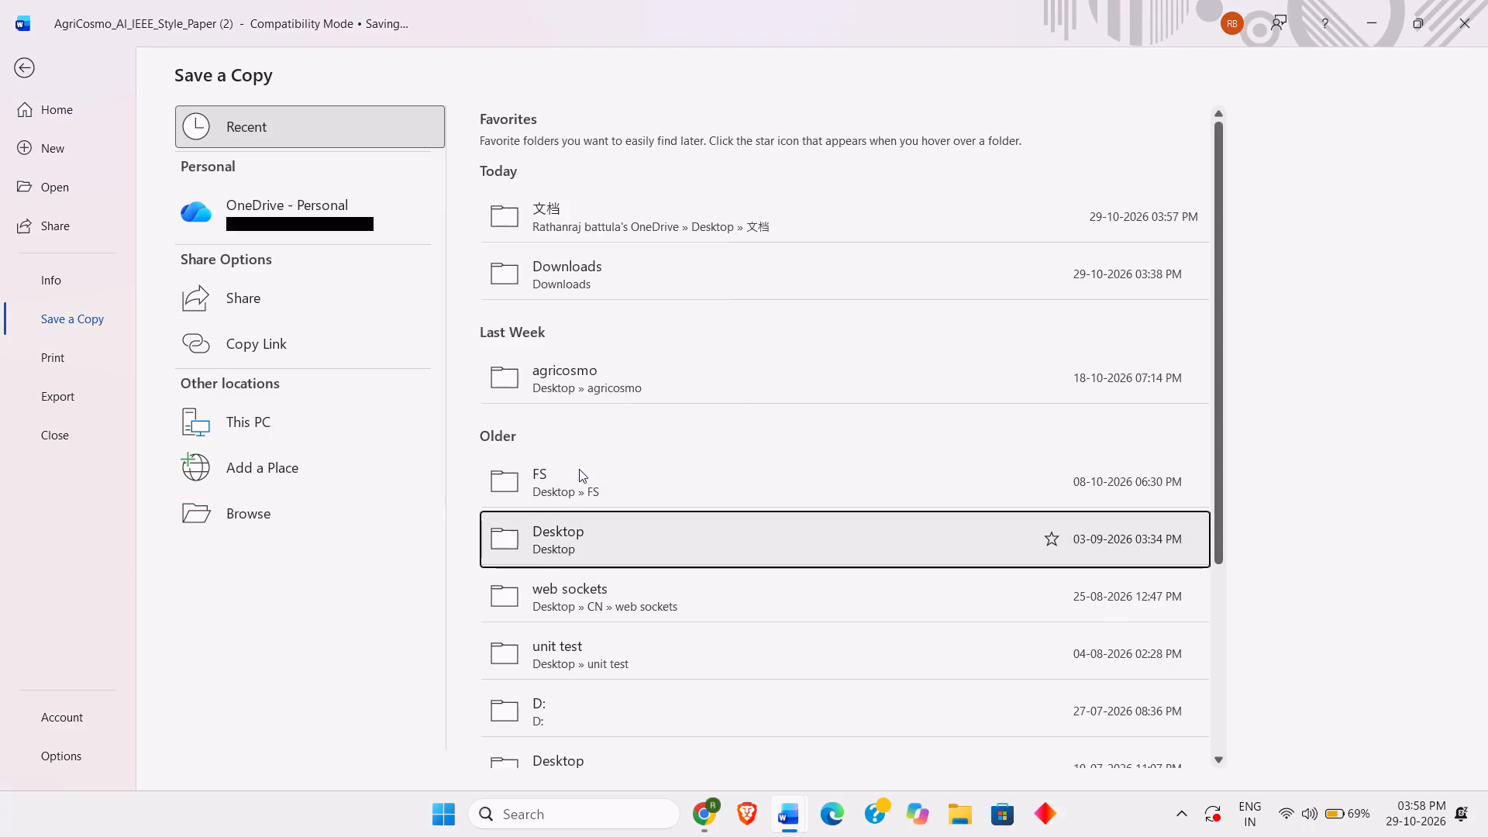
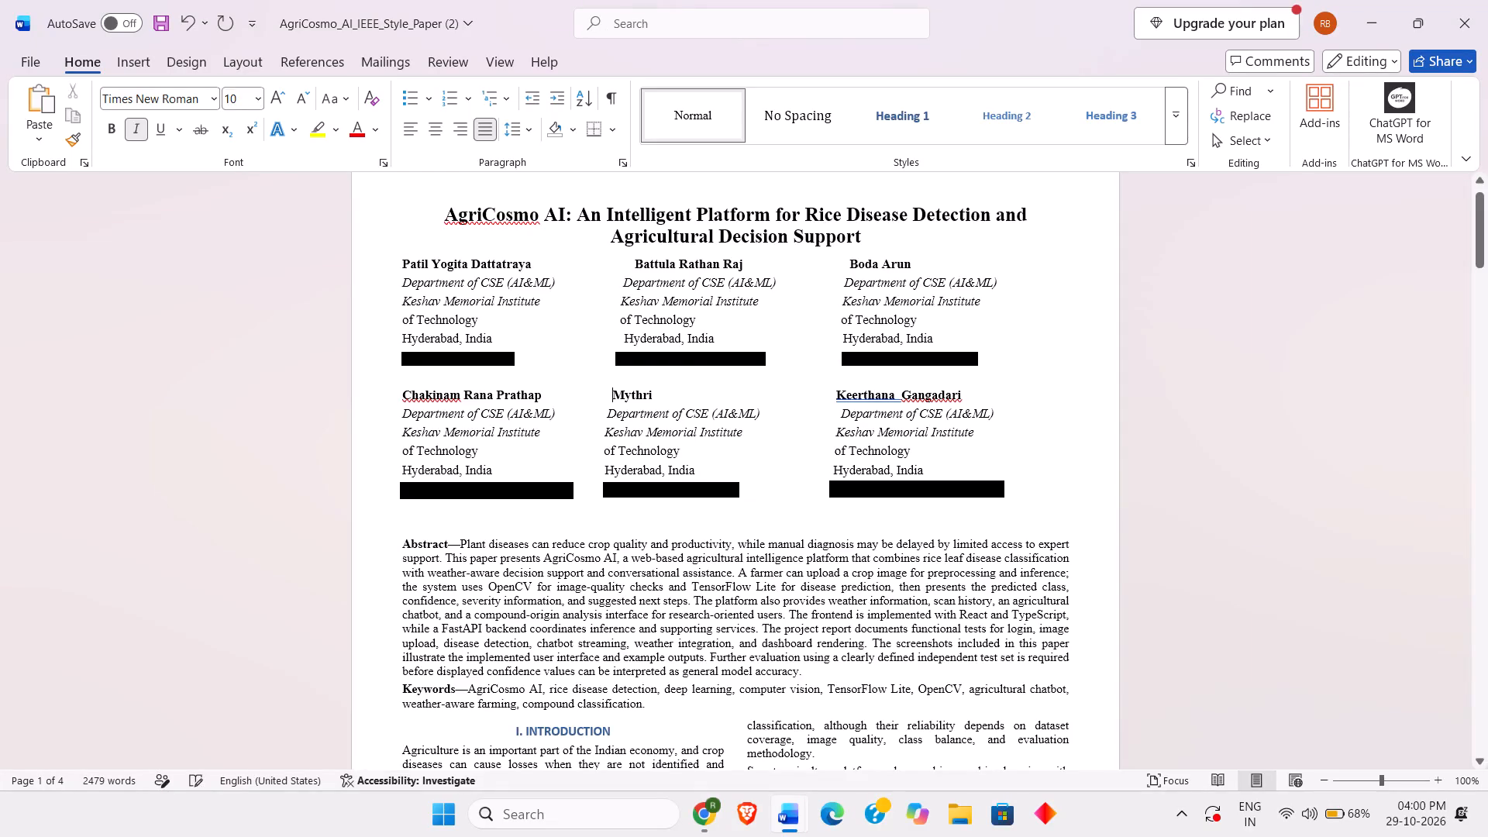
Delete one space before the fifth author's name in the second row to shift it closer to its details column.
key("BackSpace")
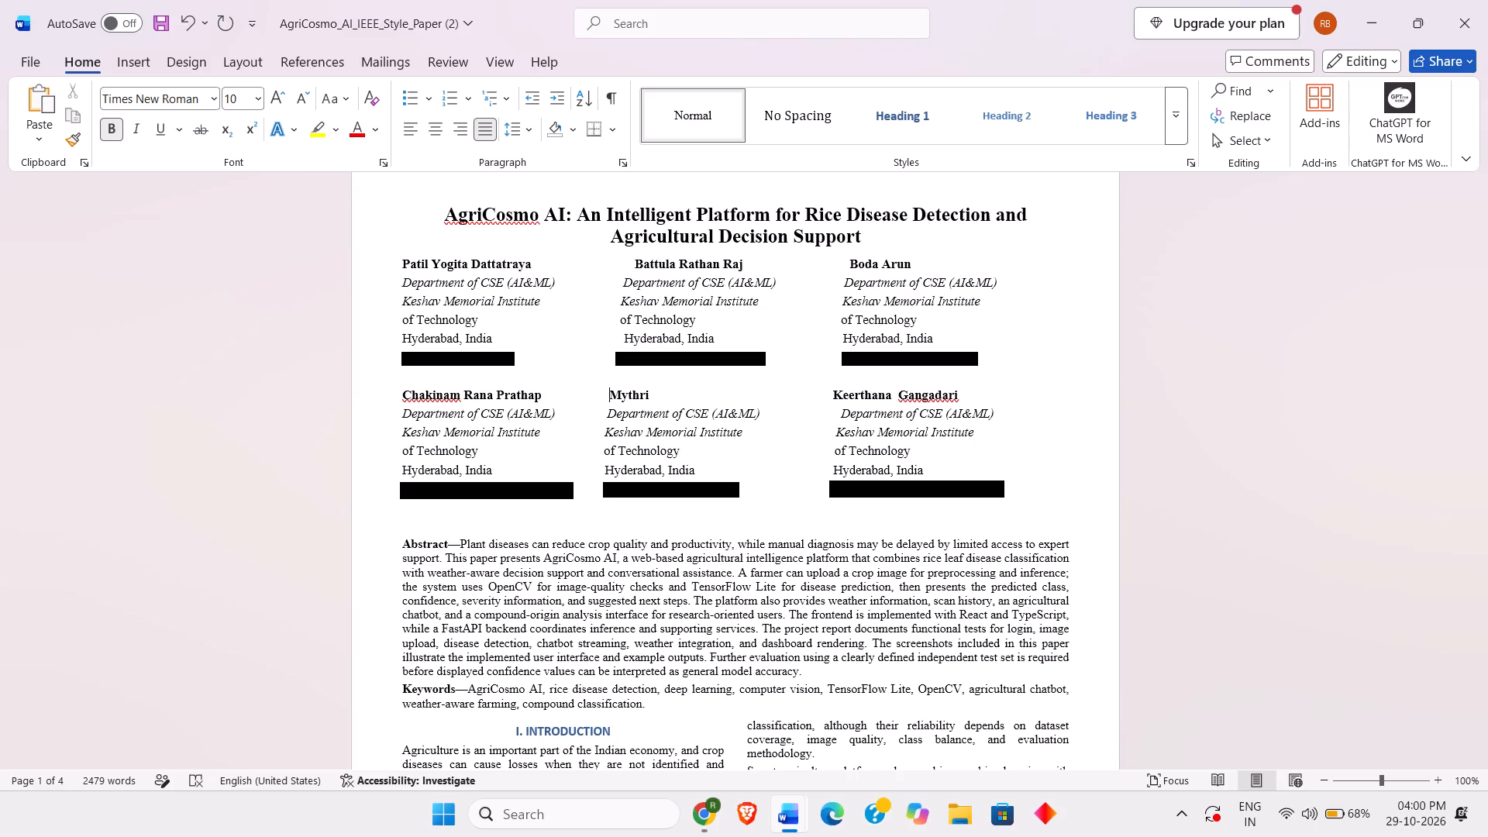
Add a net two spaces before the sixth author's name to align it with the department line below.
left_click(832, 391)
key("space")
key("space")
key("space")
key("space")
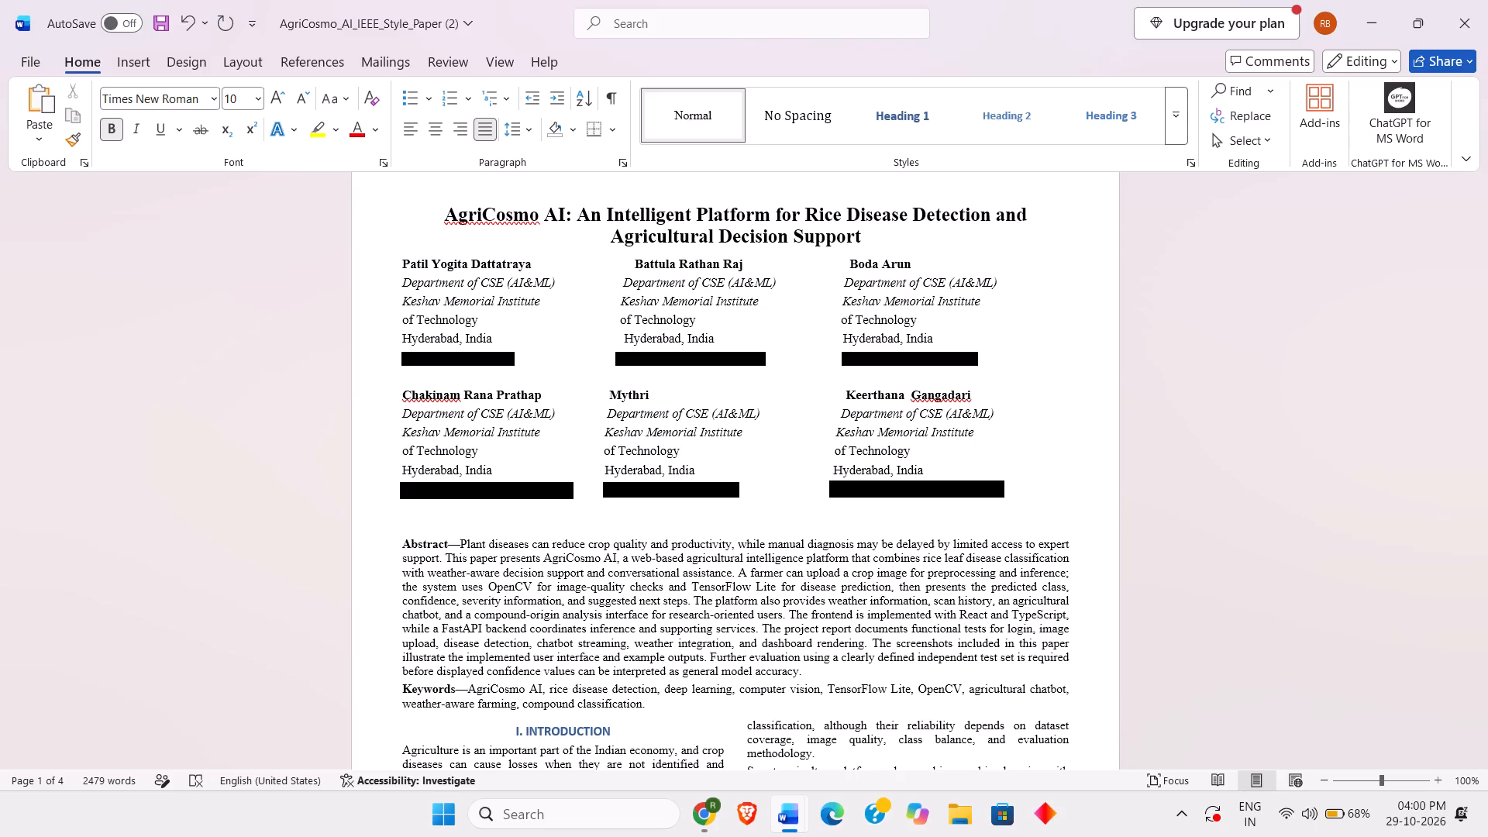
key("BackSpace")
key("BackSpace")
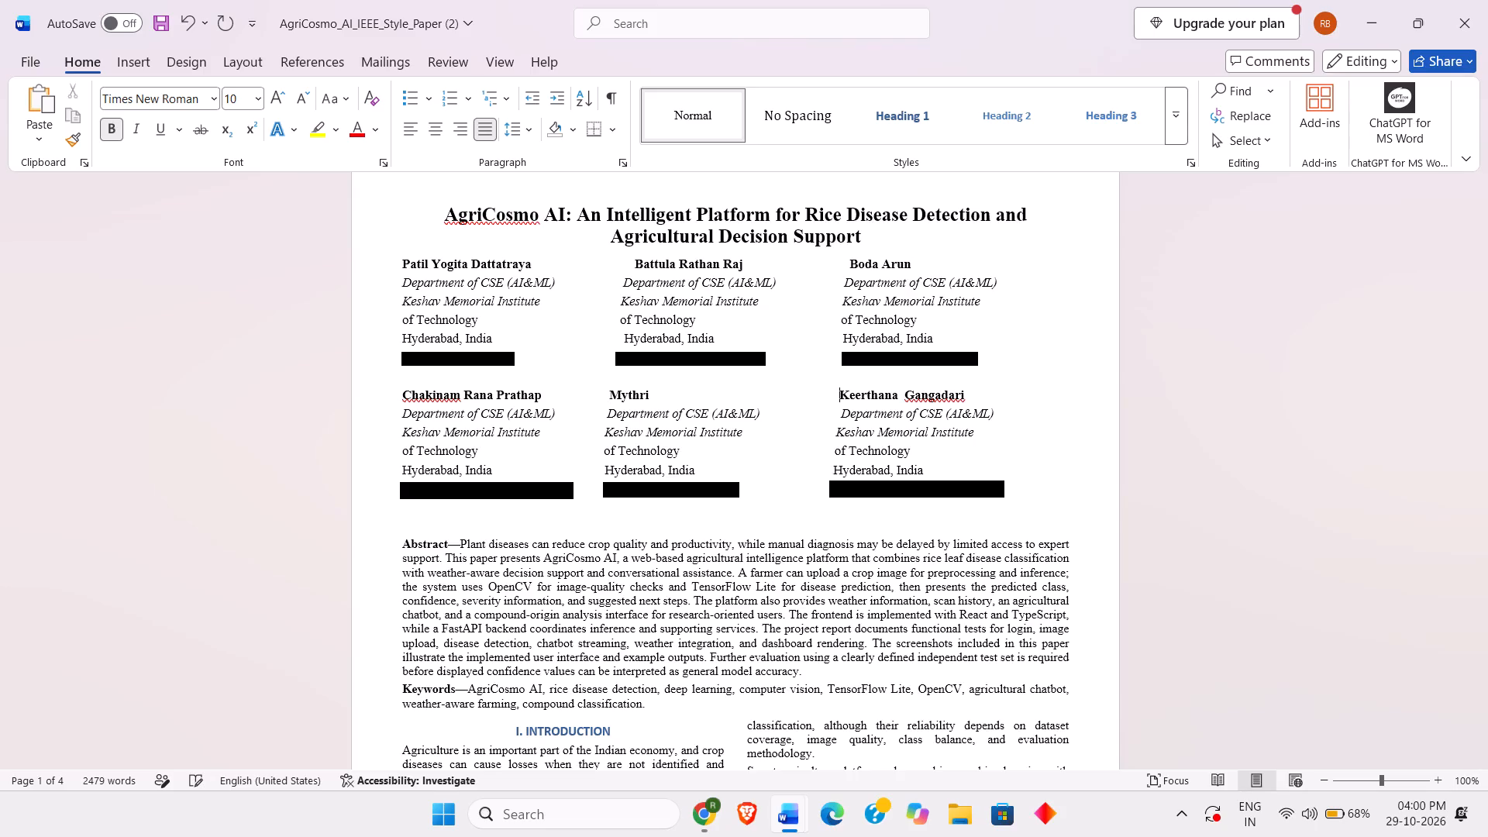
Delete one space before the sixth author's department line to bring it under the author's name.
key("Down")
key("Right")
key("BackSpace")
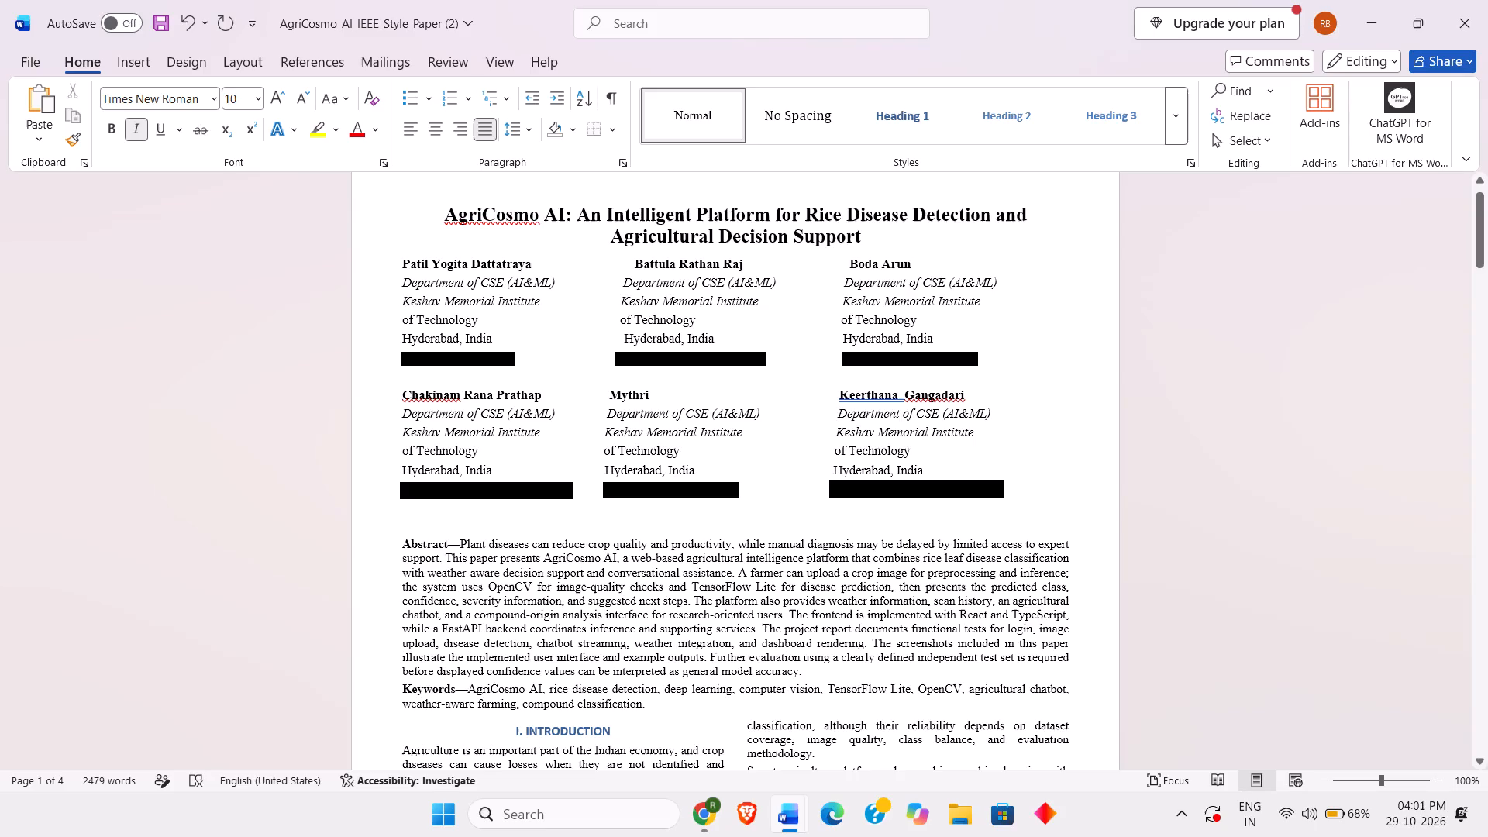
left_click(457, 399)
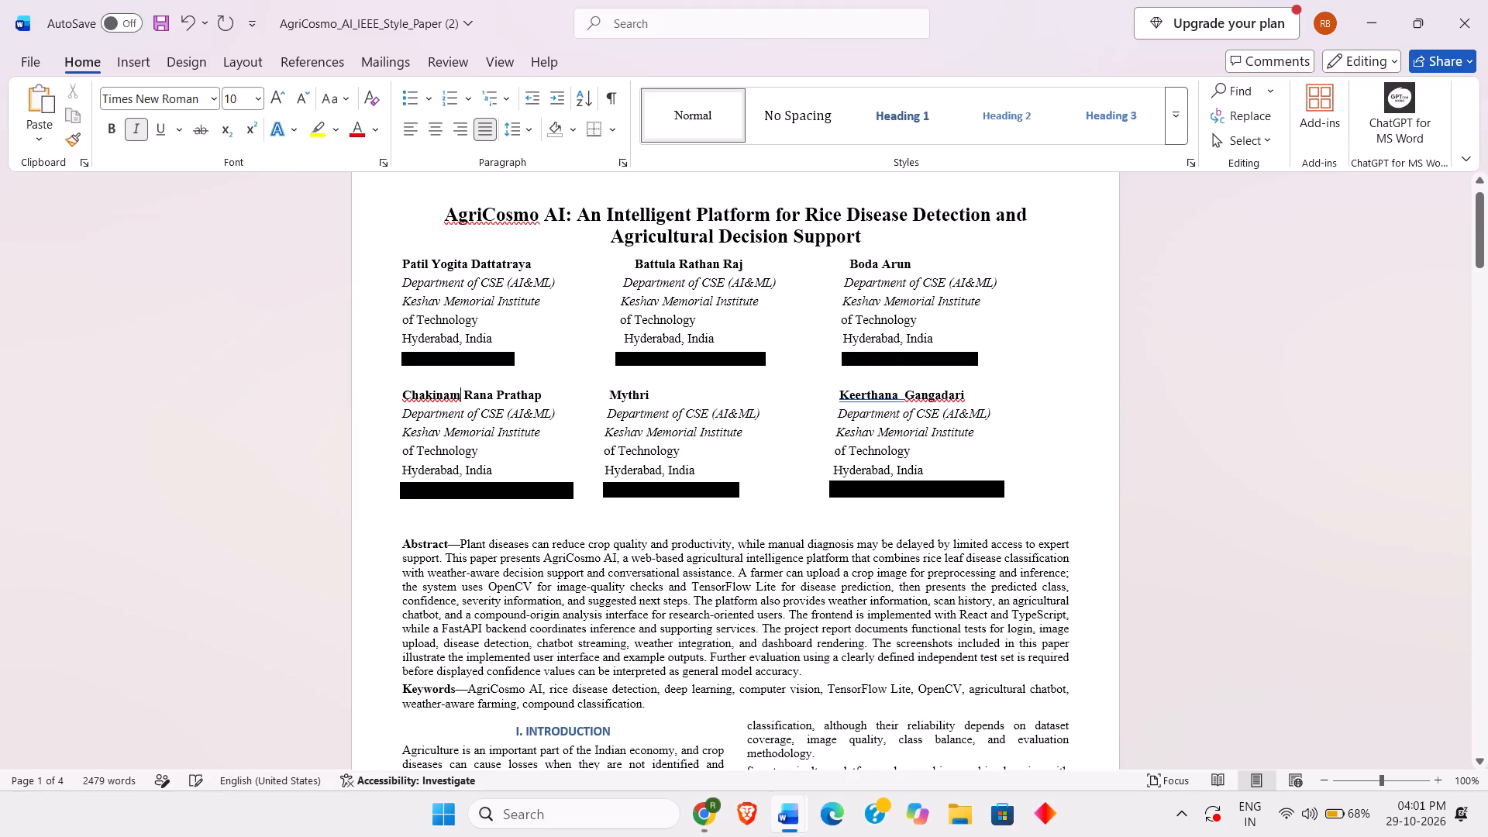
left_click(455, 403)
Delete three spaces before the second author's name to align it with the department line below.
left_click(637, 265)
key("BackSpace")
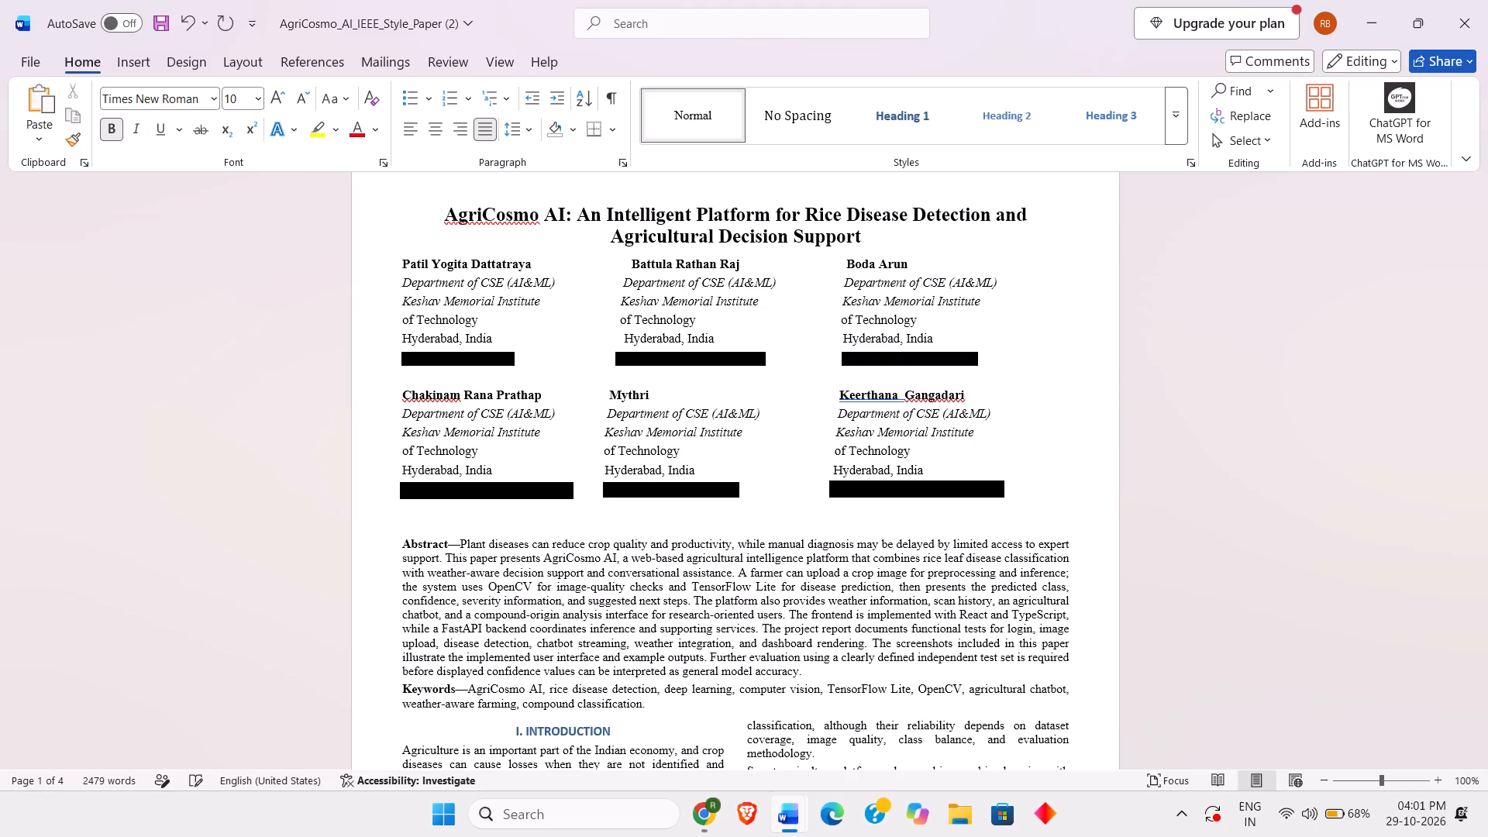
key("BackSpace")
key("BackSpace")
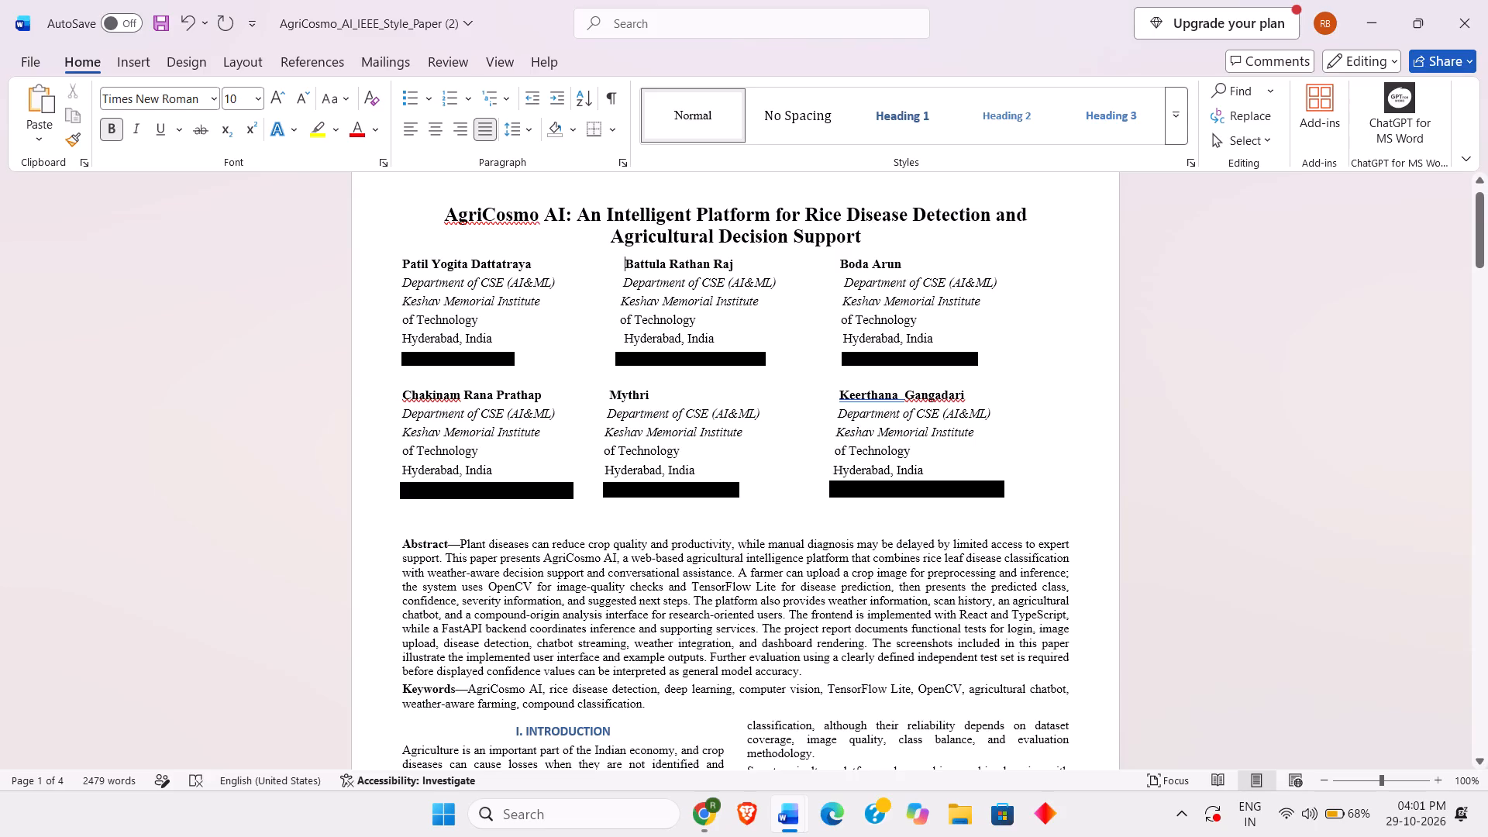
Add two spaces before the third author's name in the first row to align it over its department line.
left_click(842, 267)
key("space")
key("space")
Place the text cursor after the fifth author's name in the second row.
left_click(657, 393)
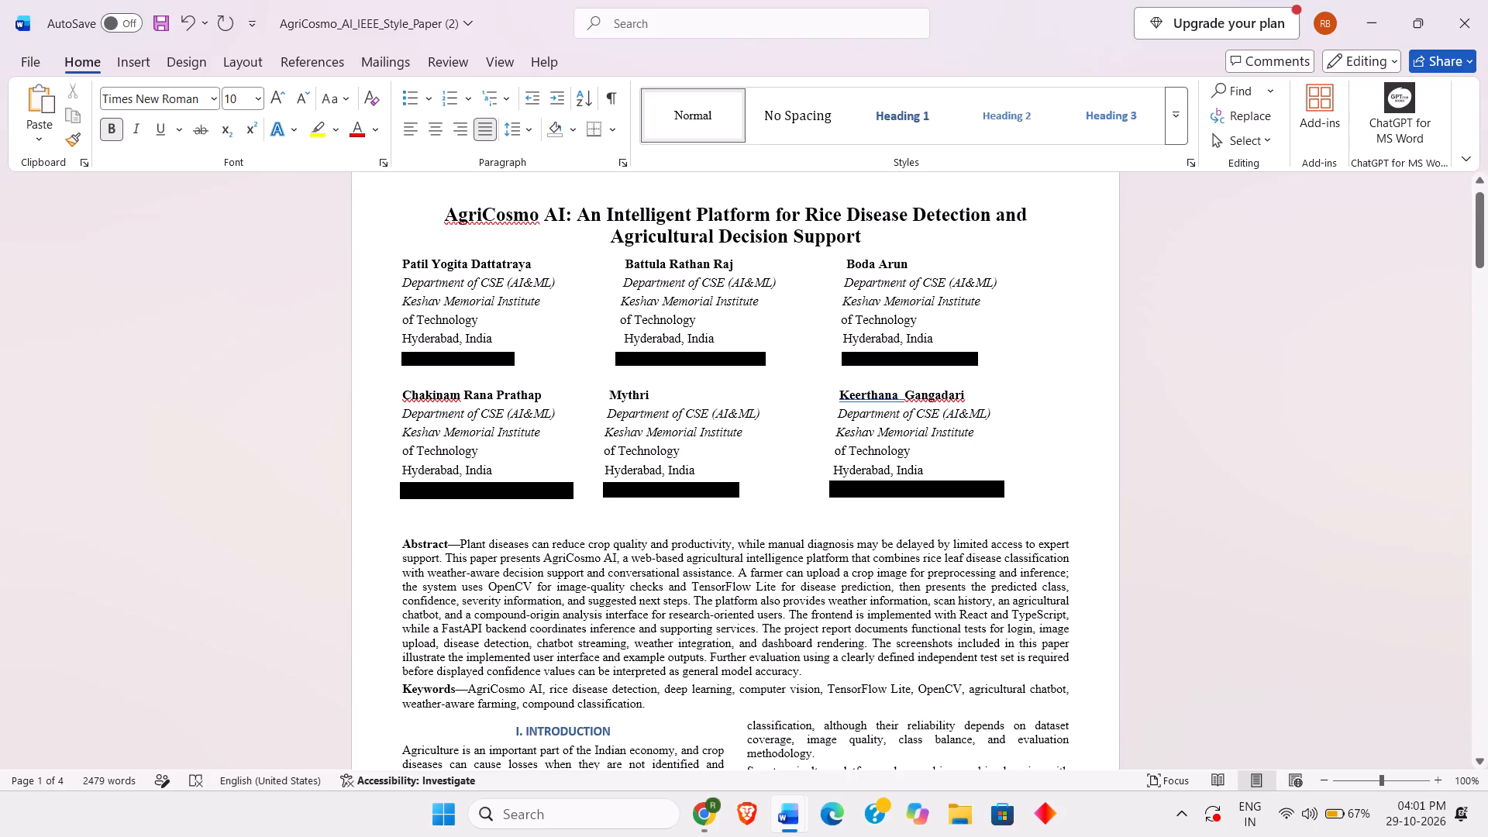
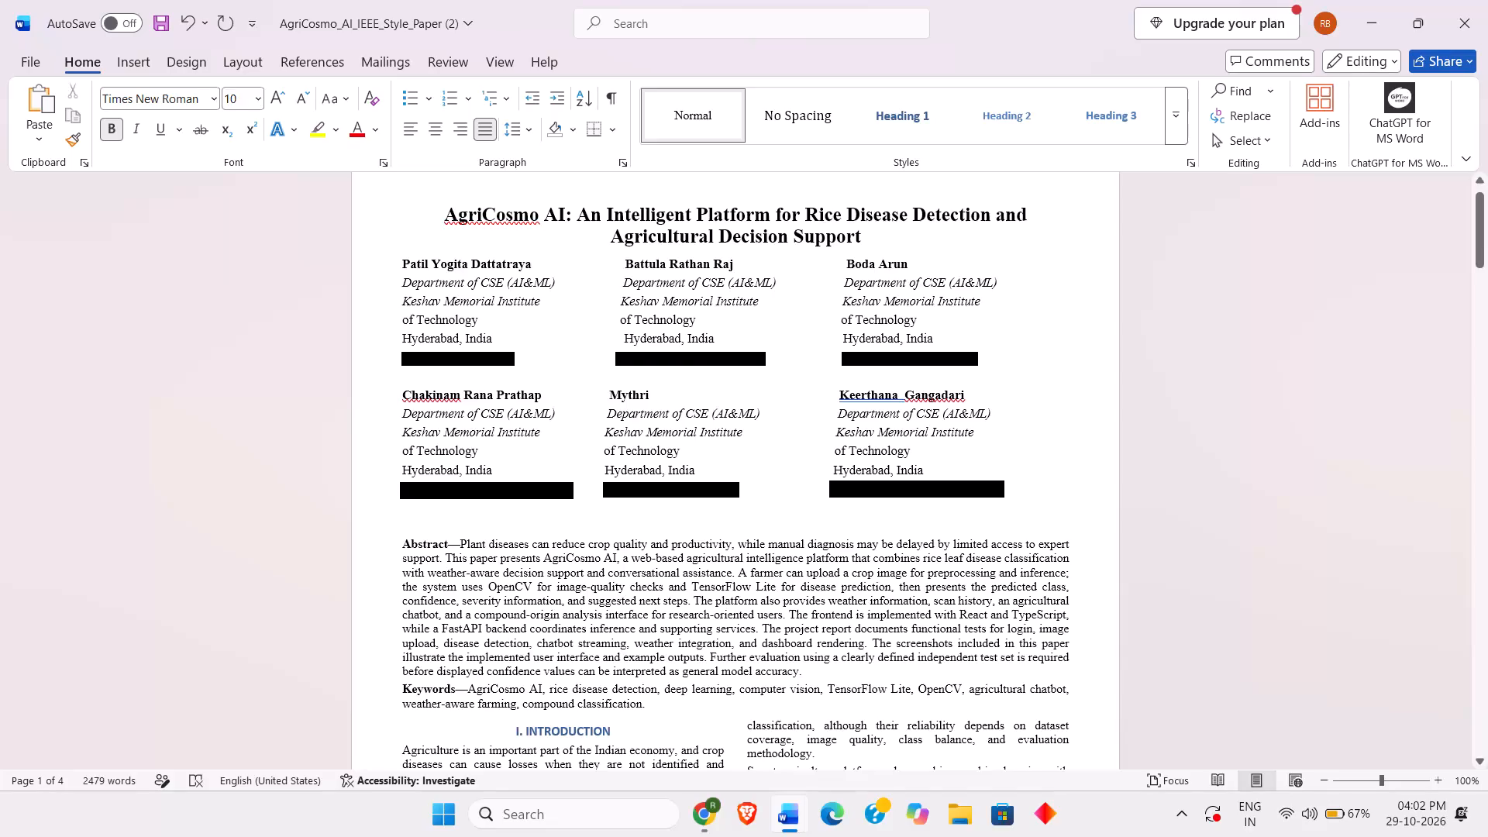
Add the surname after the fifth author's first name in the second row.
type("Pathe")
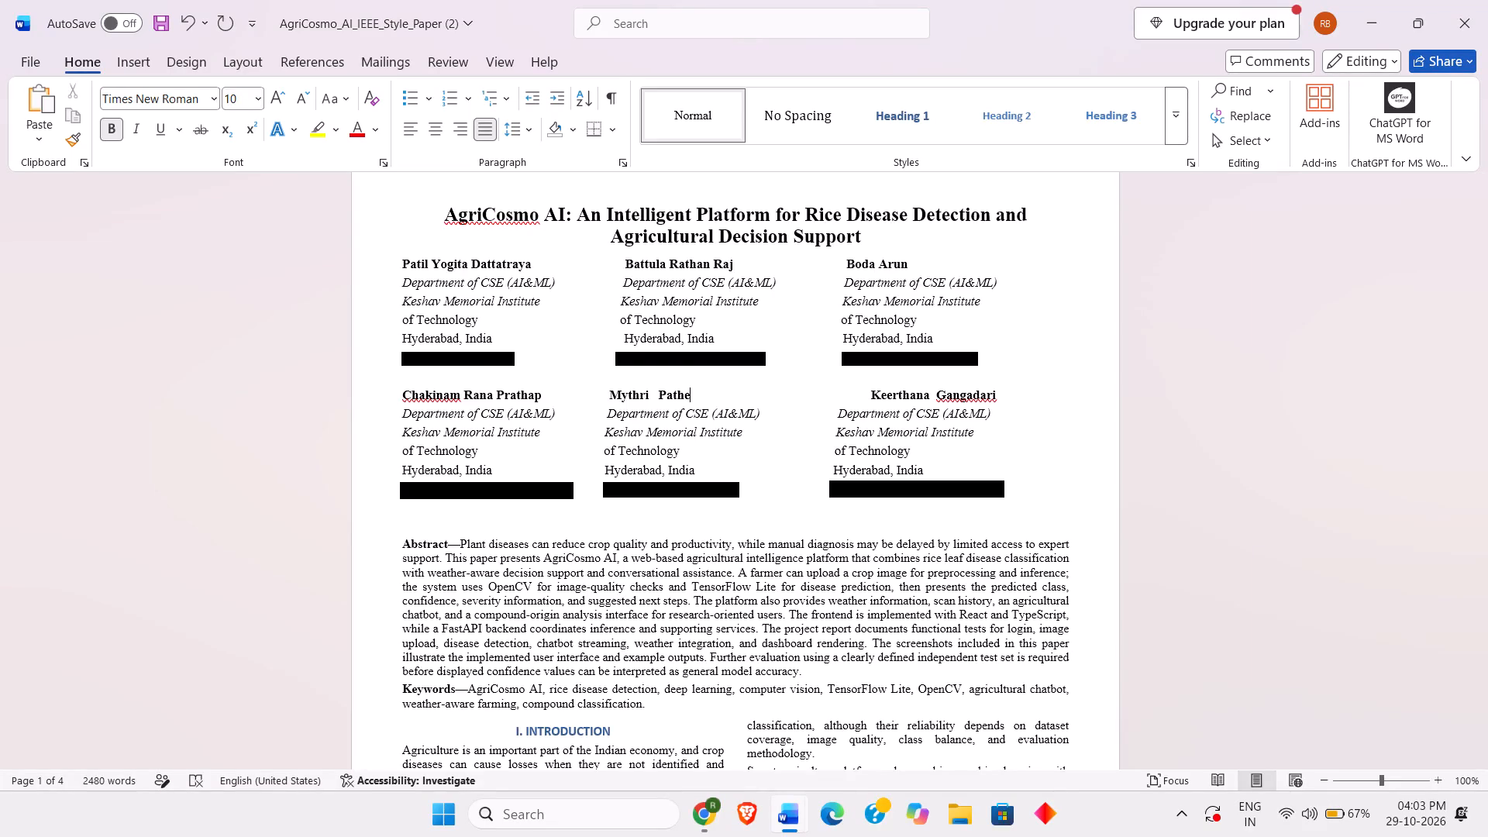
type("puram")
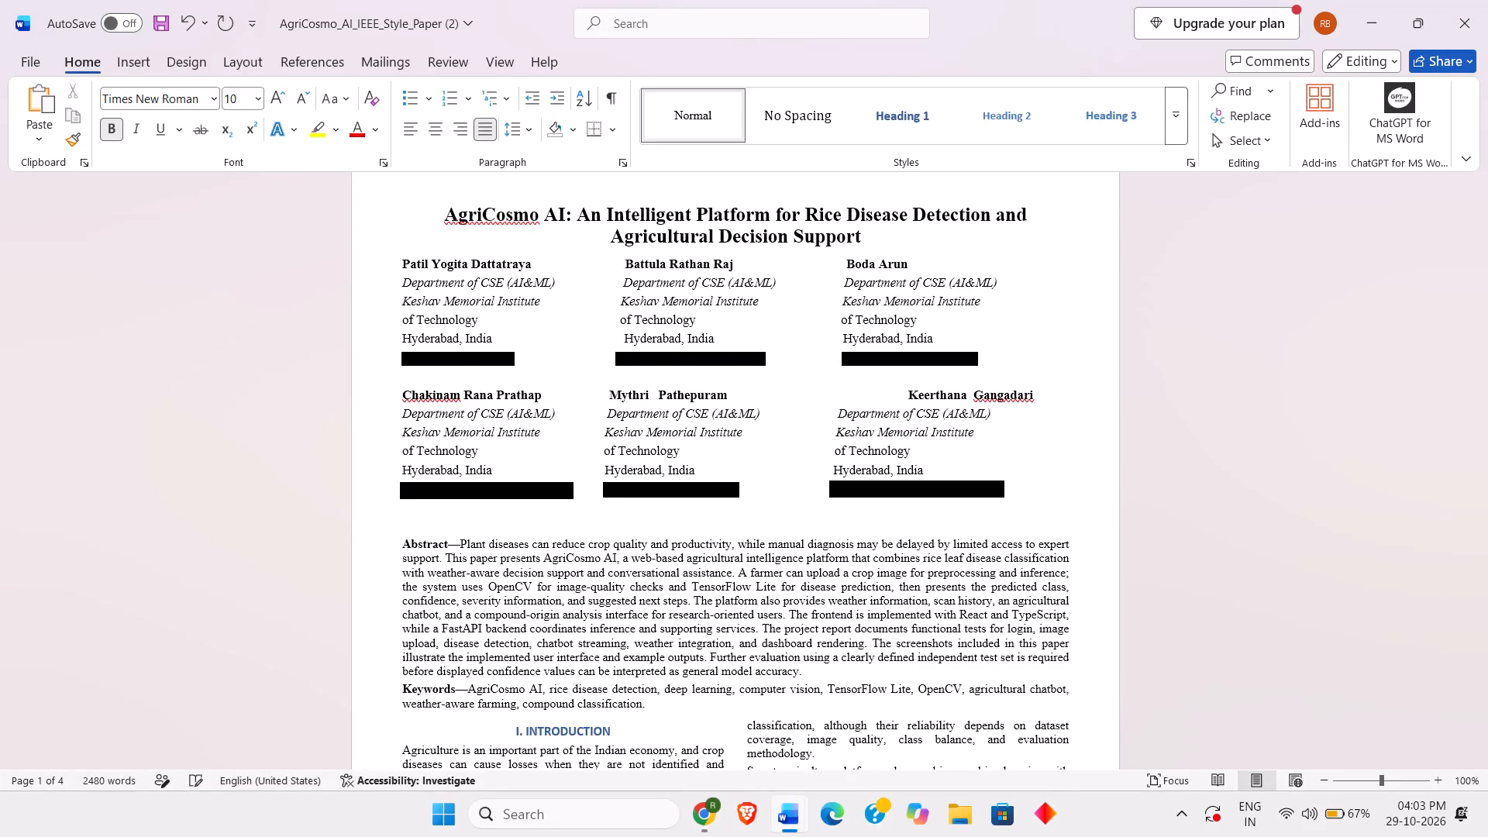
Delete 20 spaces before the sixth author's name in the second row to bring it back over its department line.
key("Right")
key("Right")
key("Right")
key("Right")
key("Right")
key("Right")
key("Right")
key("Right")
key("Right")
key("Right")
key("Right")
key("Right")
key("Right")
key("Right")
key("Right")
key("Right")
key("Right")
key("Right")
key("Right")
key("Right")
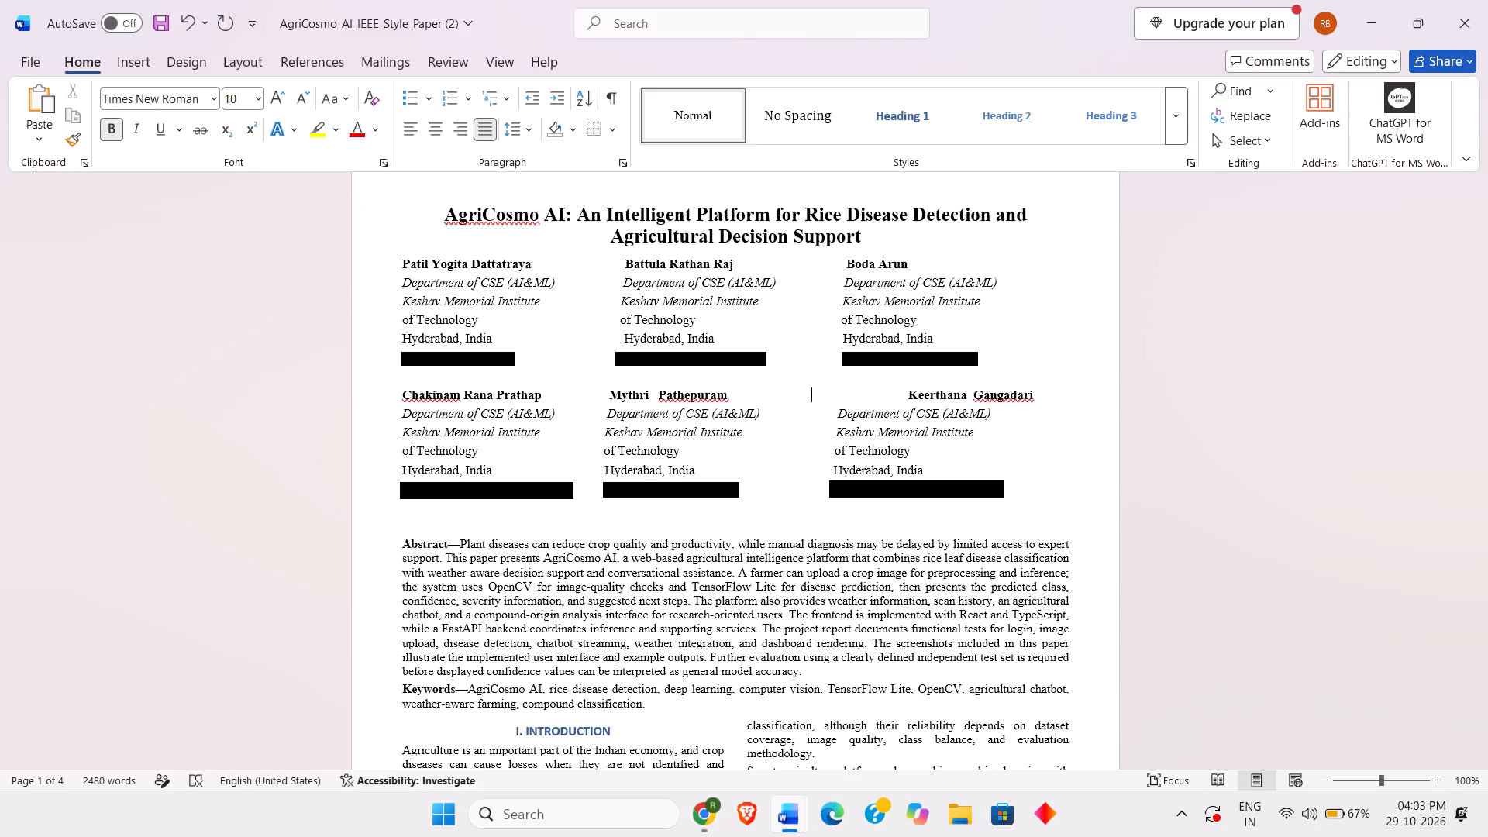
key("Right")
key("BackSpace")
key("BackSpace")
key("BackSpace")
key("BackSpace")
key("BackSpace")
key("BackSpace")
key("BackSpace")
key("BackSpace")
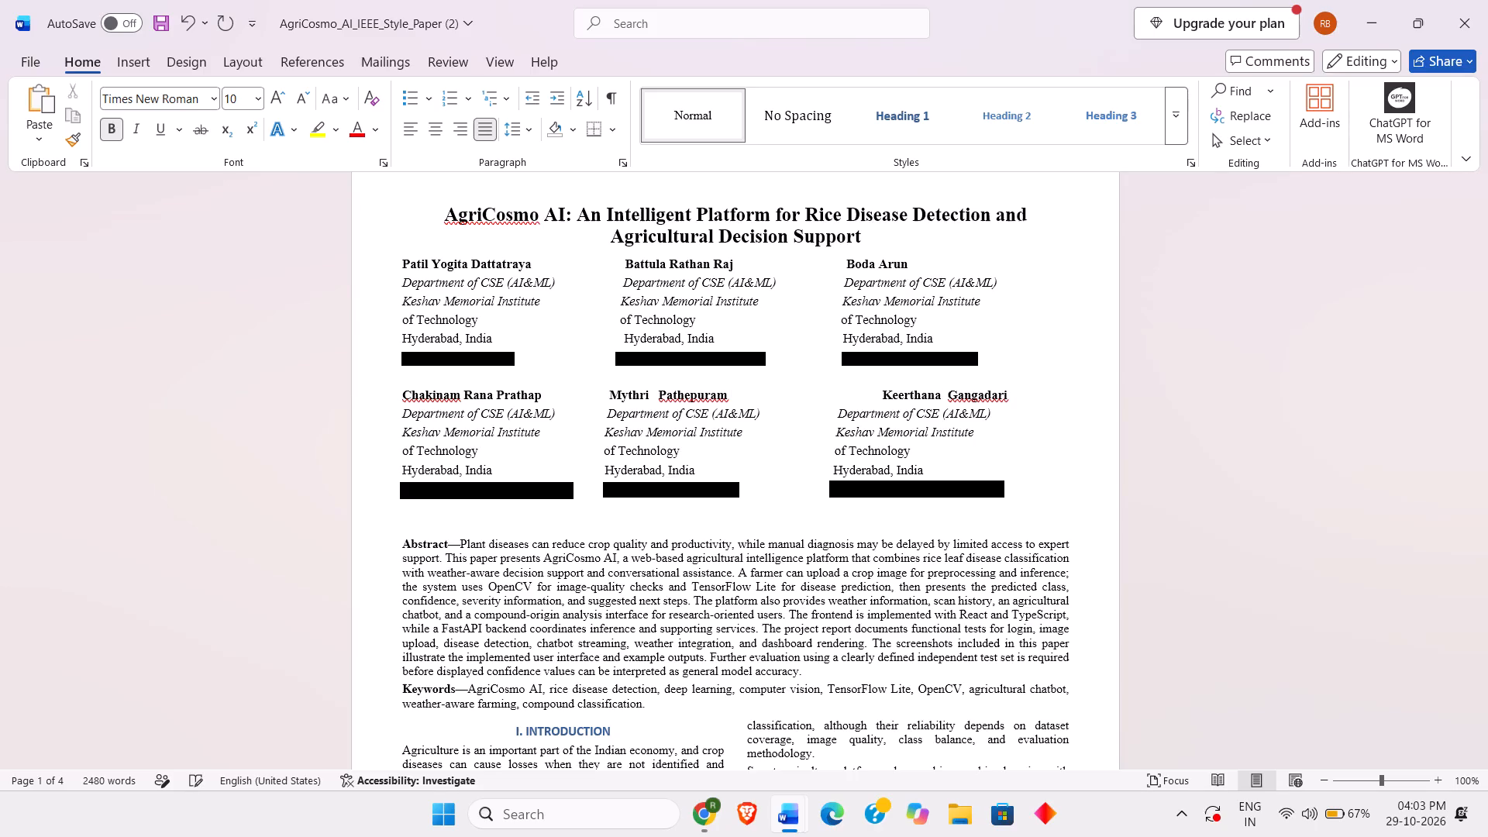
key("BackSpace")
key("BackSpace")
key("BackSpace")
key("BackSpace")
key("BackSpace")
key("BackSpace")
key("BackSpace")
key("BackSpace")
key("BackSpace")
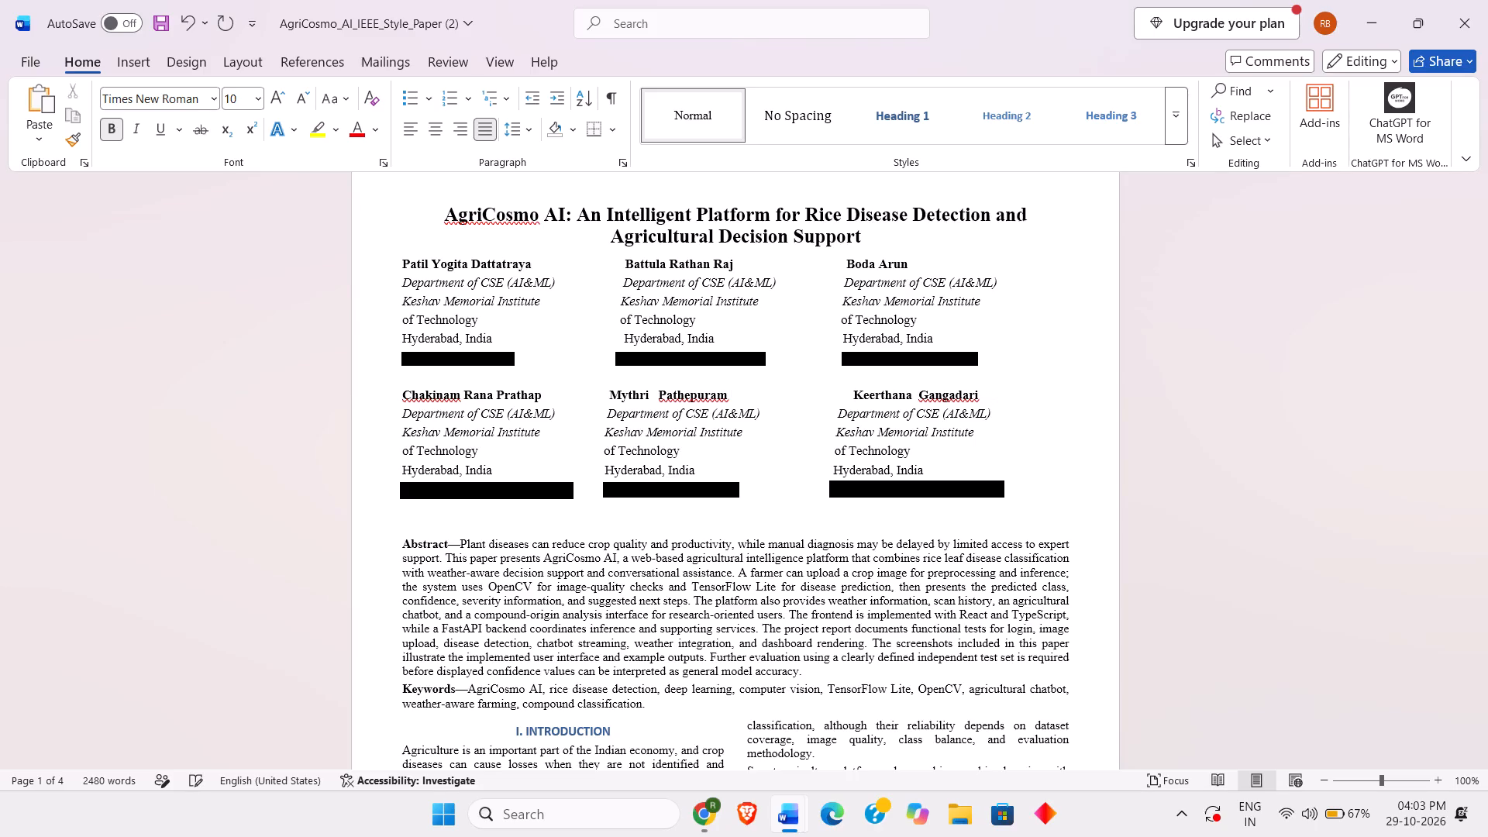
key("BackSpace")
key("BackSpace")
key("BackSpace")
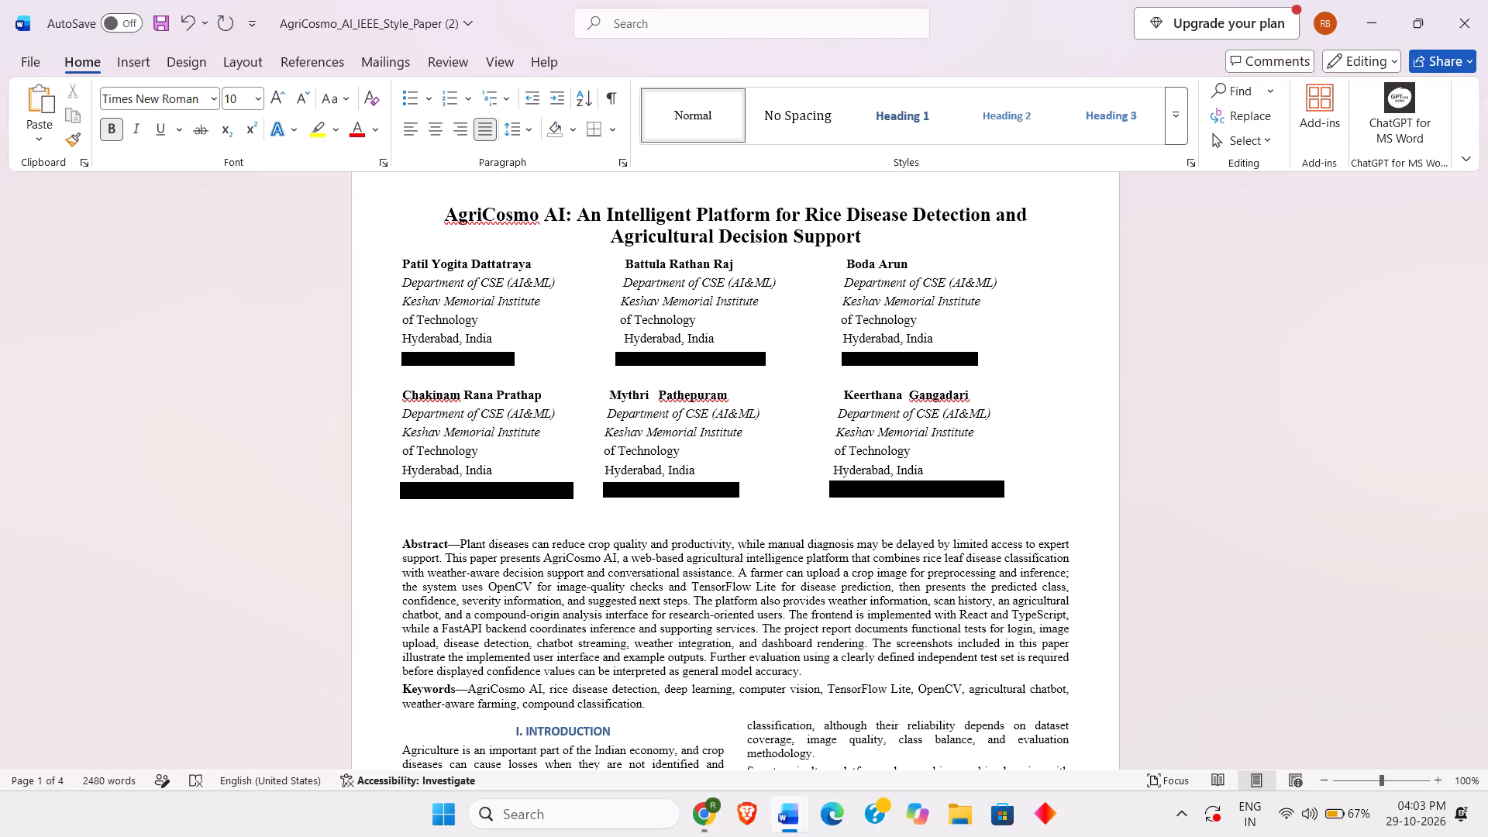
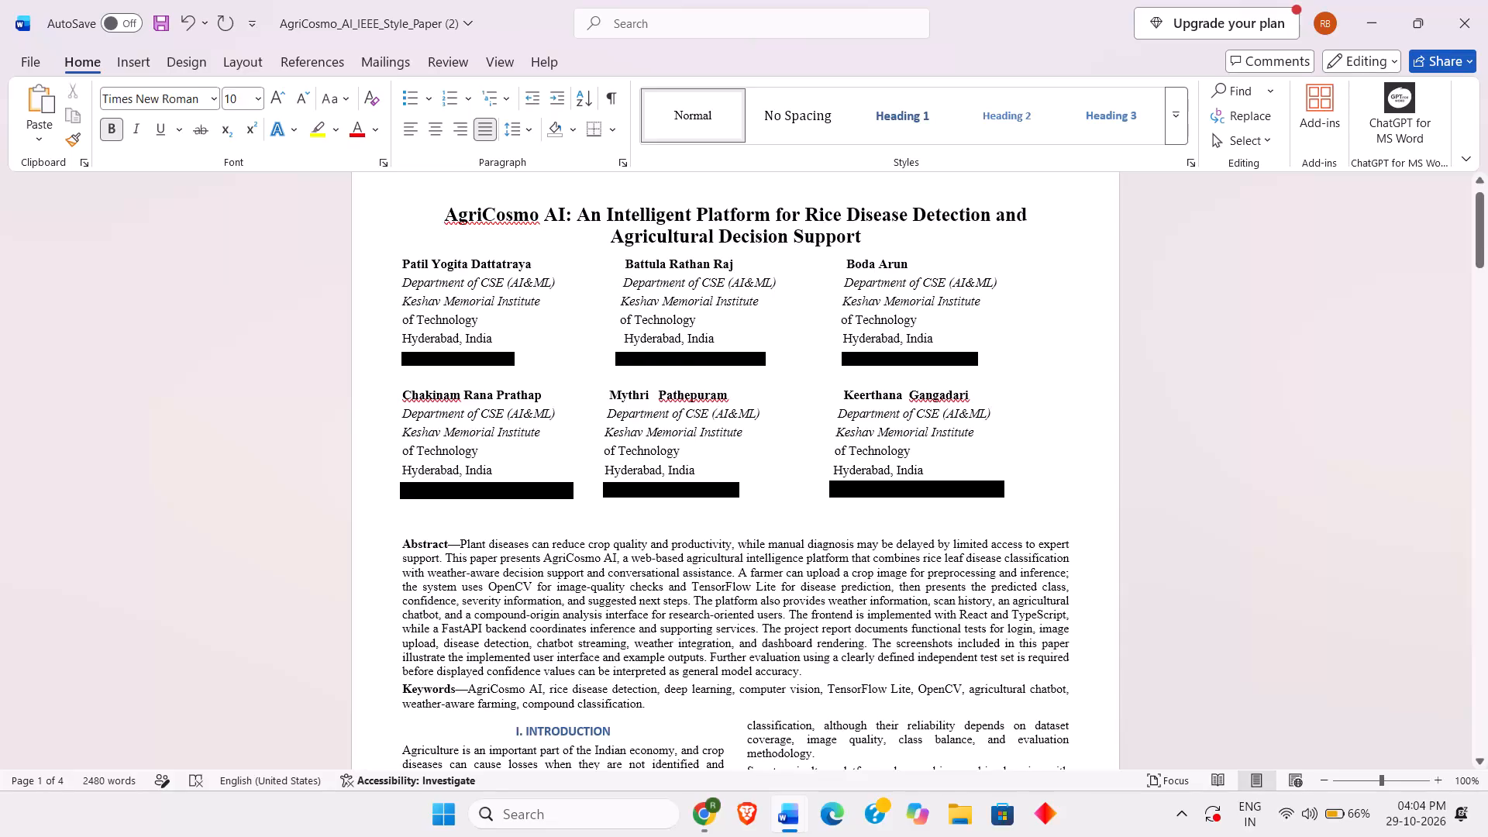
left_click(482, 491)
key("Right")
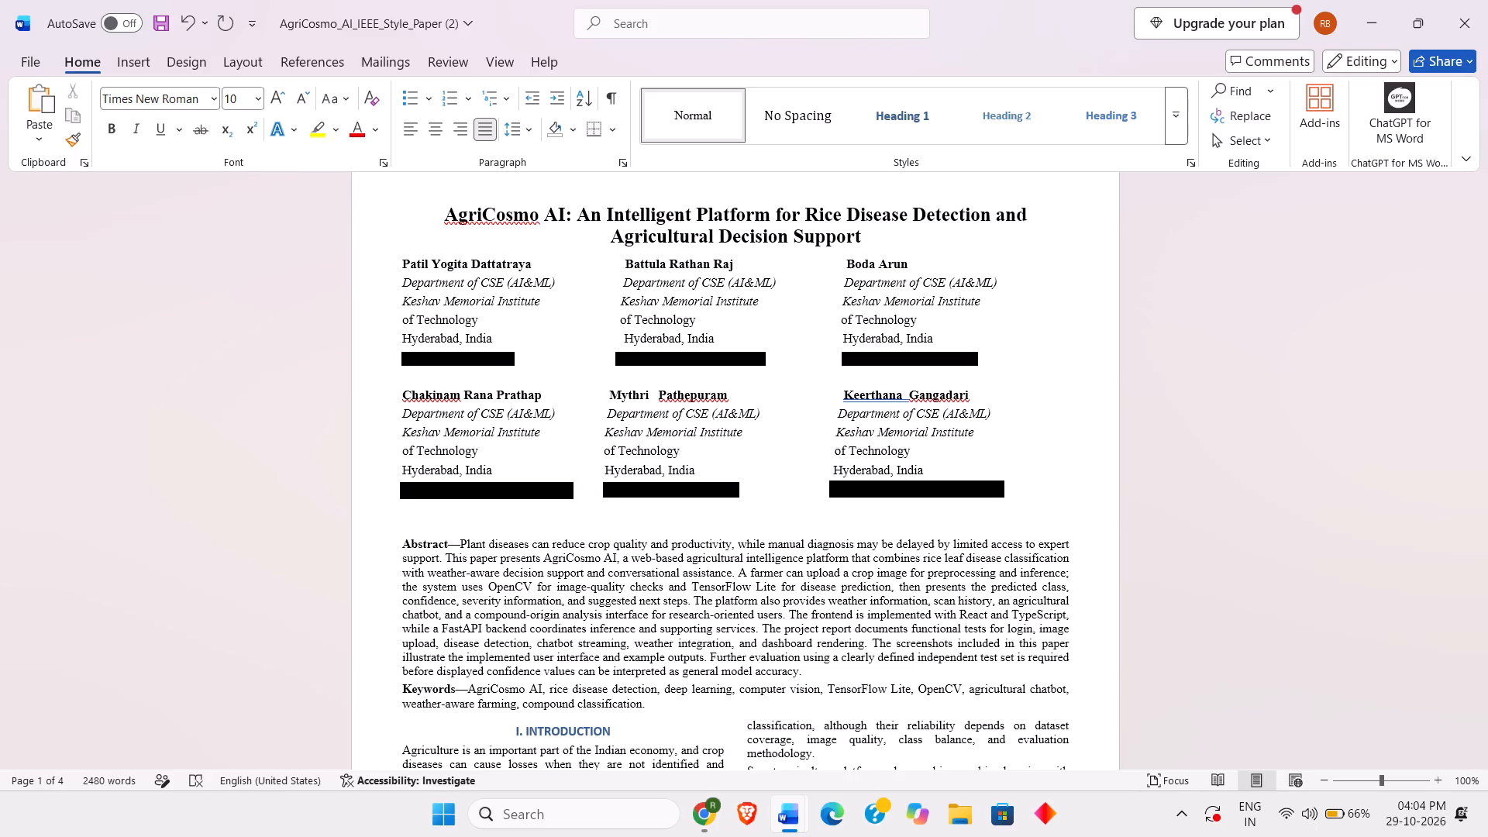
Correct one digit in the author's email address in the second row of the author block.
key("BackSpace")
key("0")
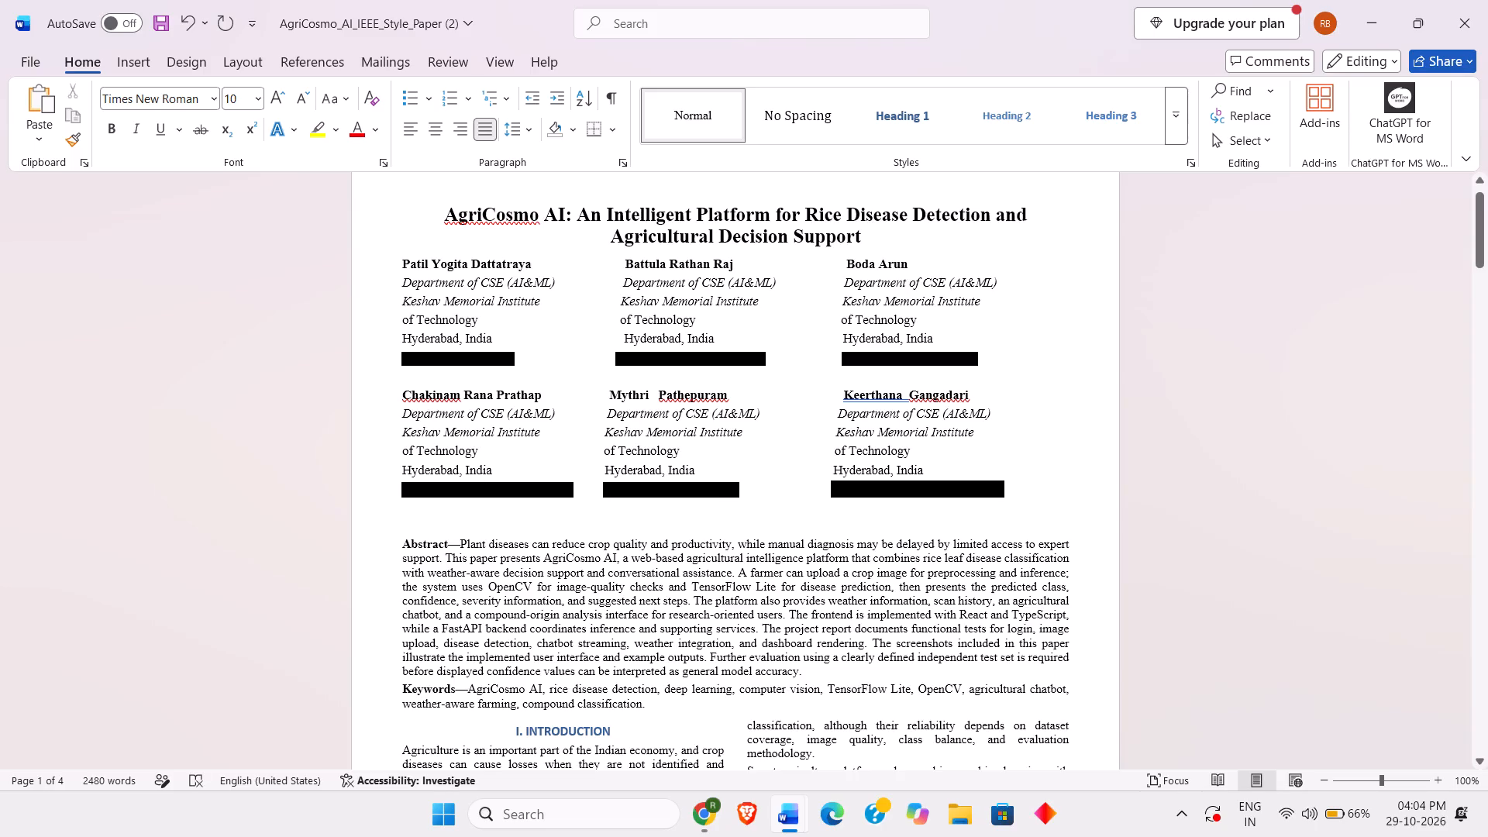
Save the changes to the paper.
key("ctrl+s")
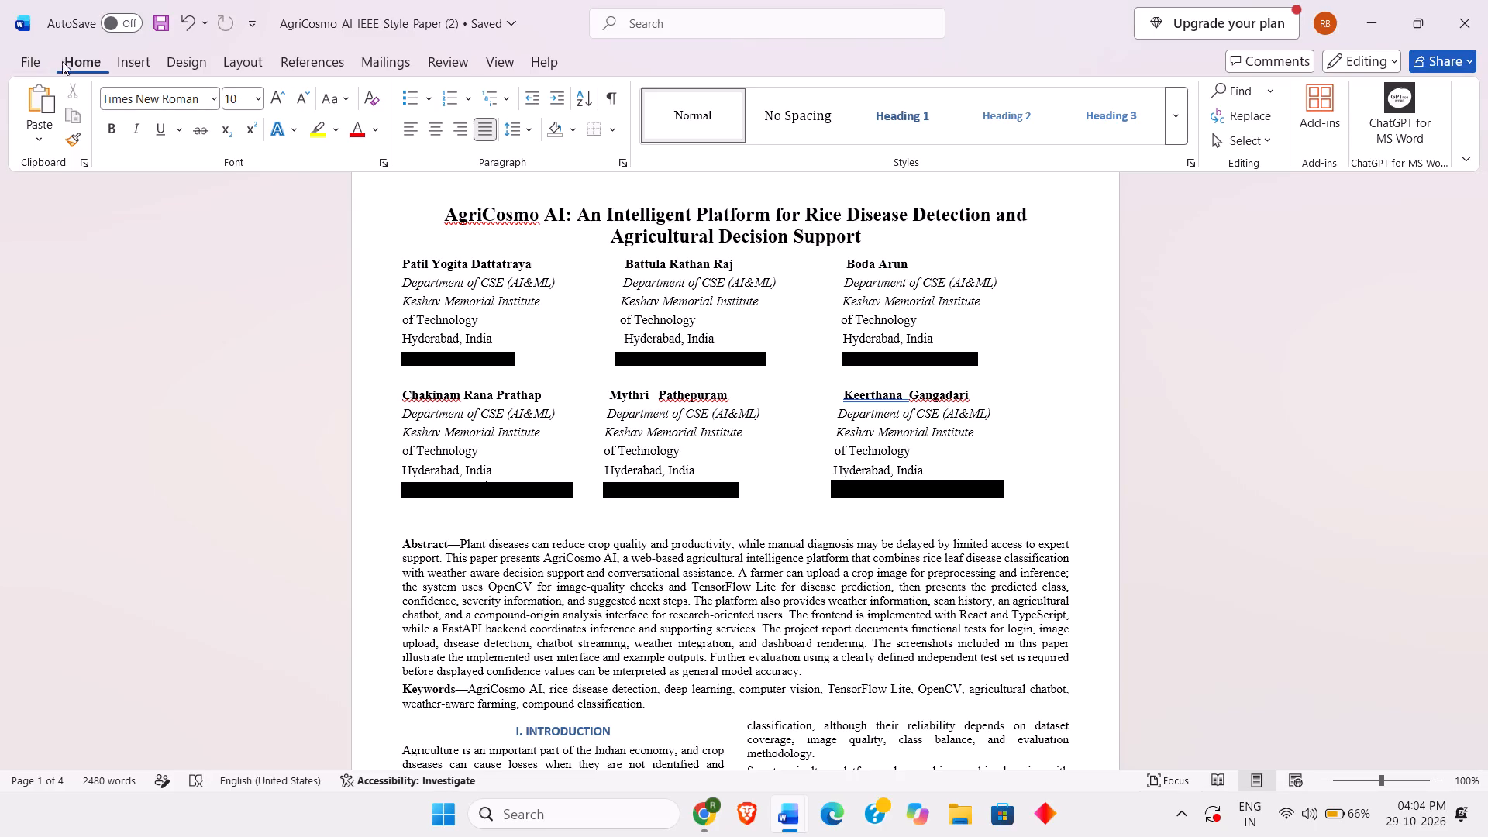
Start saving a copy of the paper with Save As, choosing the Desktop folder on this PC.
left_click(37, 57)
left_click(57, 328)
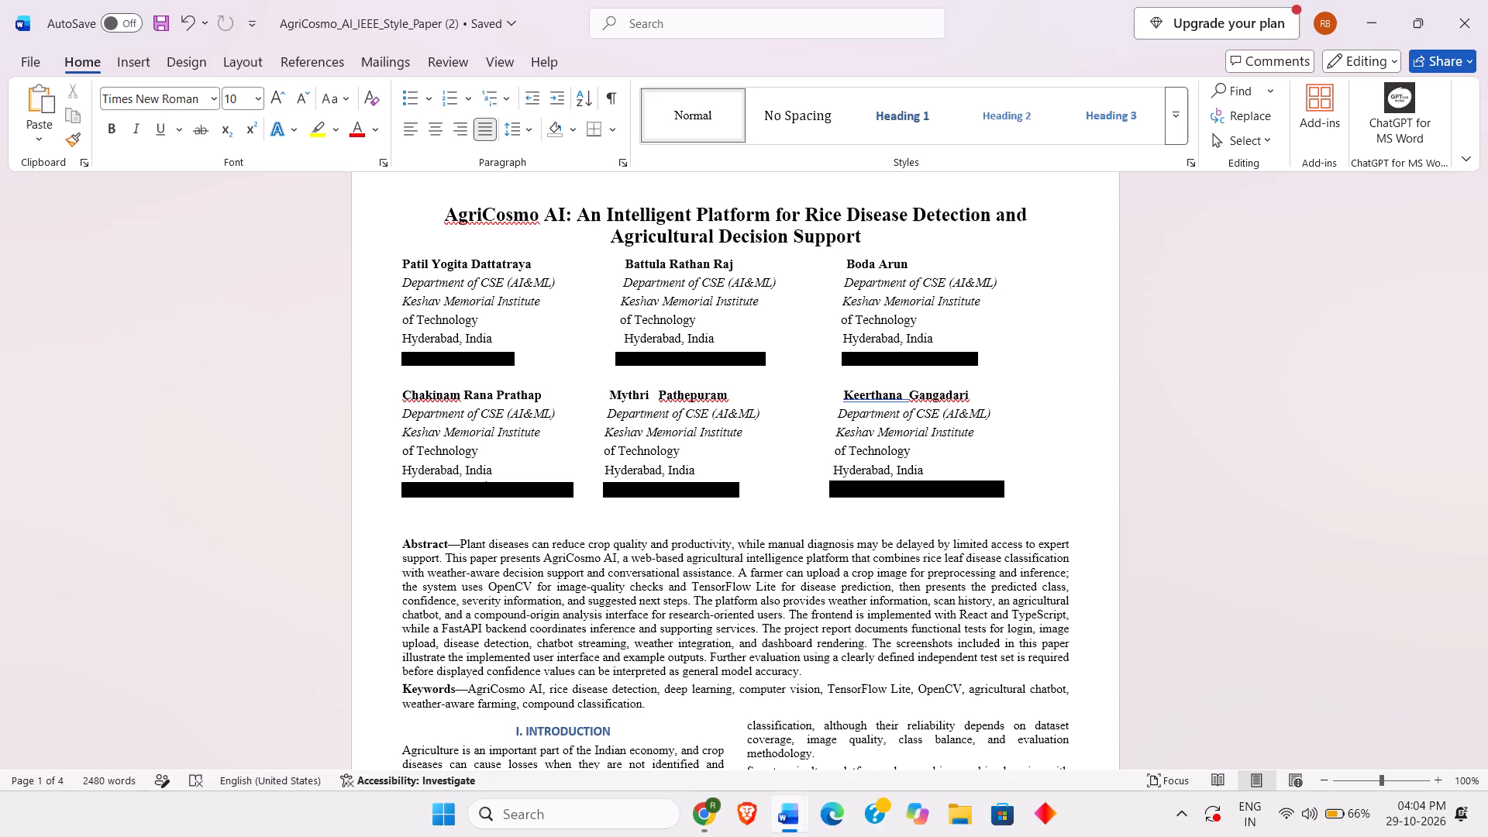
left_click(29, 70)
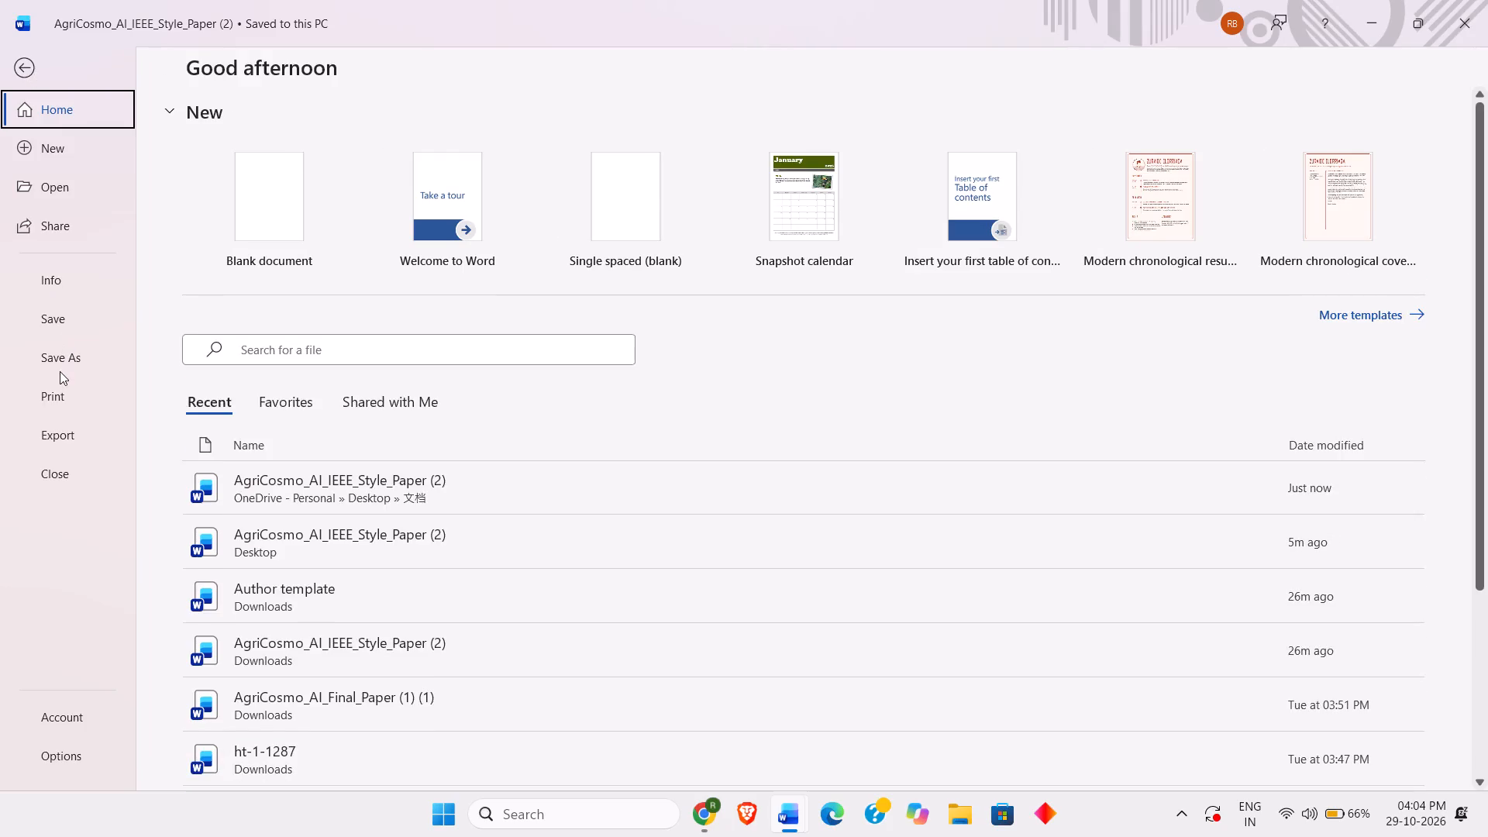
left_click(57, 364)
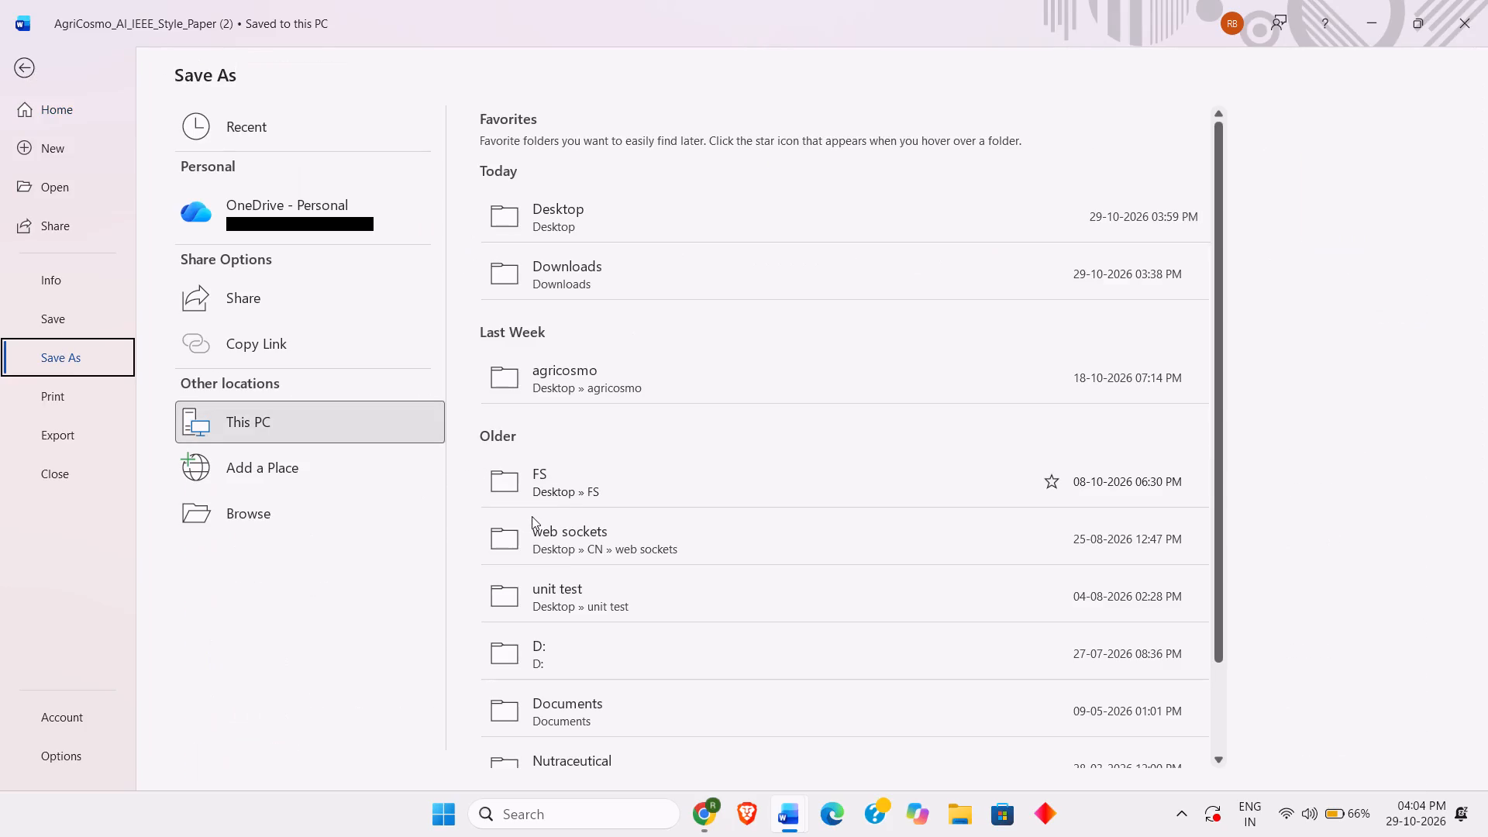
left_click(545, 228)
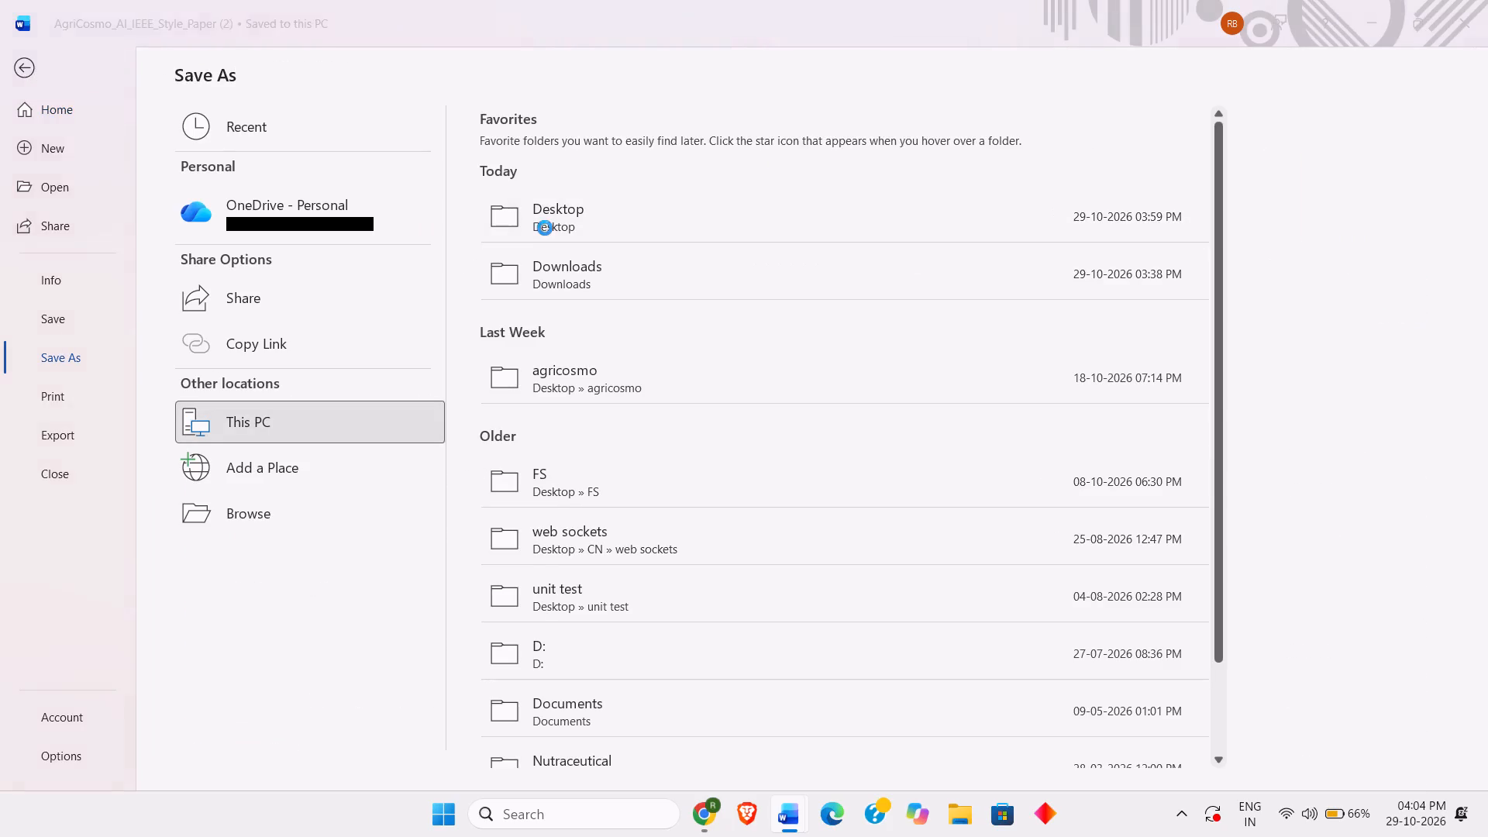